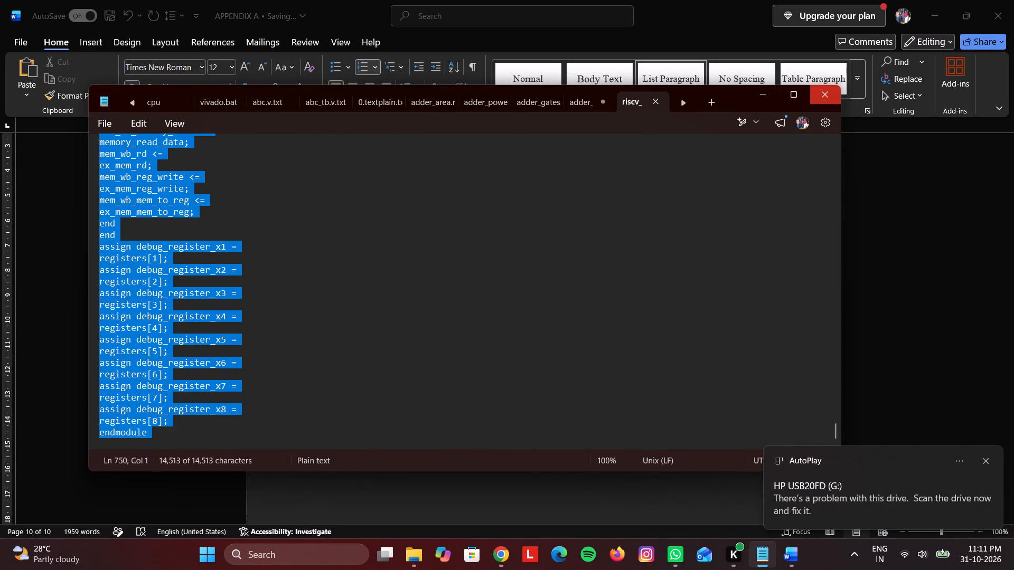
Close the Notepad window containing the RISC-V pipeline source code.
click(836, 94)
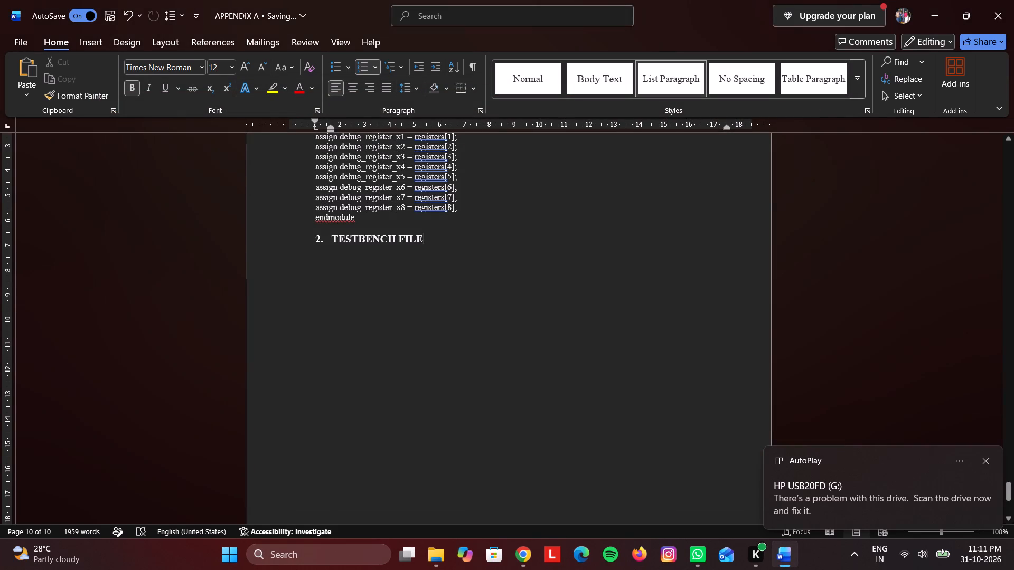
Switch to File Explorer and open the testbench file abc_tb.v from the HP USB20FD (G:) drive.
key(alt+Tab)
key(alt+Tab)
key(alt+Tab)
key(alt+Tab)
key(alt+Tab)
key(alt+Tab)
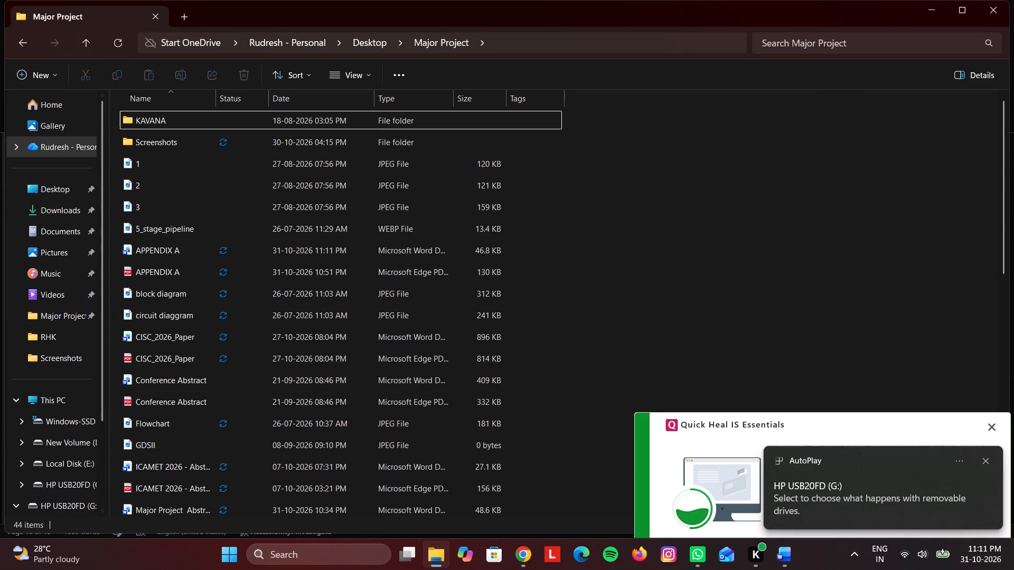
click(58, 498)
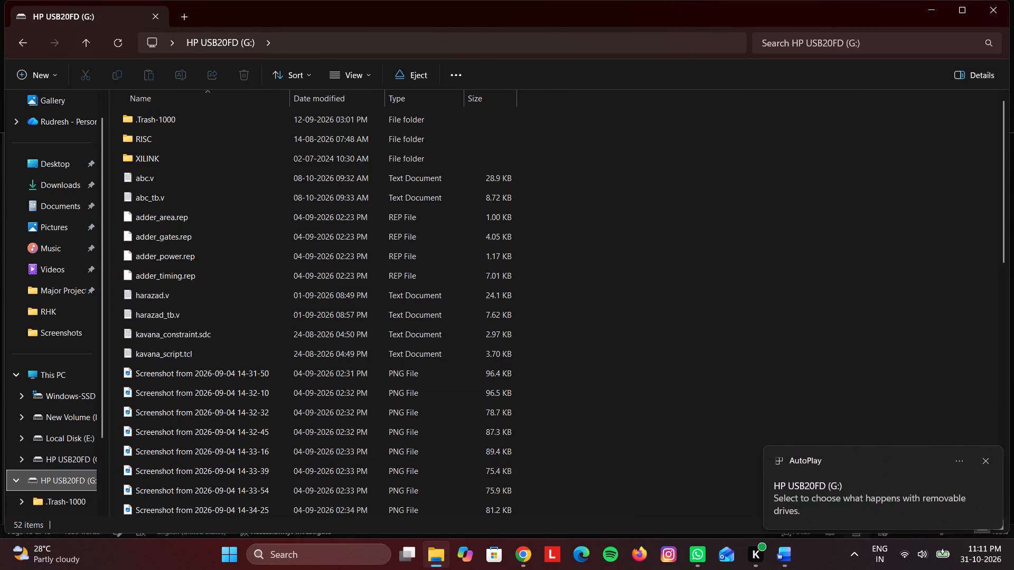
double_click(142, 194)
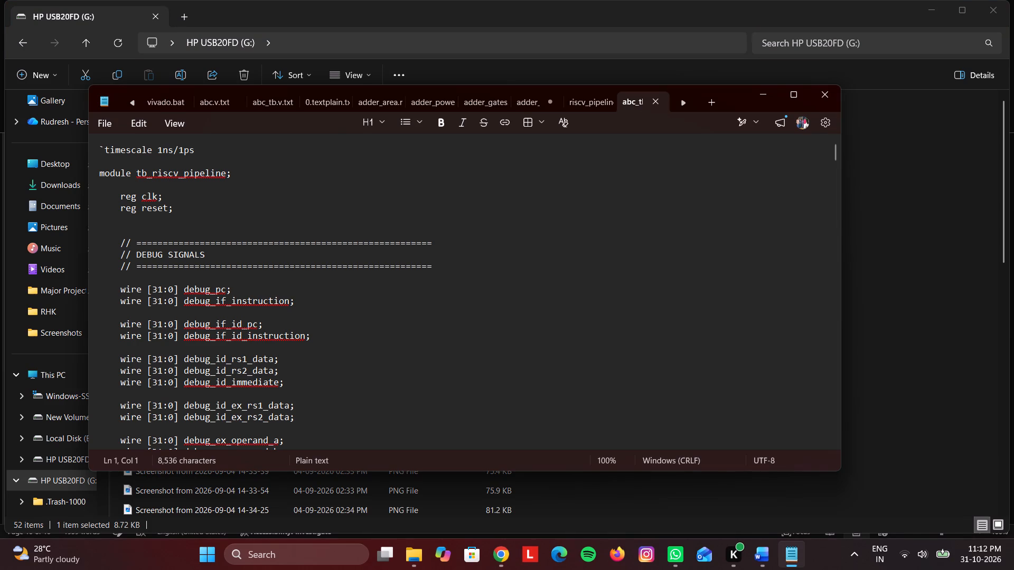
Copy the entire tb_riscv_pipeline testbench code from the abc_tb.v text file.
click(761, 92)
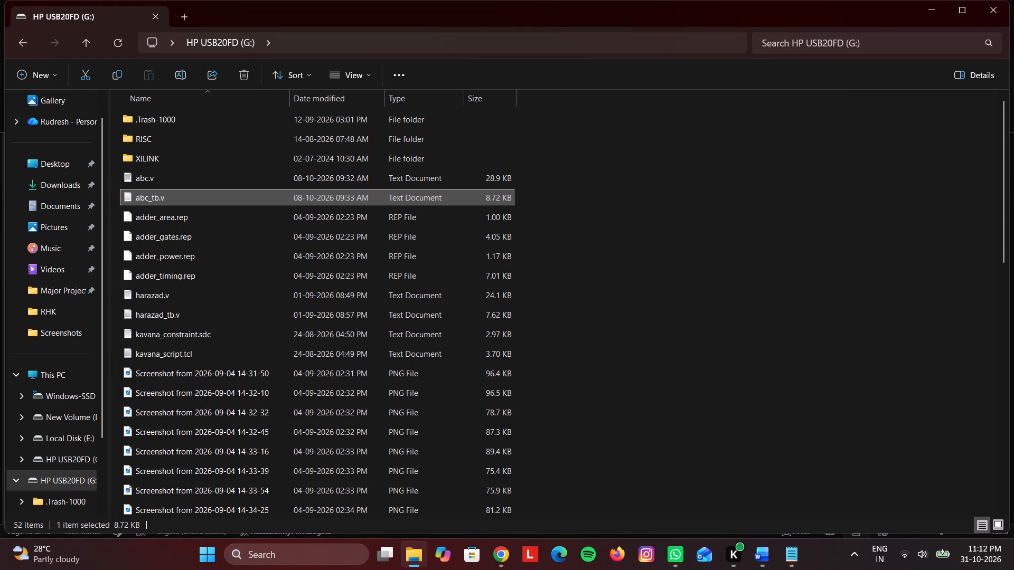
click(793, 552)
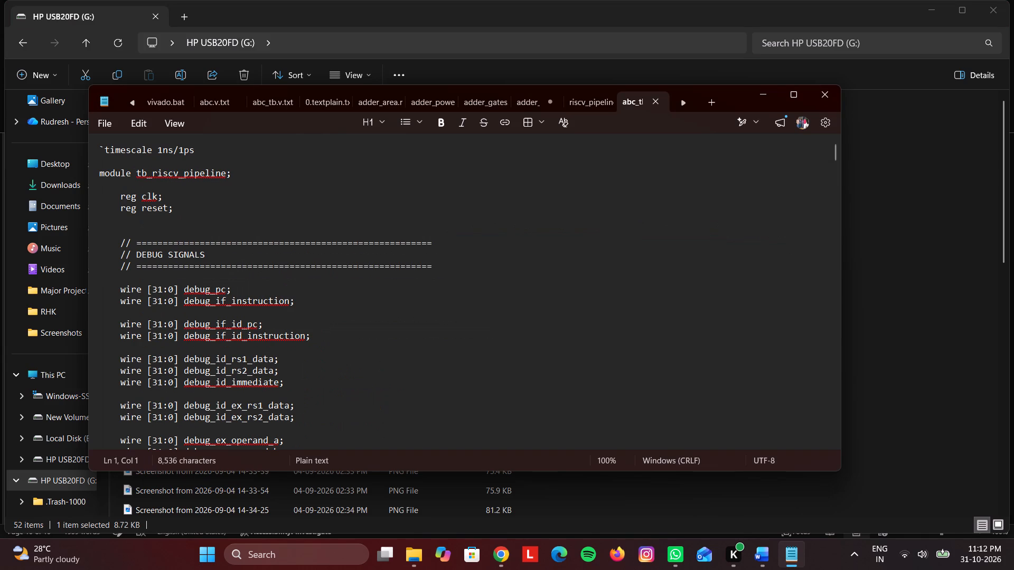
key(ctrl+a)
key(ctrl+c)
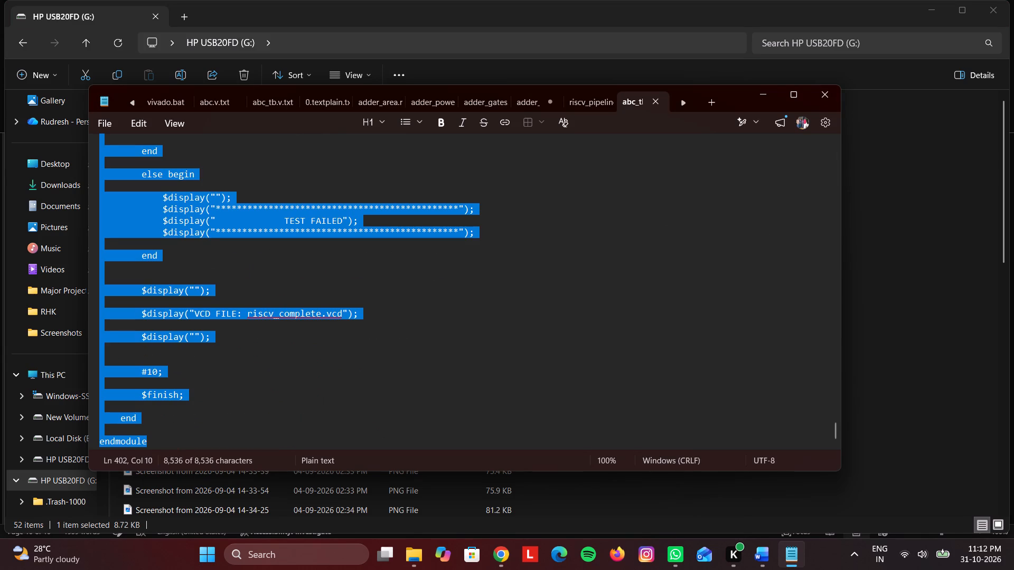
key(alt+Tab)
key(alt+Tab)
key(alt+Tab)
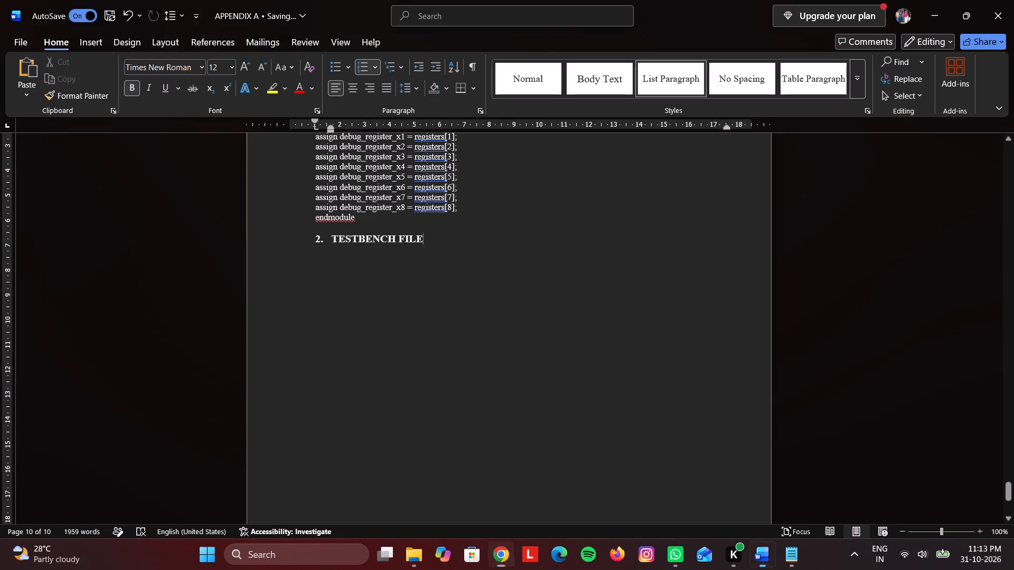
key(Return)
key(BackSpace)
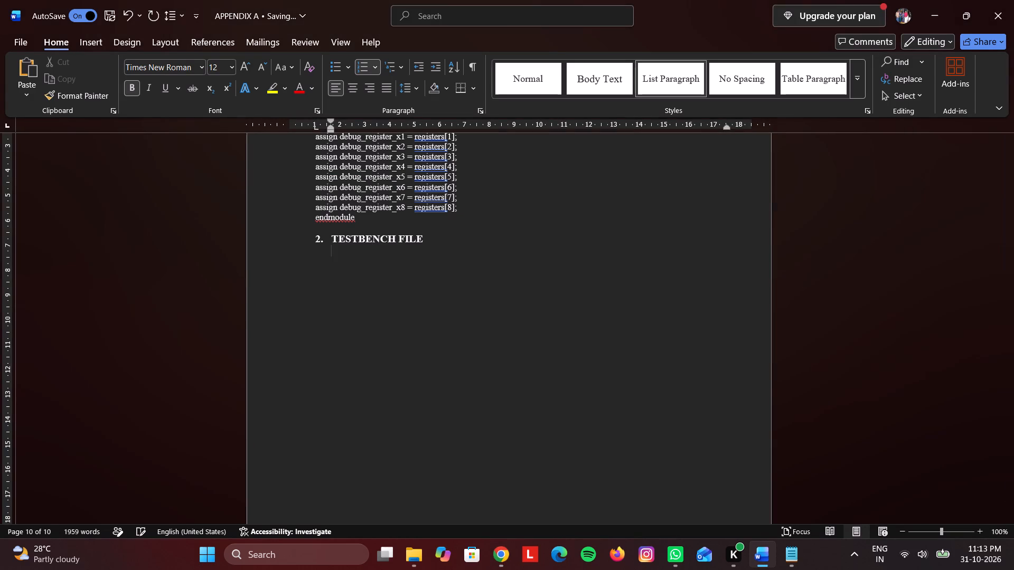
key(BackSpace)
key(Return)
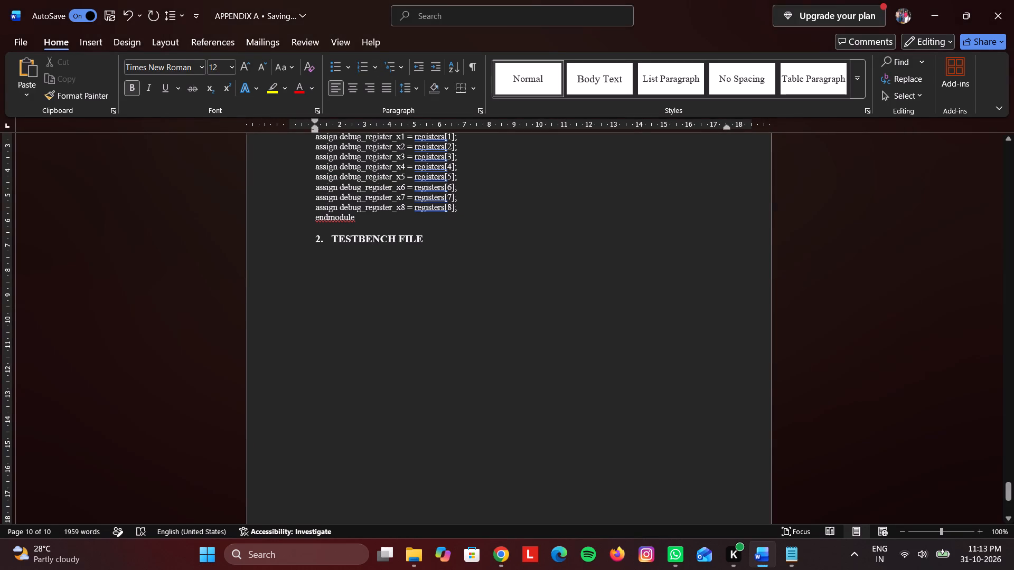
double_click(259, 68)
click(133, 87)
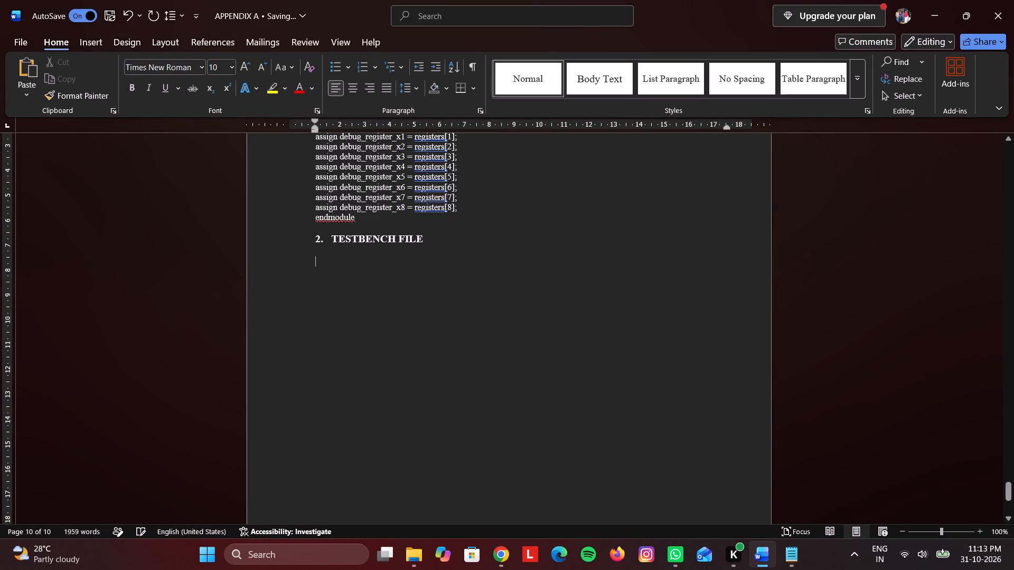
key(ctrl+v)
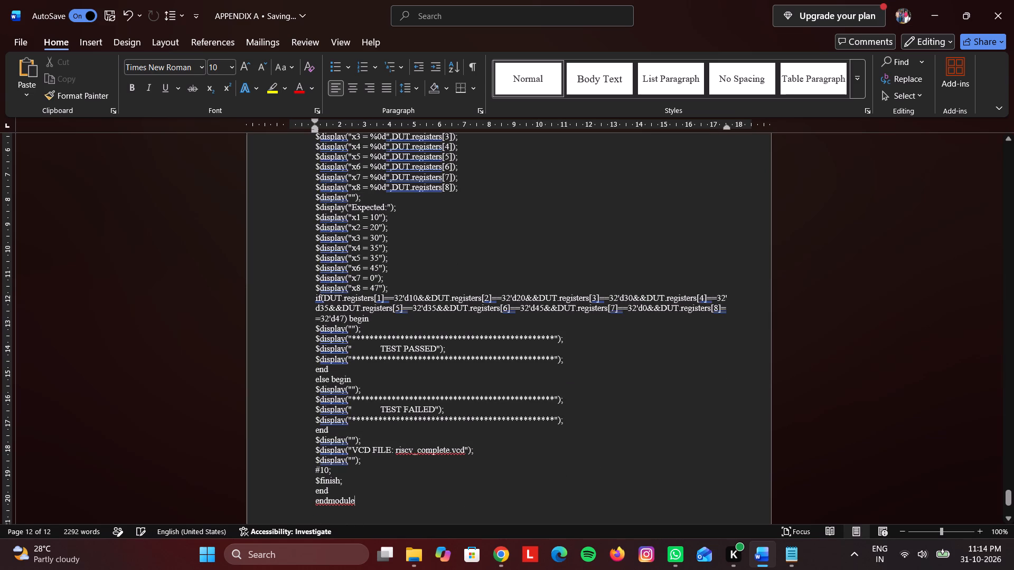
Examine the layout of the pasted testbench code and compare it with the design code preceding the TESTBENCH FILE heading.
scroll(551, 343, up, 12)
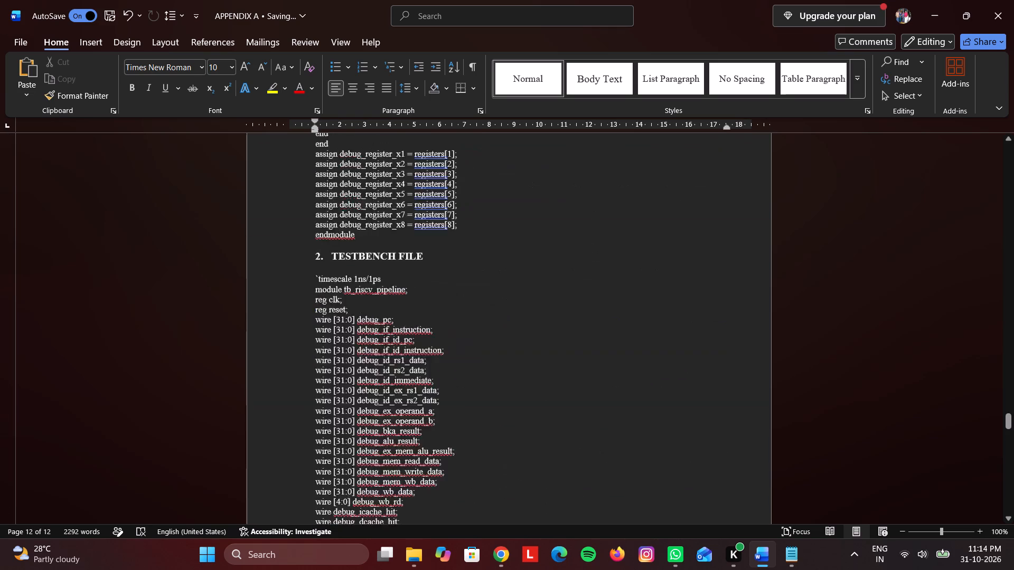
scroll(551, 342, up, 12)
scroll(551, 342, down, 1)
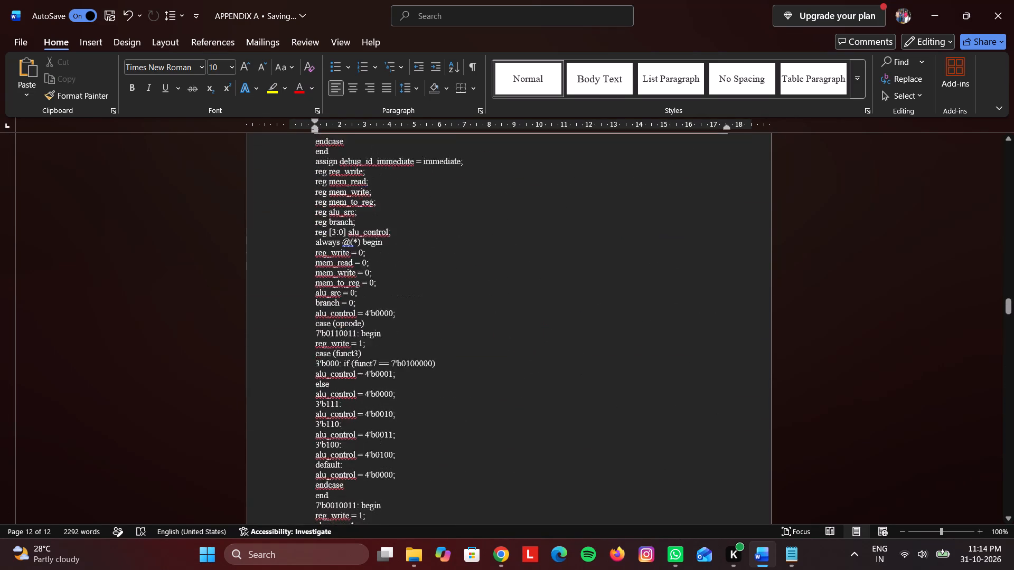
scroll(551, 342, down, 5)
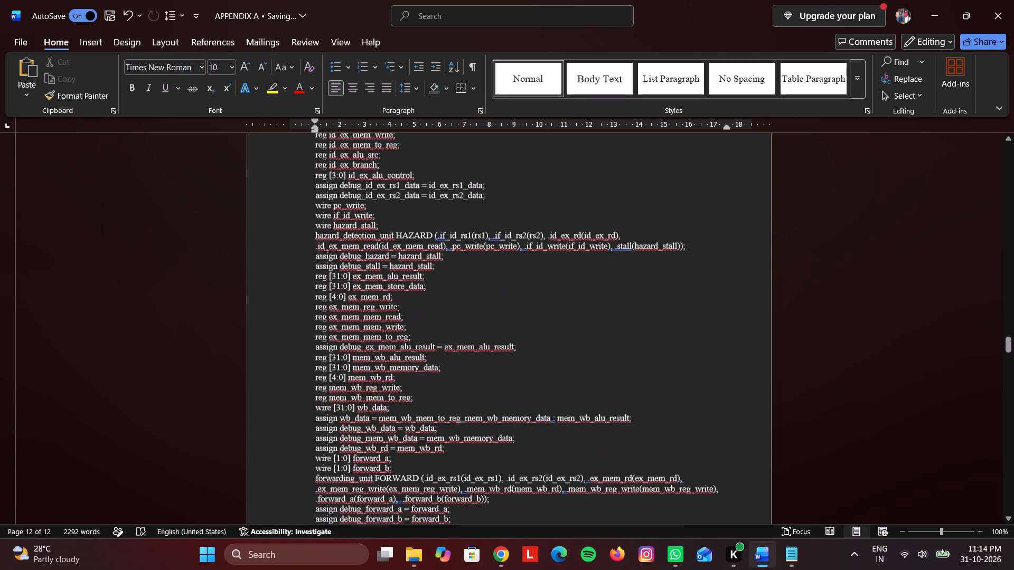
scroll(551, 342, down, 9)
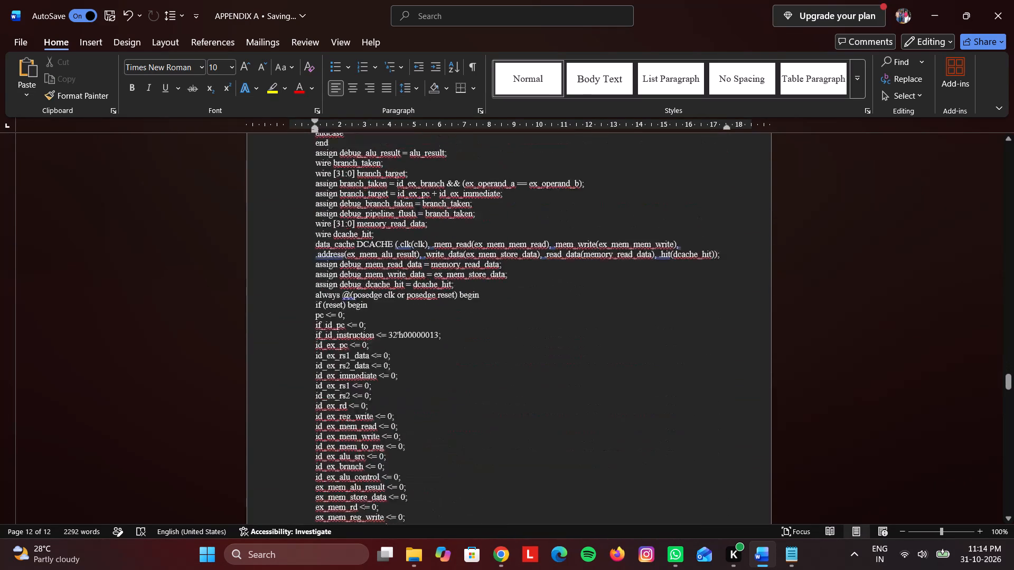
scroll(551, 342, down, 5)
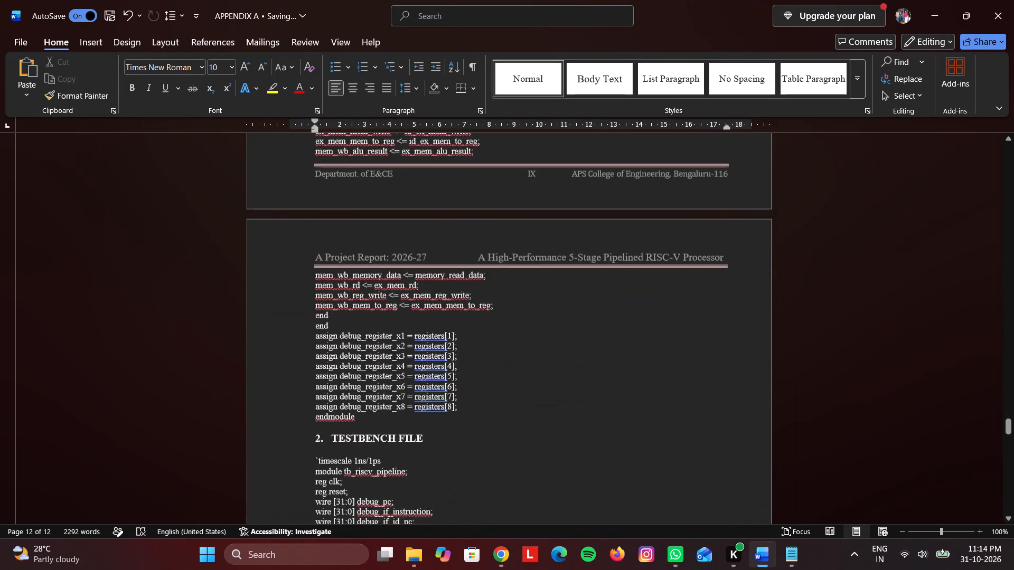
scroll(551, 342, down, 3)
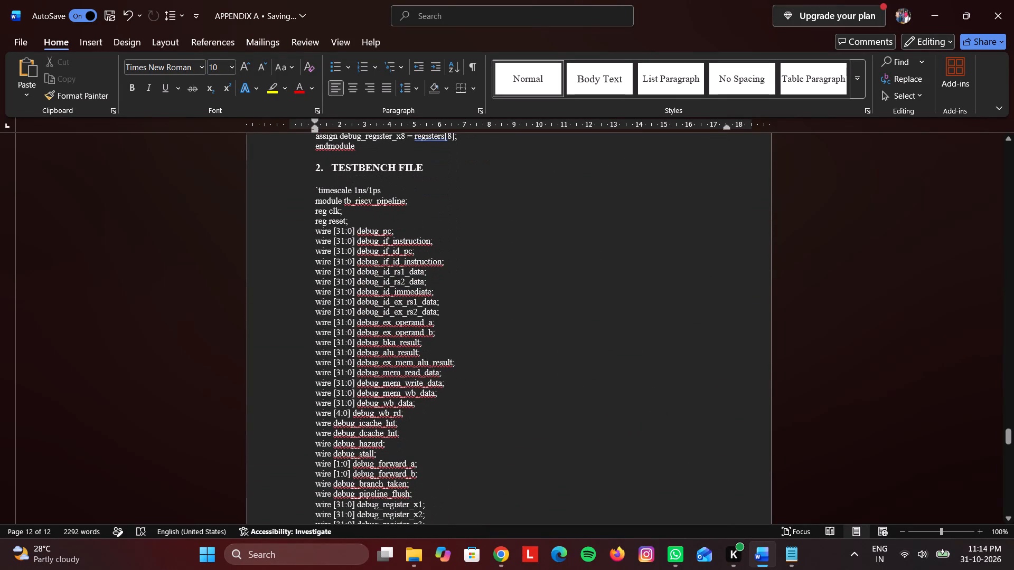
scroll(510, 313, up, 2)
scroll(510, 313, down, 5)
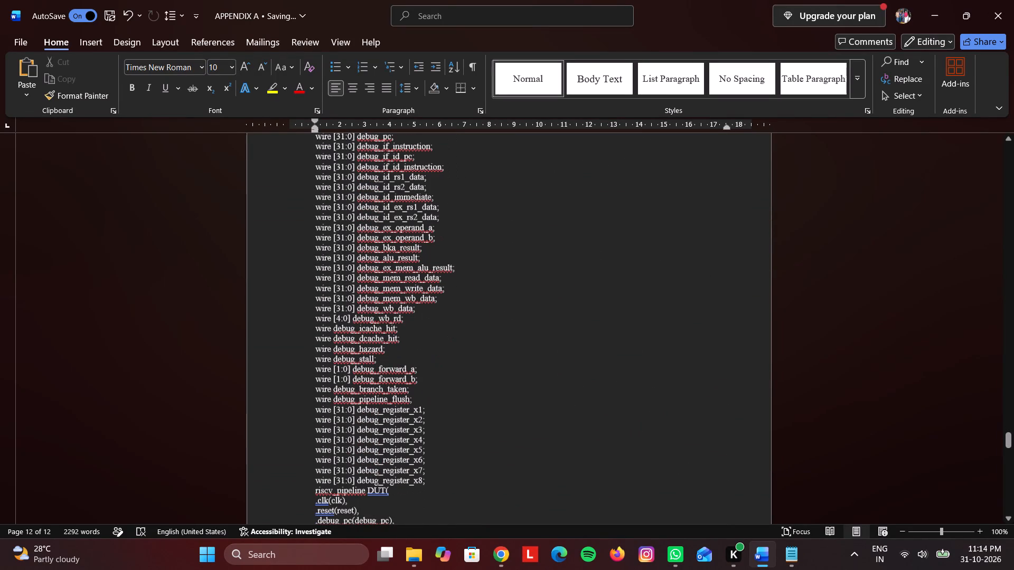
scroll(493, 309, down, 5)
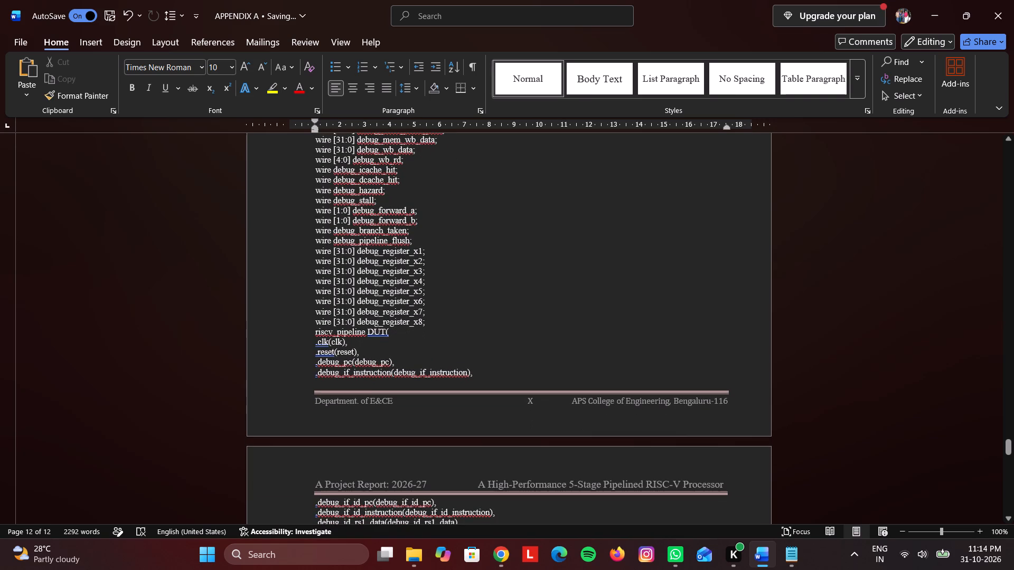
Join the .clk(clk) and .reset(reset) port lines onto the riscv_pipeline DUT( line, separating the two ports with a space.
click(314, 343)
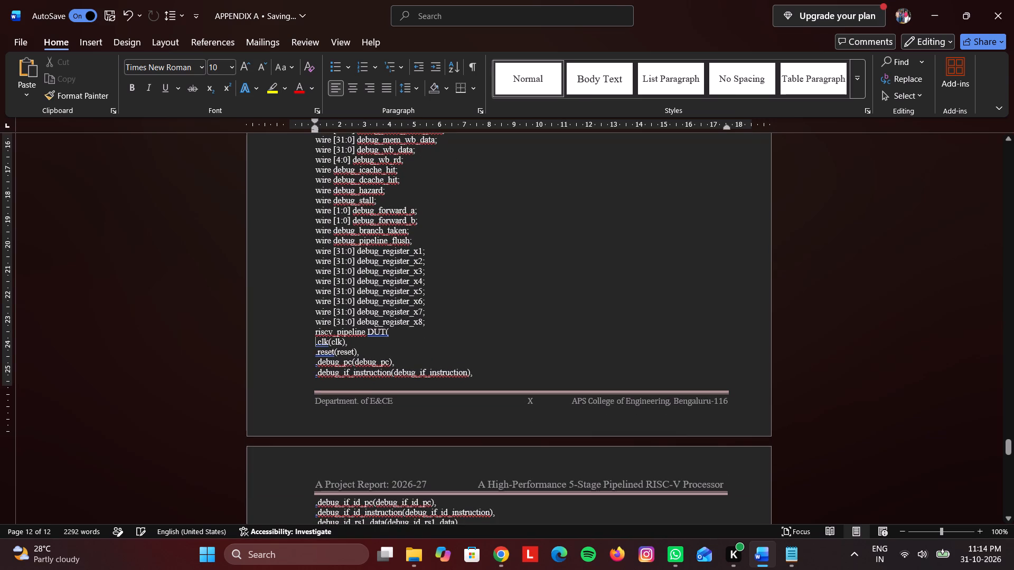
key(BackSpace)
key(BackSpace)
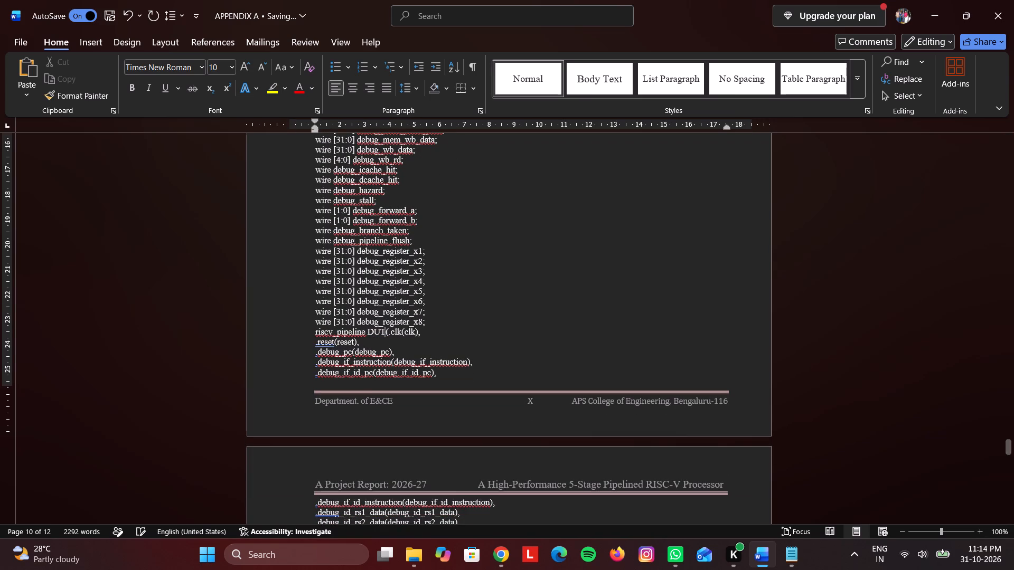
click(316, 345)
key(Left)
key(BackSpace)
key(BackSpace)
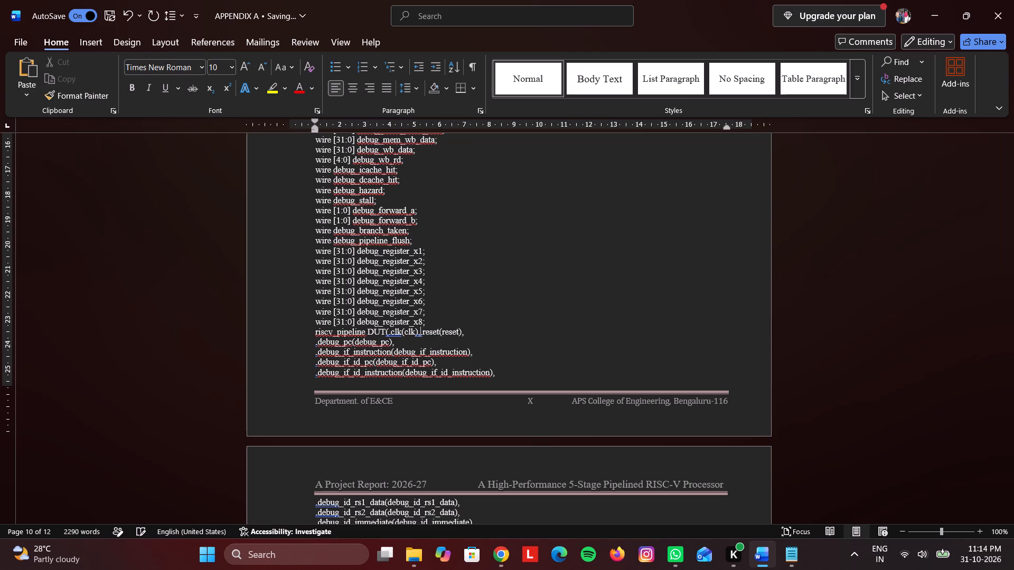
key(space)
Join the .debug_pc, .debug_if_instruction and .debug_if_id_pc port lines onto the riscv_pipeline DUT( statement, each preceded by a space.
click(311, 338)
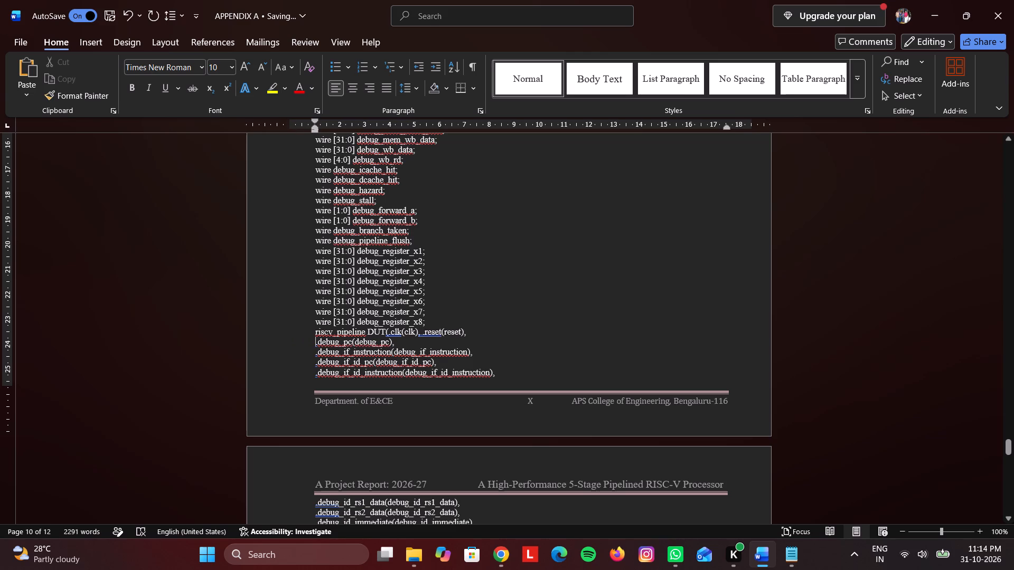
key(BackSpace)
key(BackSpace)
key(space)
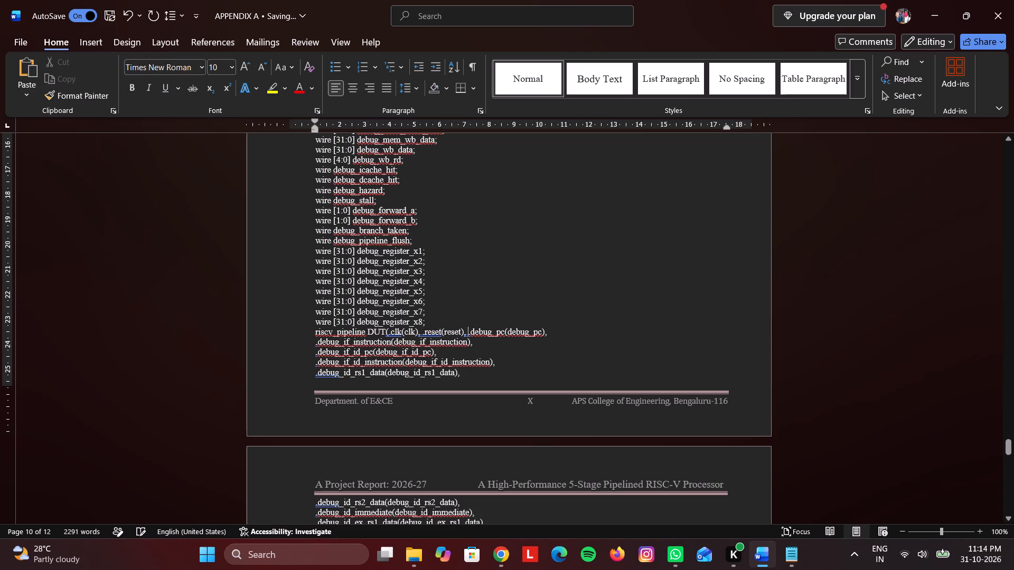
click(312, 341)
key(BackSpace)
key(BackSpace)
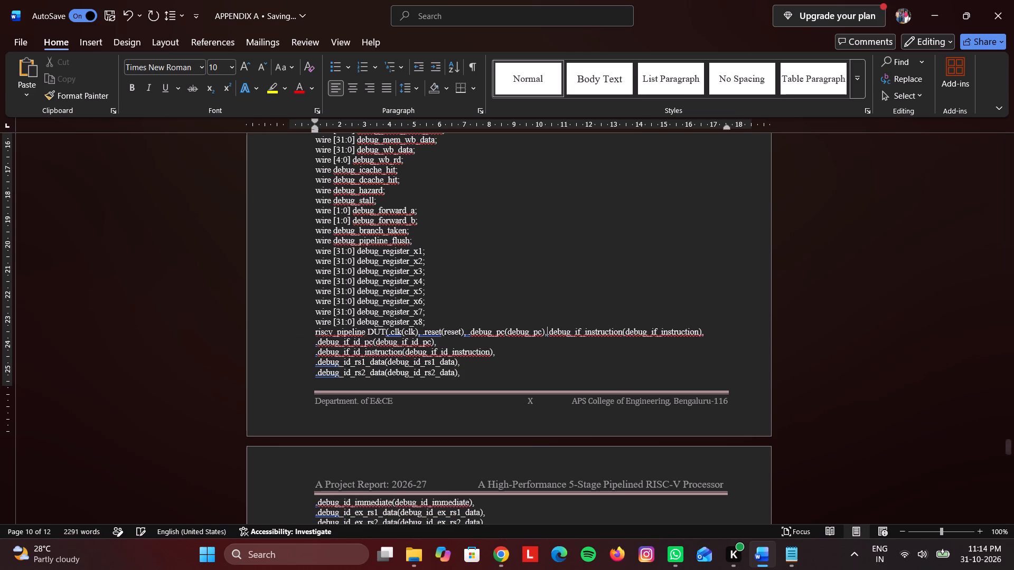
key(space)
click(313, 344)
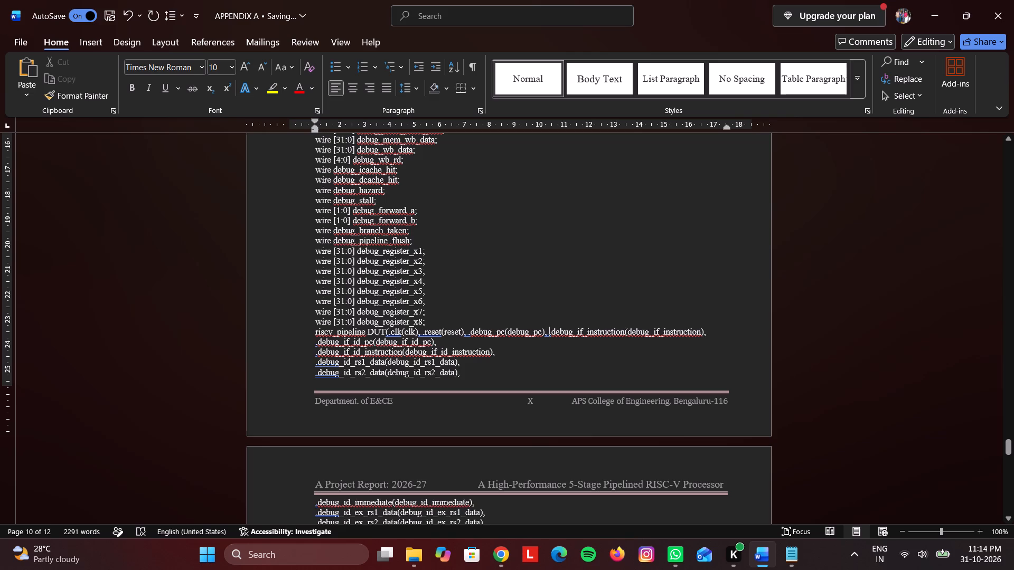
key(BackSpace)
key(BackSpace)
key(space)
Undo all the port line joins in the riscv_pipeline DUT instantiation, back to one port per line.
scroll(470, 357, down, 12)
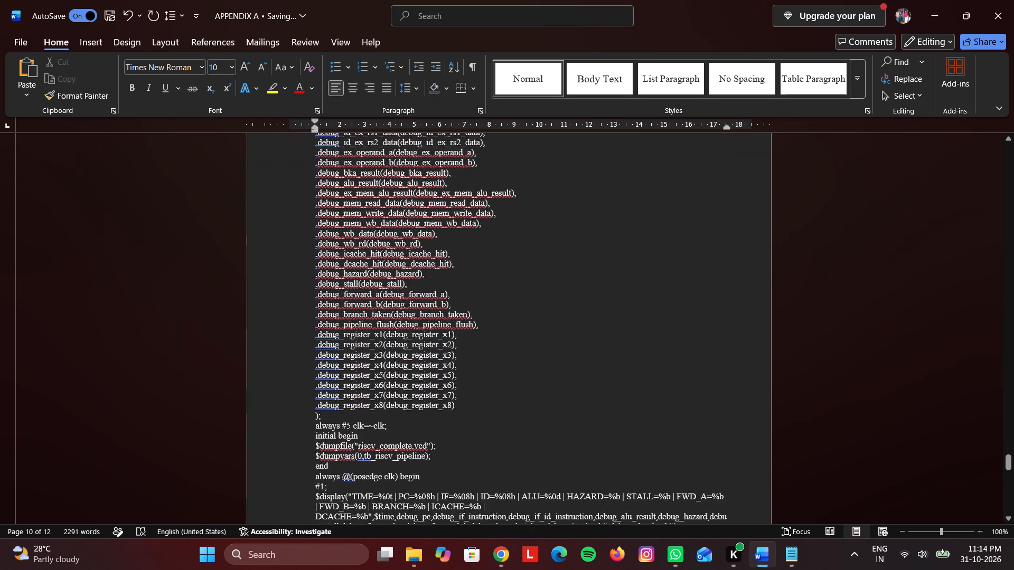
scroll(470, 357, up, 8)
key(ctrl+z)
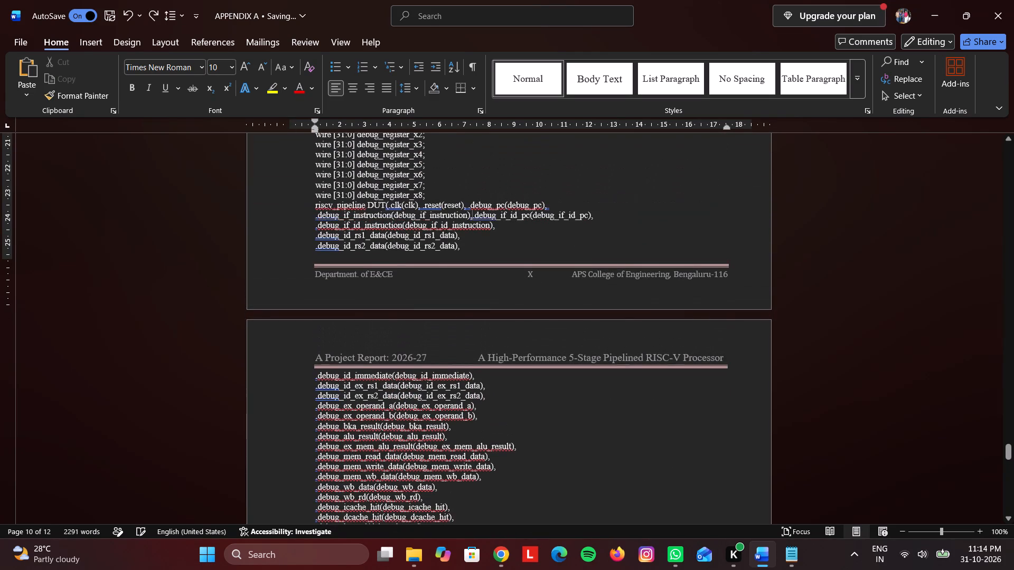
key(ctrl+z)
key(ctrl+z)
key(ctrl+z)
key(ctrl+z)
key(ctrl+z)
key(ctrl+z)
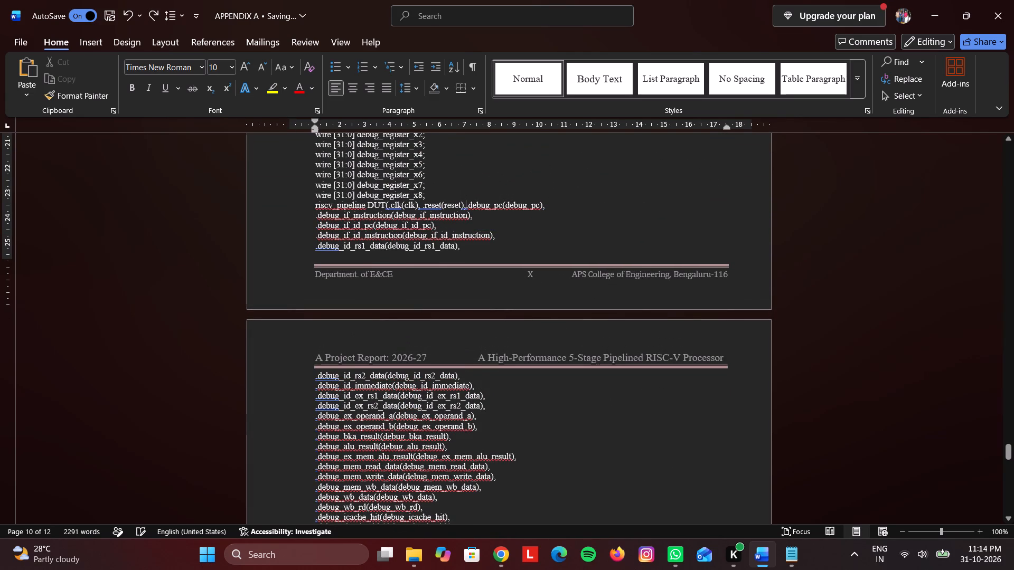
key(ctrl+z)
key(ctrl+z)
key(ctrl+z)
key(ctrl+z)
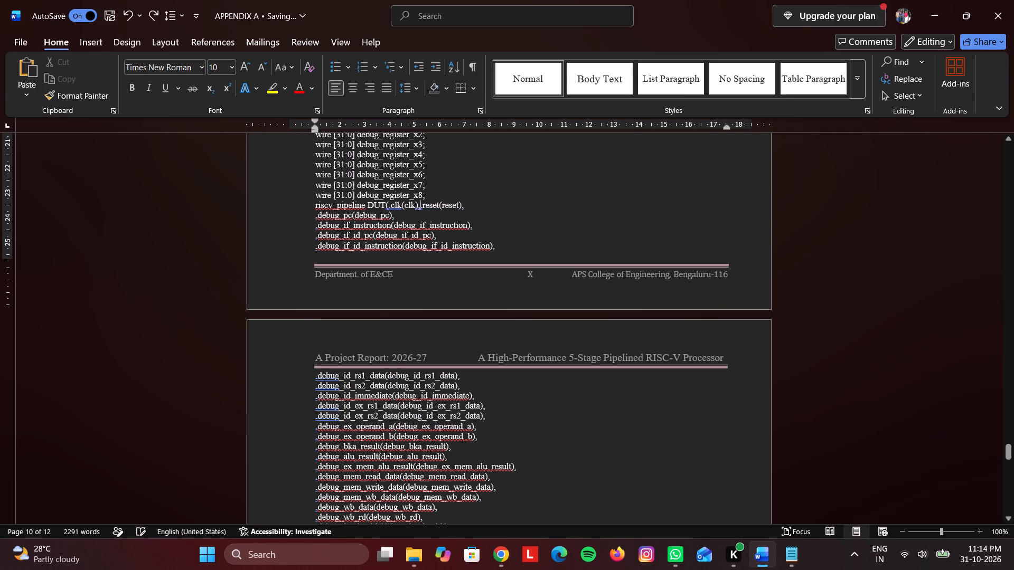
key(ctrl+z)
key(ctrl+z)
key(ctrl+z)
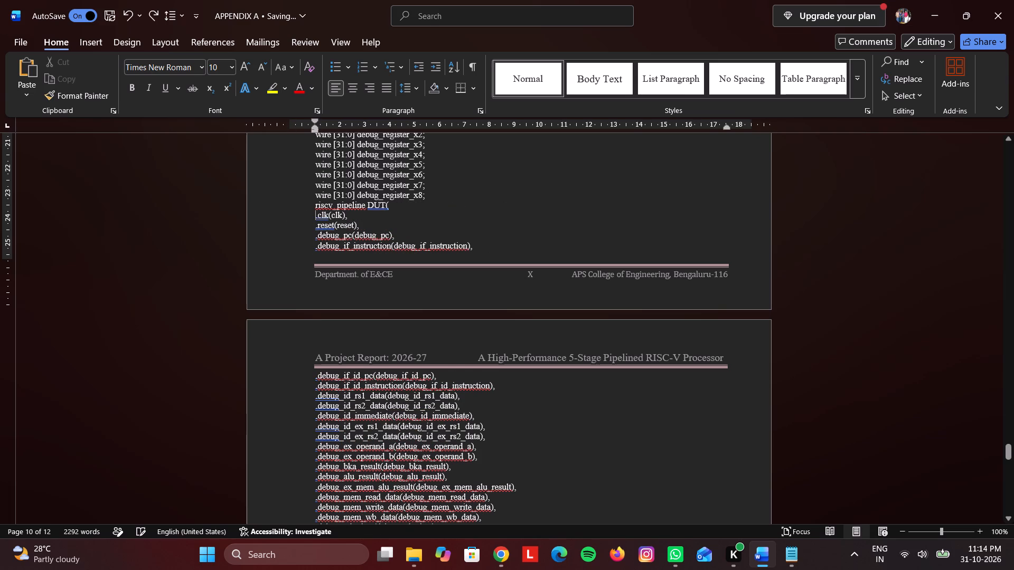
Join the closing ");" of the DUT instantiation onto the end of the .debug_register_x8 port line.
scroll(477, 374, down, 11)
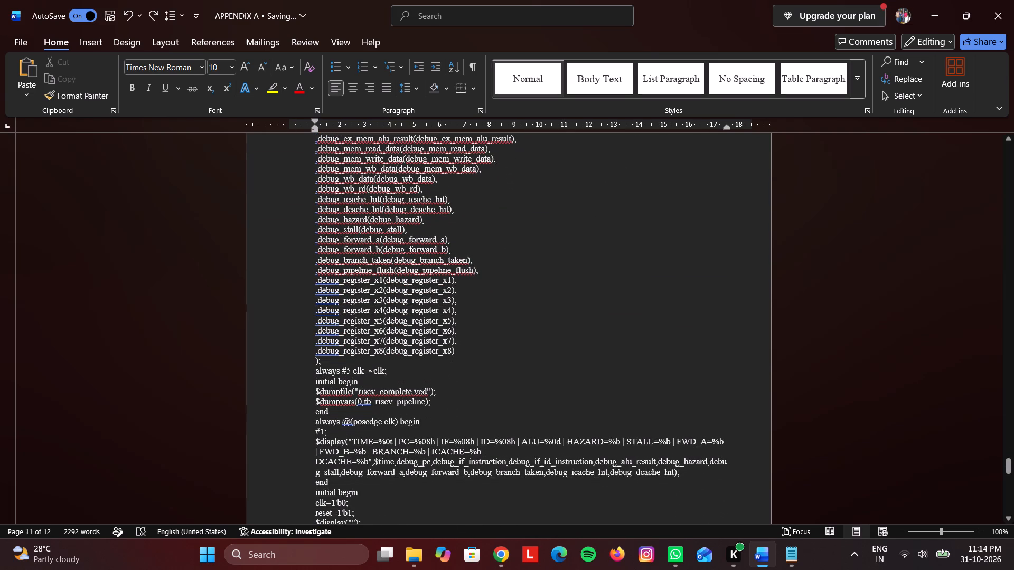
click(315, 360)
key(BackSpace)
key(BackSpace)
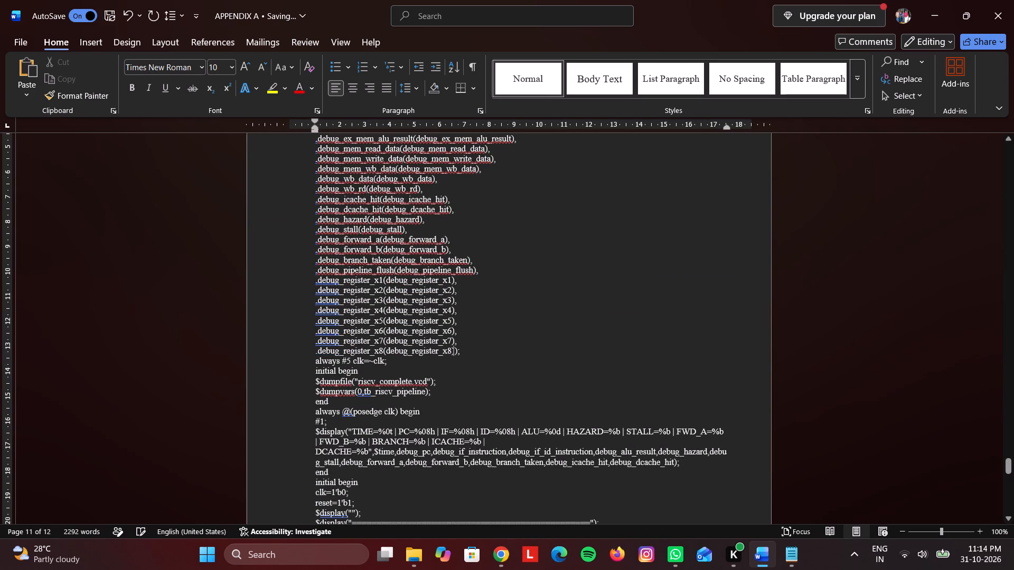
Review the testbench code following the DUT instantiation, and the closing results section of the original testbench source in Notepad.
scroll(463, 376, down, 2)
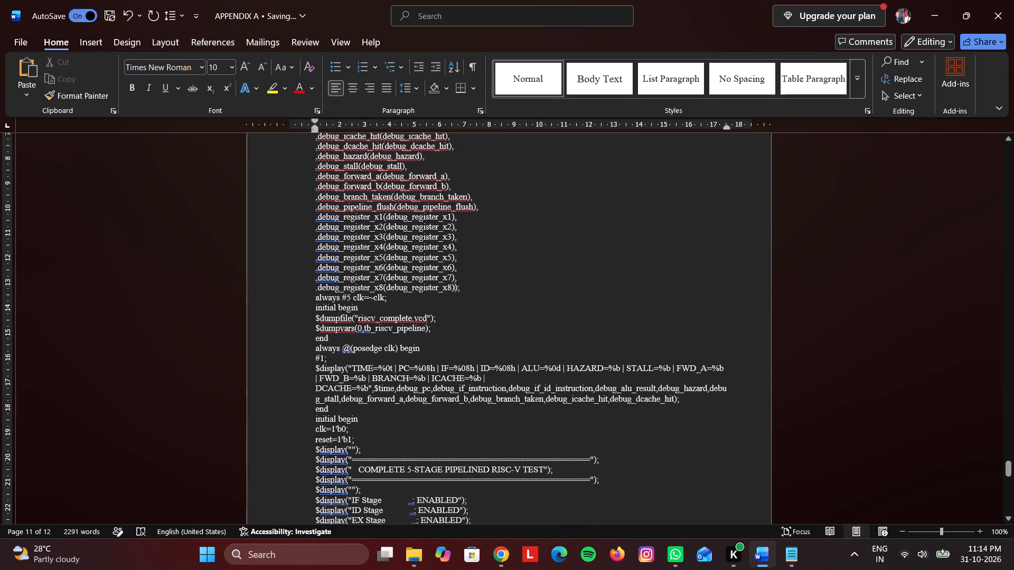
scroll(386, 369, down, 2)
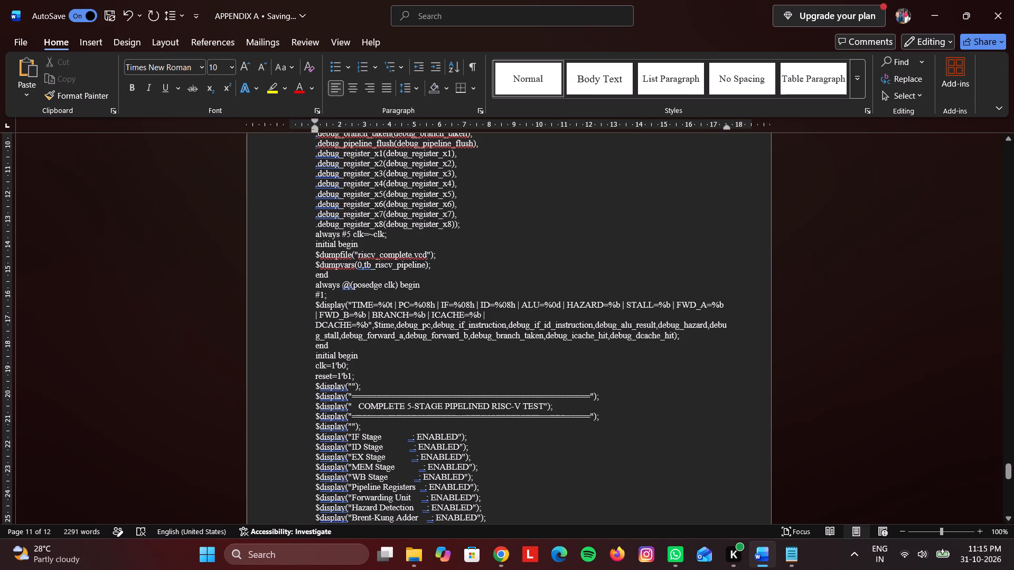
scroll(417, 370, down, 3)
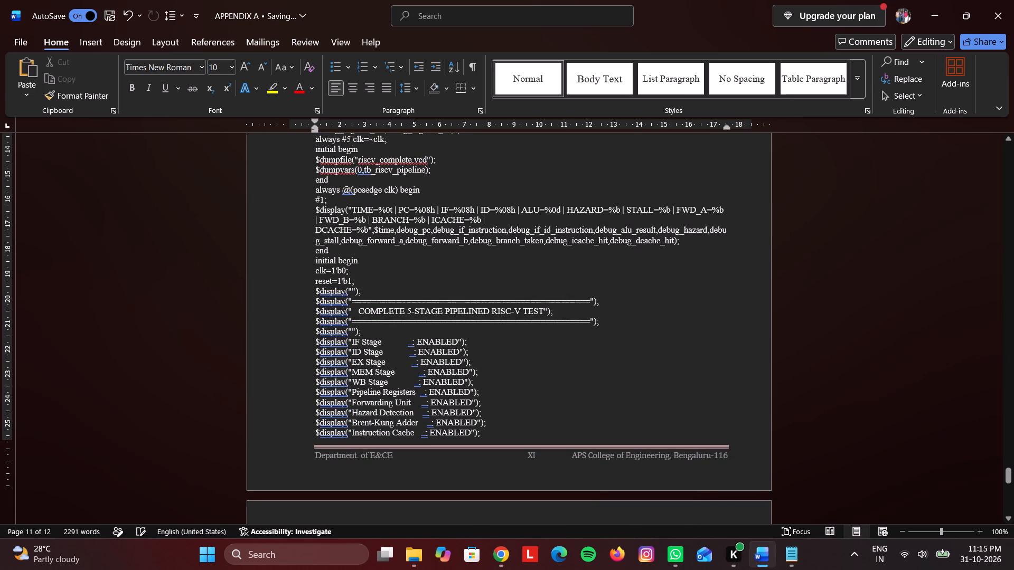
key(alt+Tab)
key(alt+Tab)
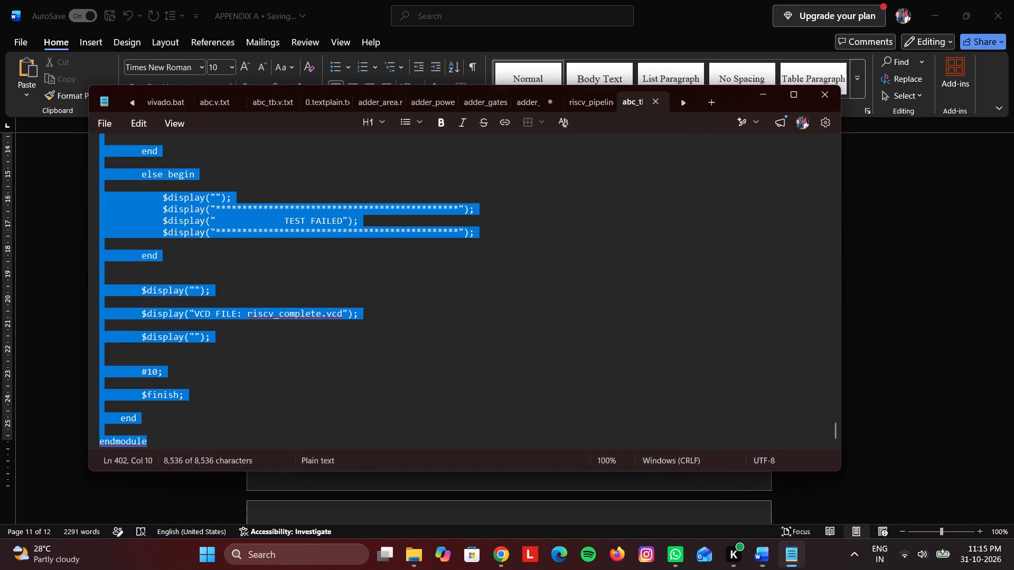
click(483, 294)
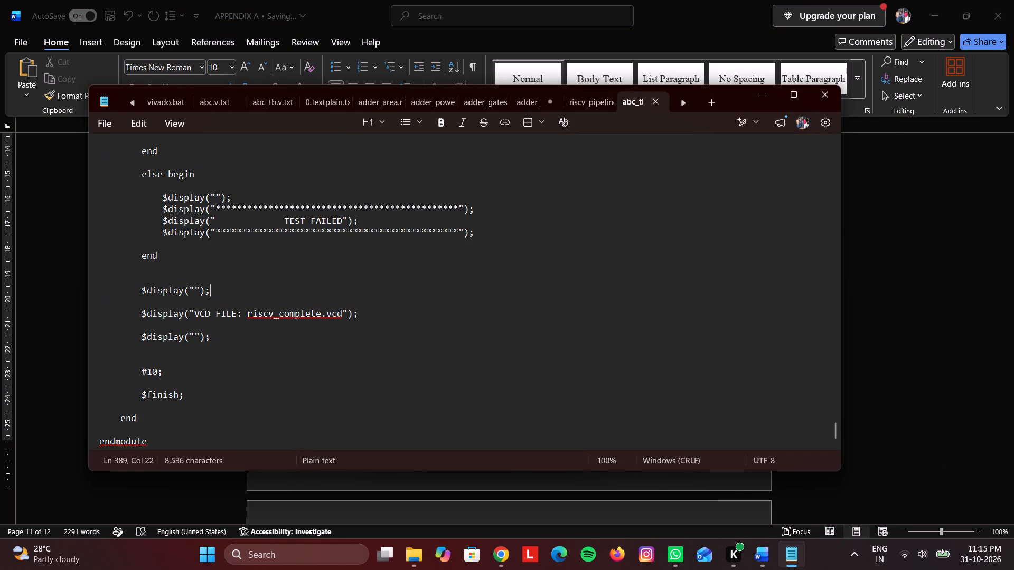
scroll(483, 294, up, 5)
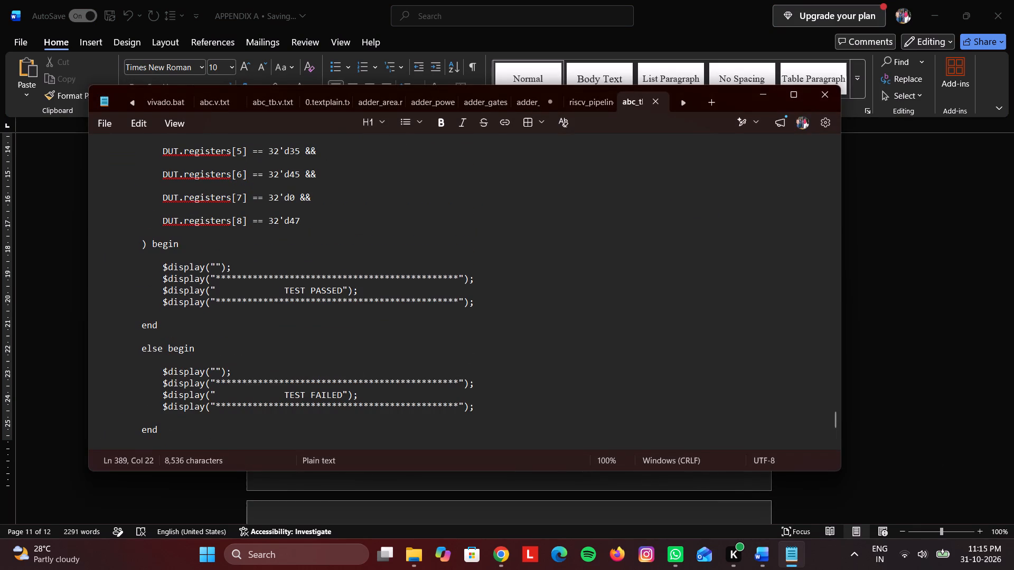
scroll(483, 294, up, 10)
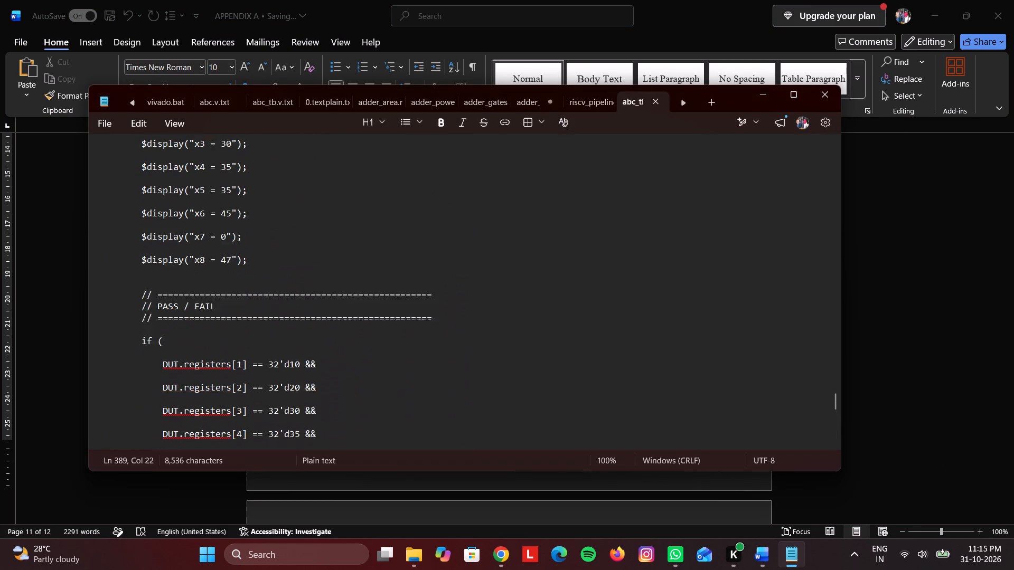
Switch back to the Word document and examine the testbench's stage status and FINAL RESULTS $display lines across the page break.
key(alt+Tab)
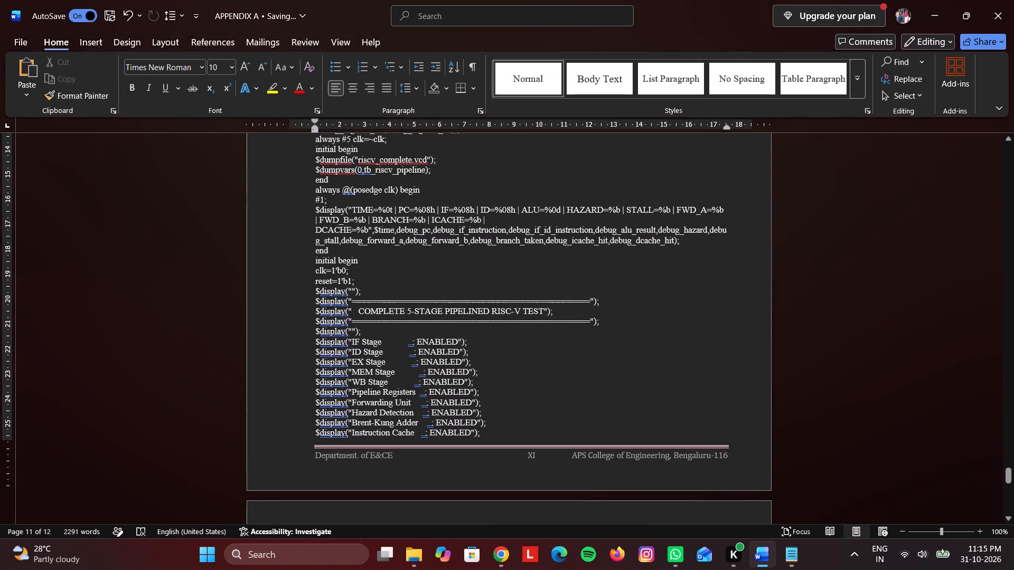
scroll(483, 294, down, 12)
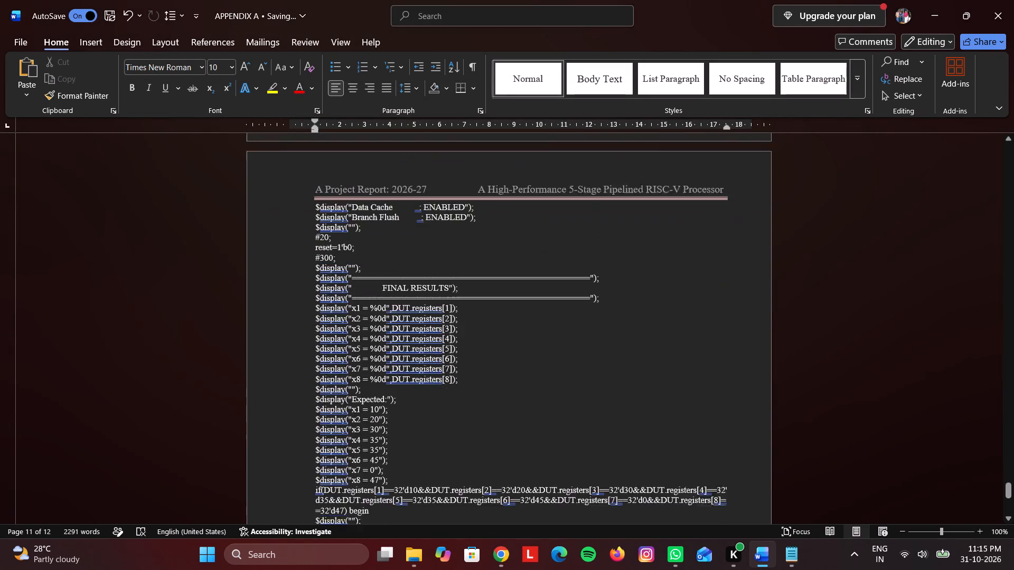
scroll(483, 294, up, 13)
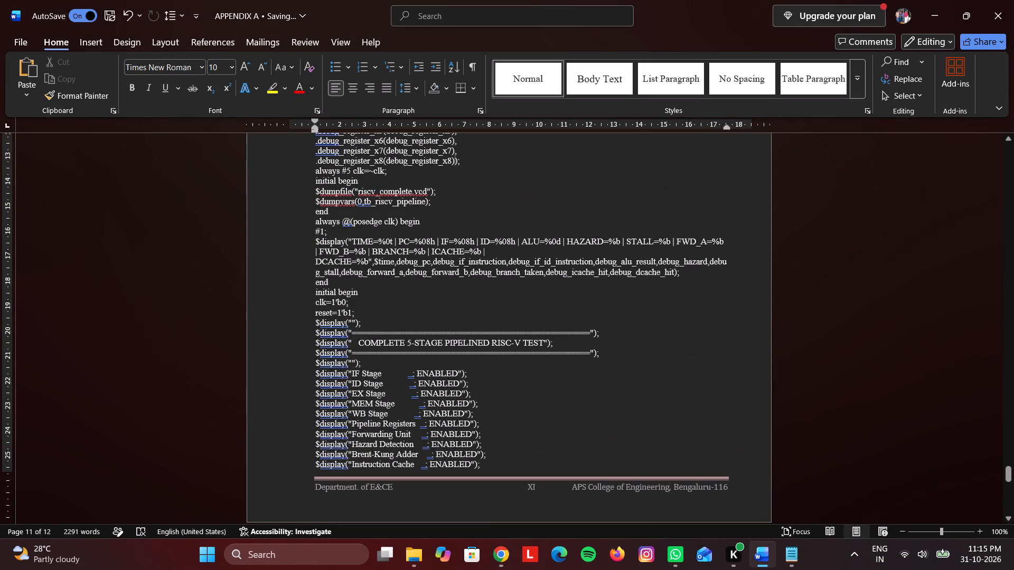
scroll(483, 294, down, 9)
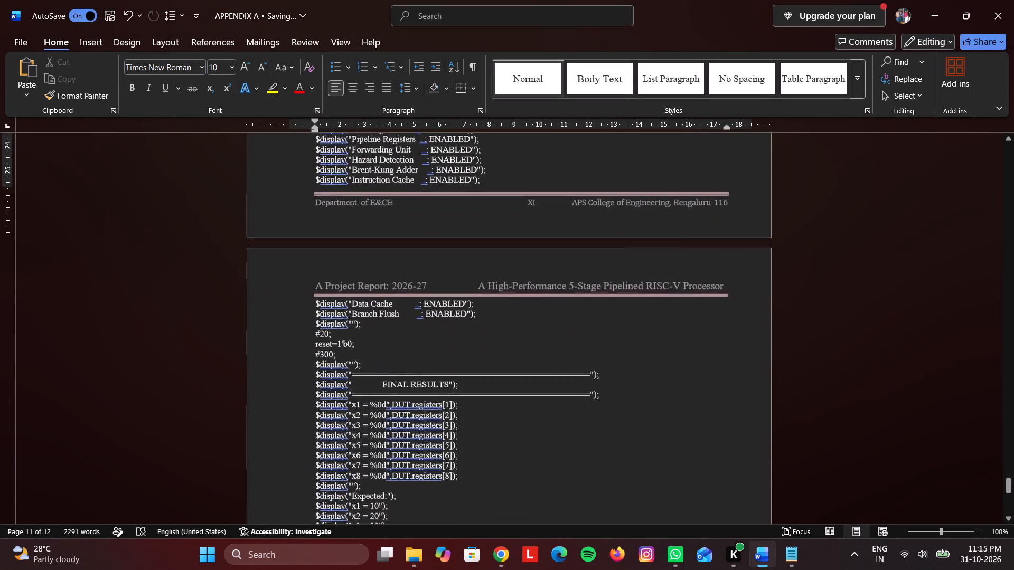
scroll(483, 294, up, 9)
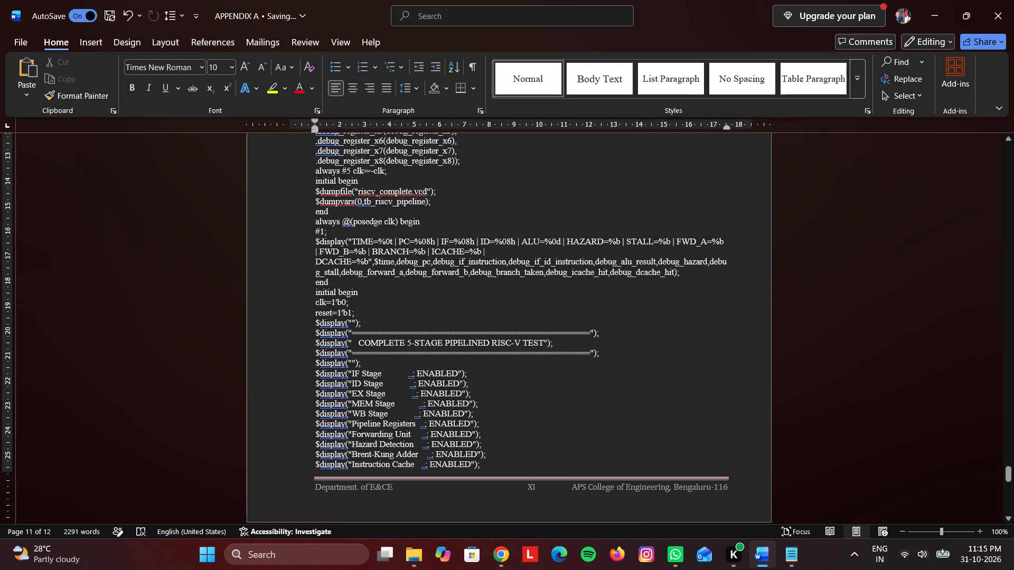
Remove the extra spaces before the colon in the IF Stage $display line so it reads "IF Stage: ENABLED".
click(410, 374)
key(BackSpace)
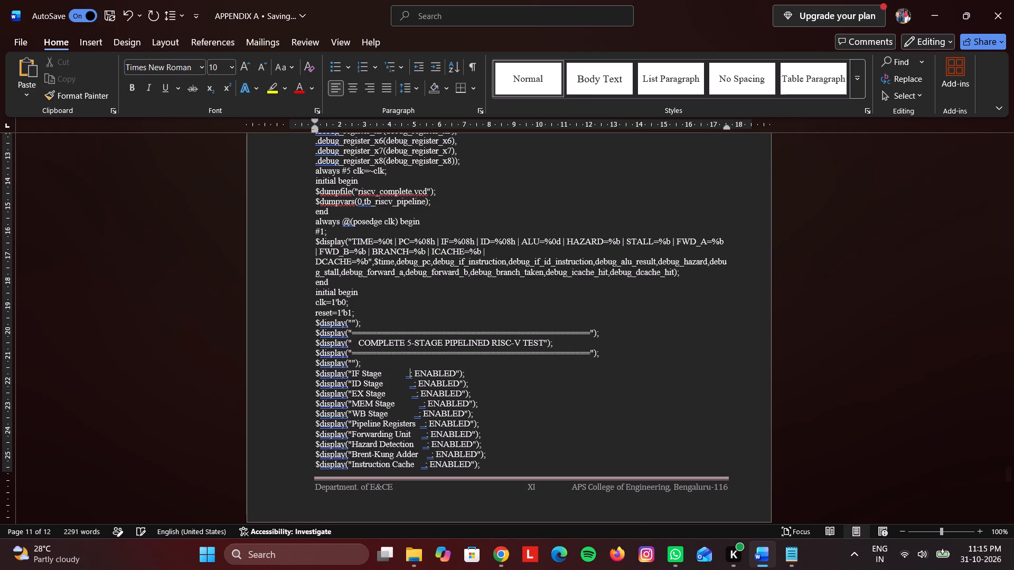
key(BackSpace)
drag(387, 375, 397, 376)
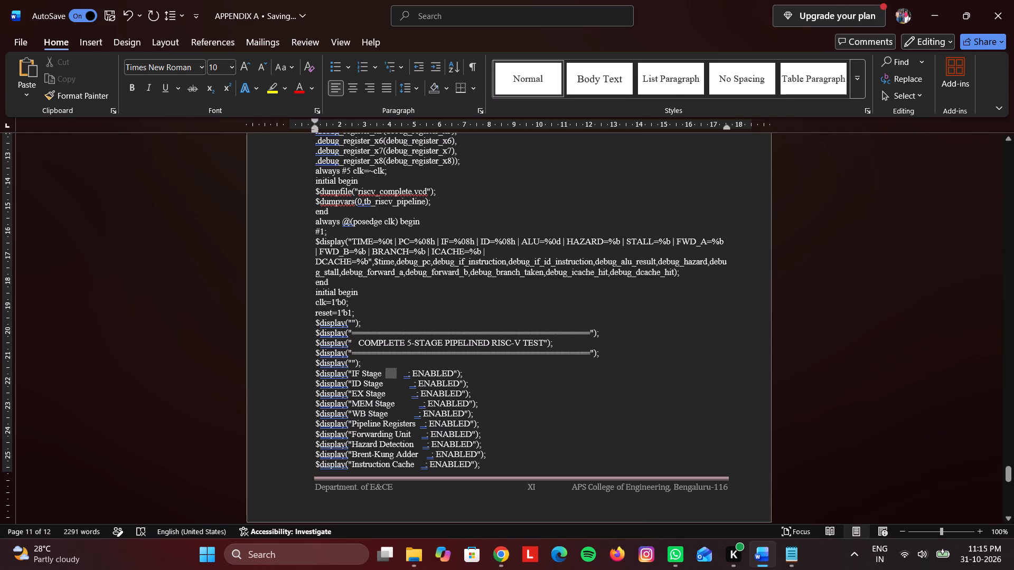
drag(397, 376, 407, 375)
key(BackSpace)
key(BackSpace)
key(BackSpace)
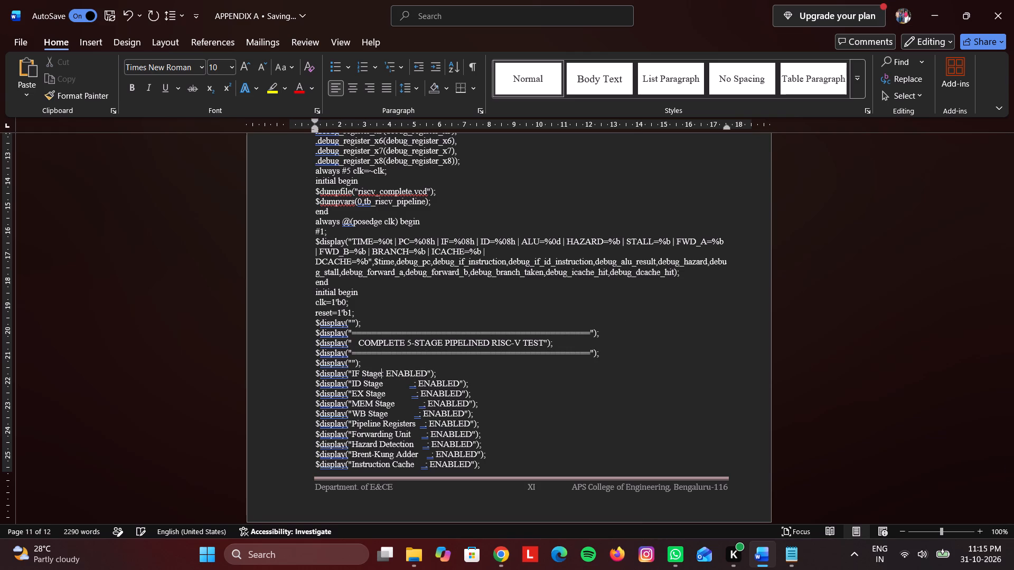
key(space)
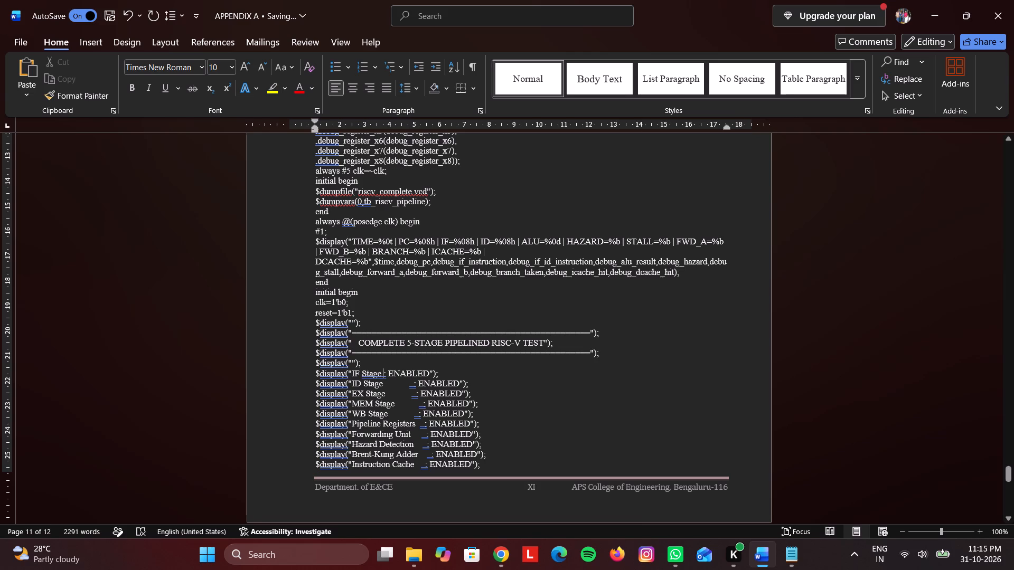
key(BackSpace)
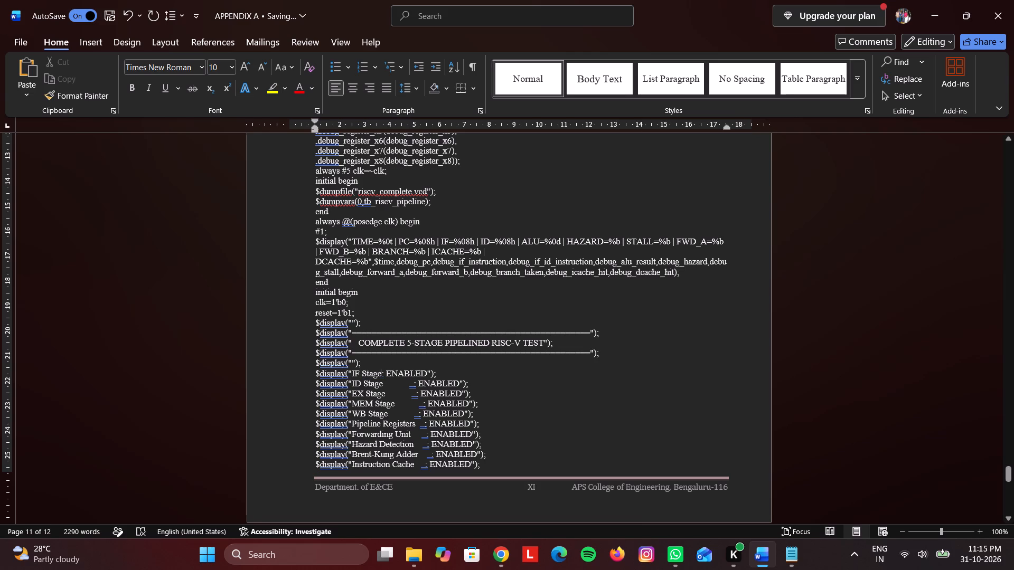
Remove the extra spaces before the colon in the ID Stage $display line so it reads "ID Stage: ENABLED".
click(412, 383)
key(Right)
key(BackSpace)
key(BackSpace)
key(BackSpace)
key(BackSpace)
key(BackSpace)
key(BackSpace)
key(BackSpace)
key(BackSpace)
key(BackSpace)
key(BackSpace)
key(BackSpace)
key(BackSpace)
key(BackSpace)
key(BackSpace)
Remove the extra spaces before the colon in the EX Stage $display line so it reads "EX Stage: ENABLED".
click(415, 397)
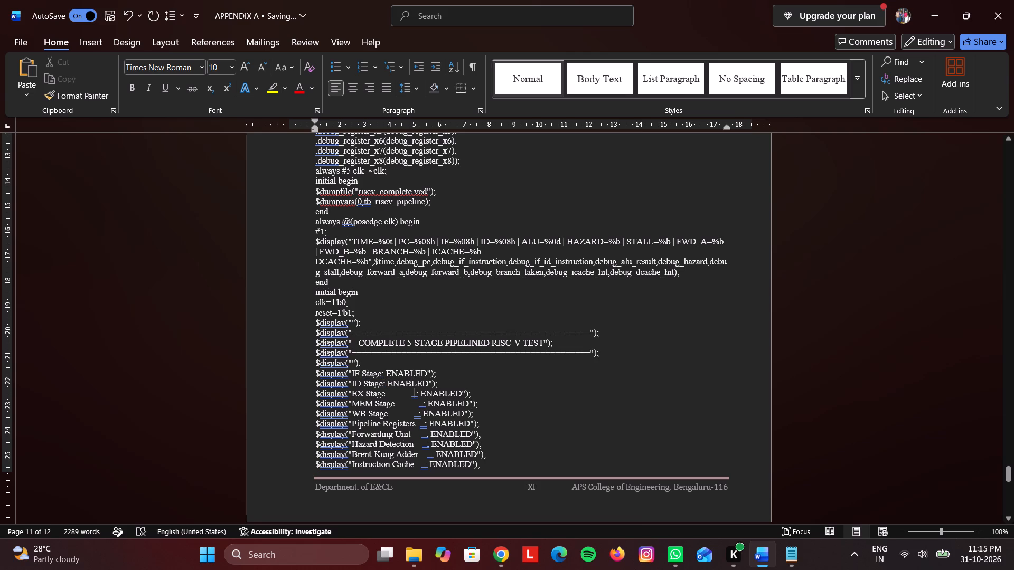
key(BackSpace)
key(BackSpace)
key(BackSpace)
key(BackSpace)
key(BackSpace)
key(BackSpace)
key(BackSpace)
key(BackSpace)
key(BackSpace)
key(BackSpace)
key(BackSpace)
key(BackSpace)
key(Right)
key(BackSpace)
key(BackSpace)
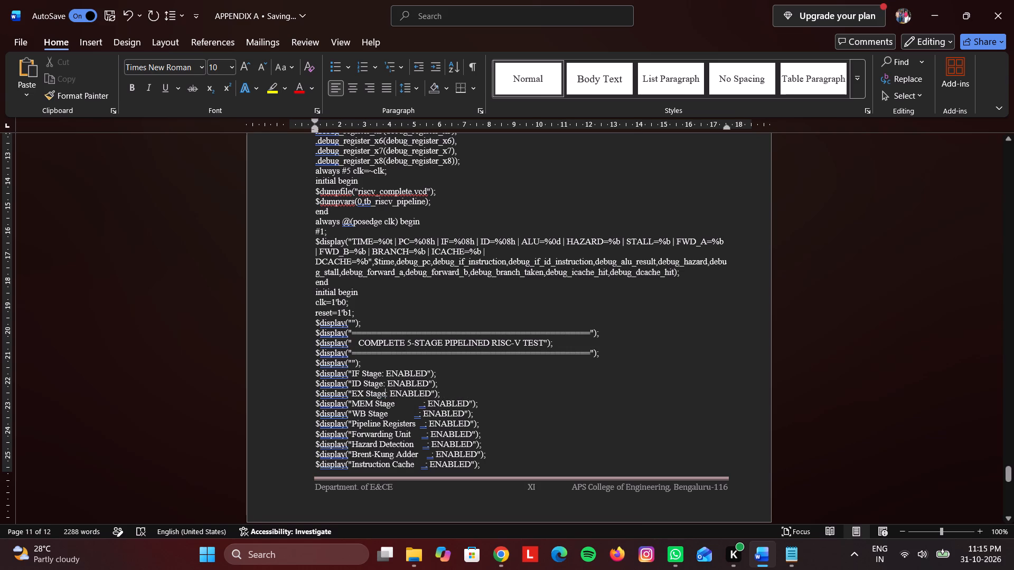
Remove the extra spaces before the colon in the MEM Stage $display line so it reads "MEM Stage: ENABLED".
click(421, 407)
key(Right)
key(BackSpace)
key(BackSpace)
key(BackSpace)
key(BackSpace)
key(BackSpace)
key(BackSpace)
key(BackSpace)
key(BackSpace)
key(BackSpace)
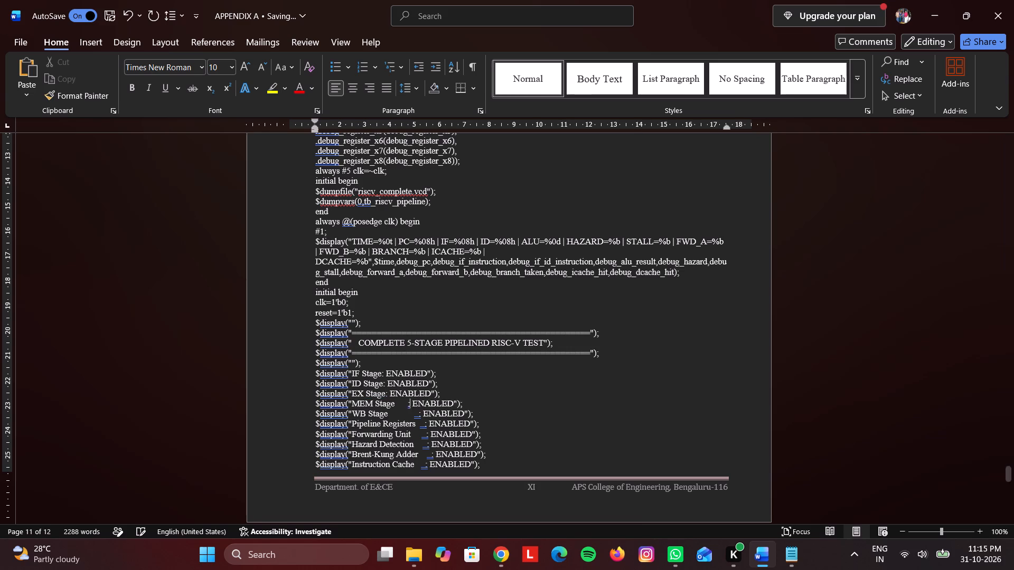
key(BackSpace)
key(BackSpace)
key(BackSpace)
key(BackSpace)
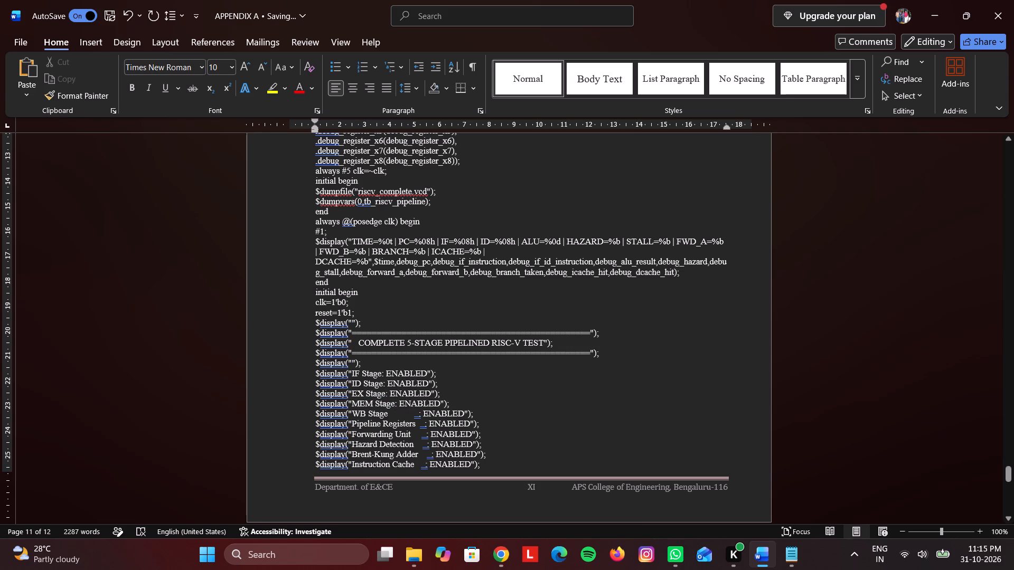
Remove the extra spaces before the colon in the WB Stage $display line so it reads "WB Stage: ENABLED".
click(416, 418)
key(Right)
key(BackSpace)
key(BackSpace)
key(BackSpace)
key(BackSpace)
key(BackSpace)
key(BackSpace)
key(BackSpace)
key(BackSpace)
key(BackSpace)
key(BackSpace)
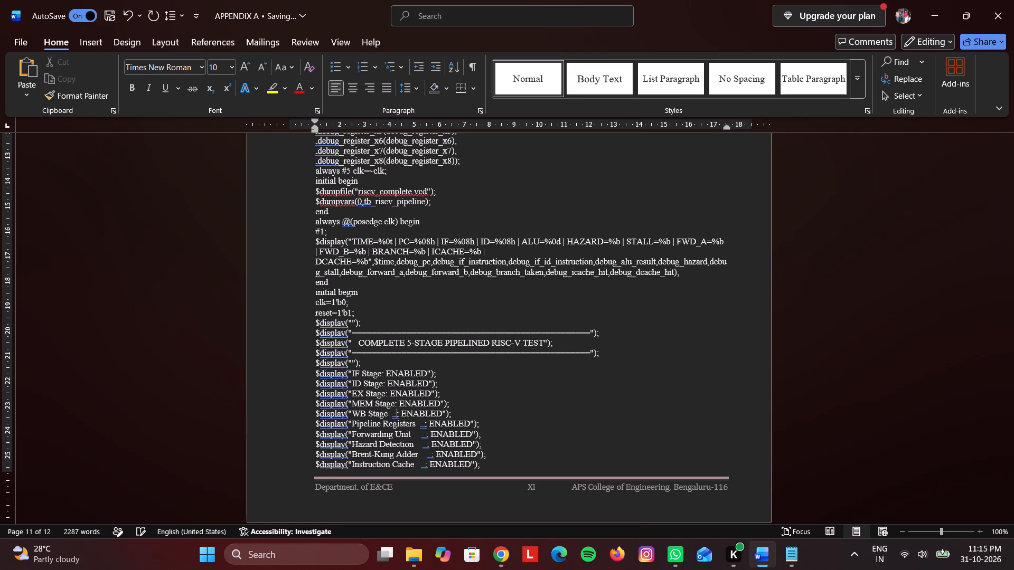
key(BackSpace)
key(BackSpace)
key(BackSpace)
key(BackSpace)
Remove the extra spaces before the colon in the Pipeline Registers $display line, restoring any deleted letters, so it reads "Pipeline Registers: ENABLED".
click(426, 425)
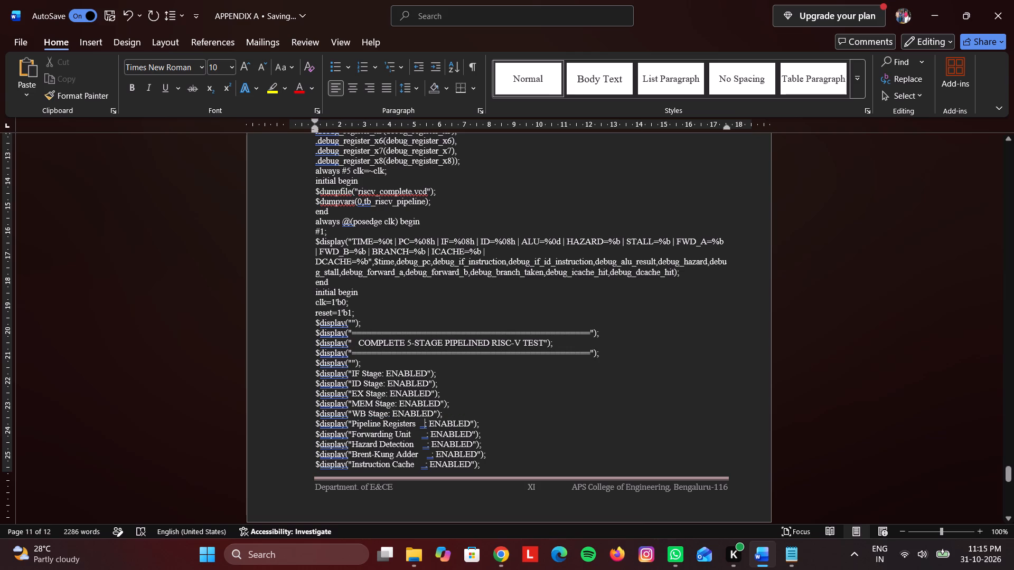
key(BackSpace)
key(BackSpace)
key(BackSpace)
key(BackSpace)
key(BackSpace)
key(BackSpace)
key(BackSpace)
key(BackSpace)
key(BackSpace)
key(BackSpace)
key(BackSpace)
key(ctrl+z)
key(ctrl+z)
key(ctrl+z)
key(ctrl+z)
key(ctrl+z)
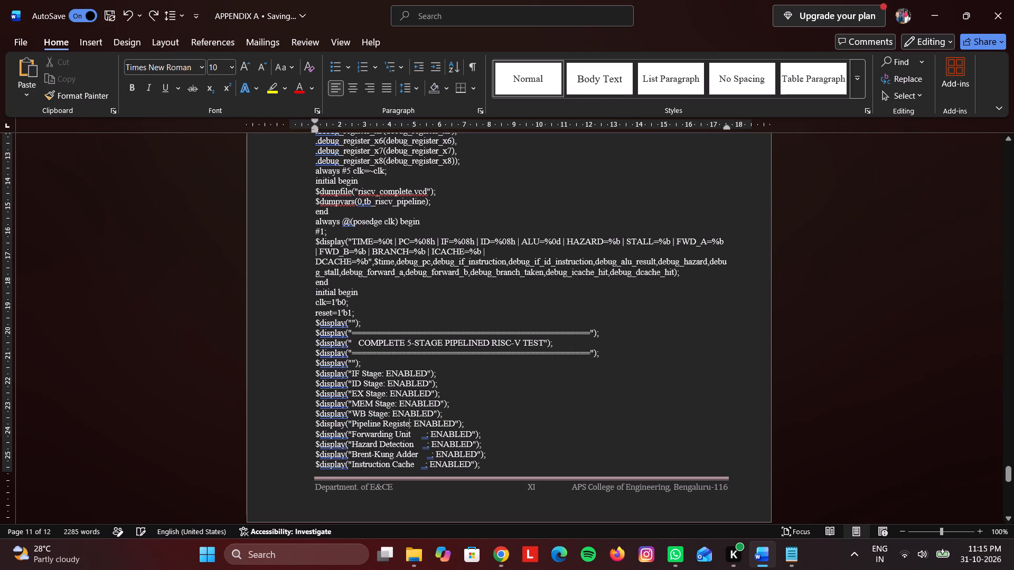
key(ctrl+z)
key(ctrl+z)
key(ctrl+z)
key(BackSpace)
Remove the extra spaces before the colon in the Forwarding Unit $display line so it reads "Forwarding Unit: ENABLED".
click(427, 438)
key(BackSpace)
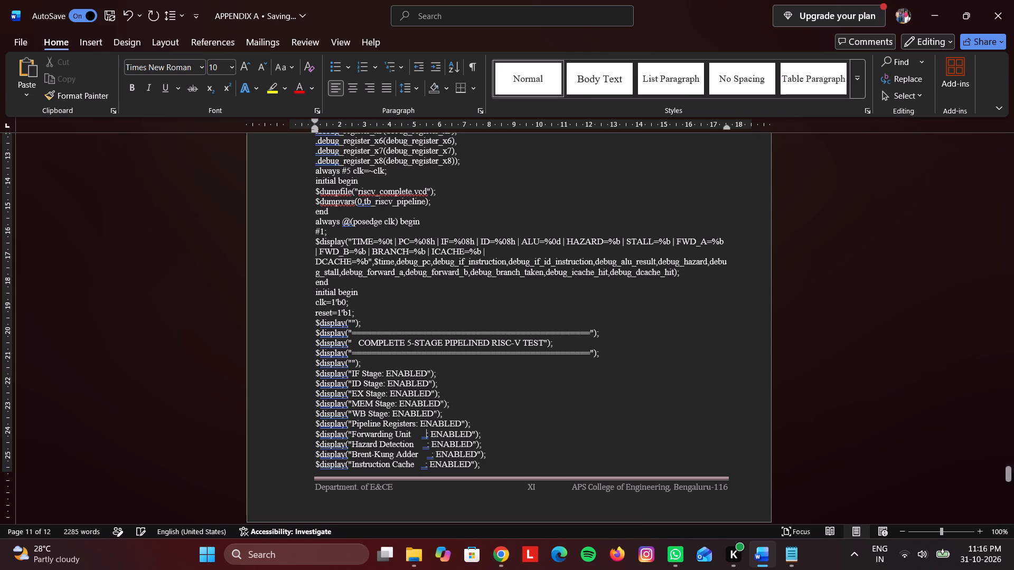
key(BackSpace)
key(BackSpace)
key(BackSpace)
key(BackSpace)
key(BackSpace)
key(BackSpace)
key(BackSpace)
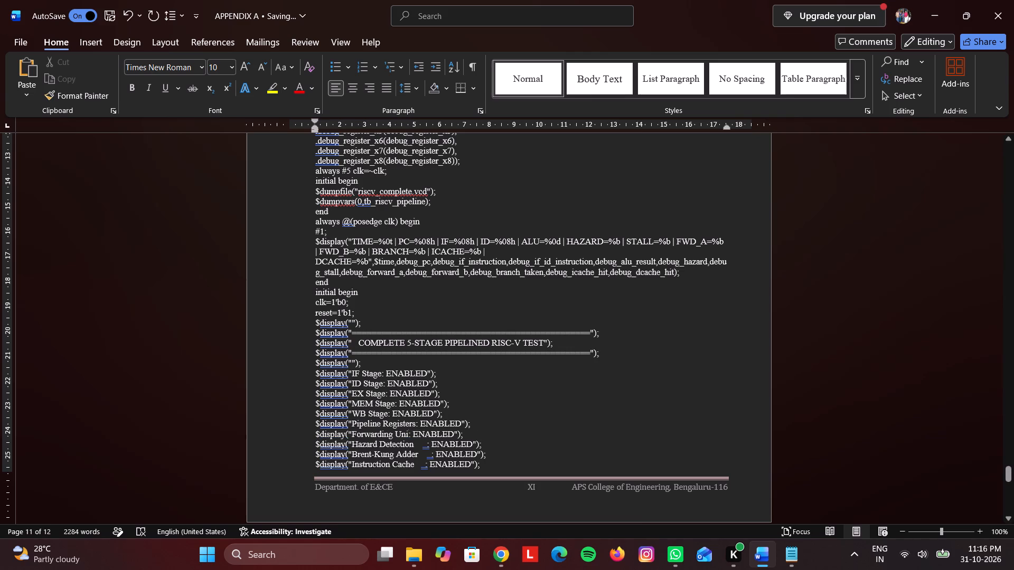
key(ctrl+z)
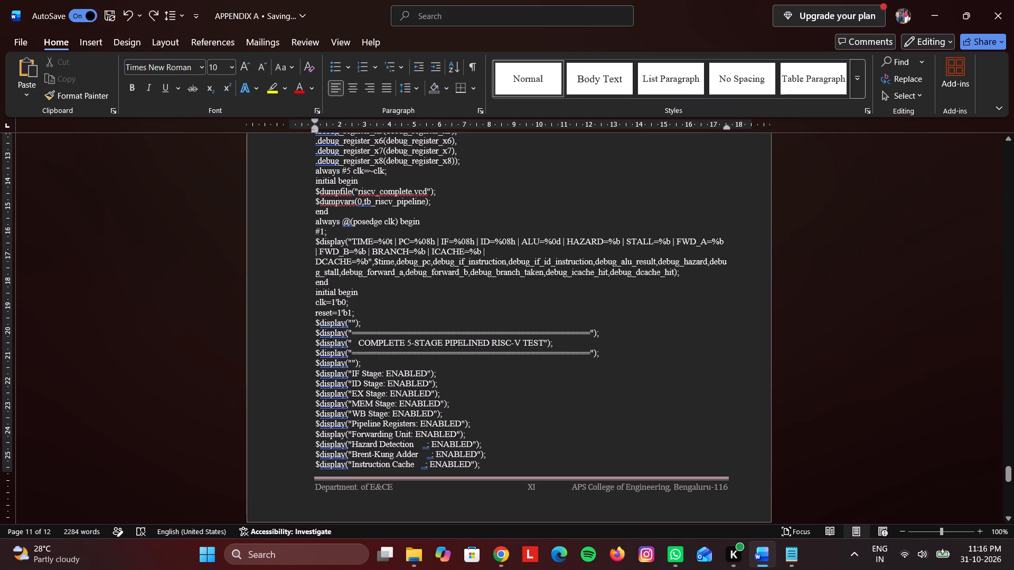
Remove the extra spaces before the colon in the Hazard Detection $display line so it reads "Hazard Detection: ENABLED".
click(424, 449)
key(Right)
key(BackSpace)
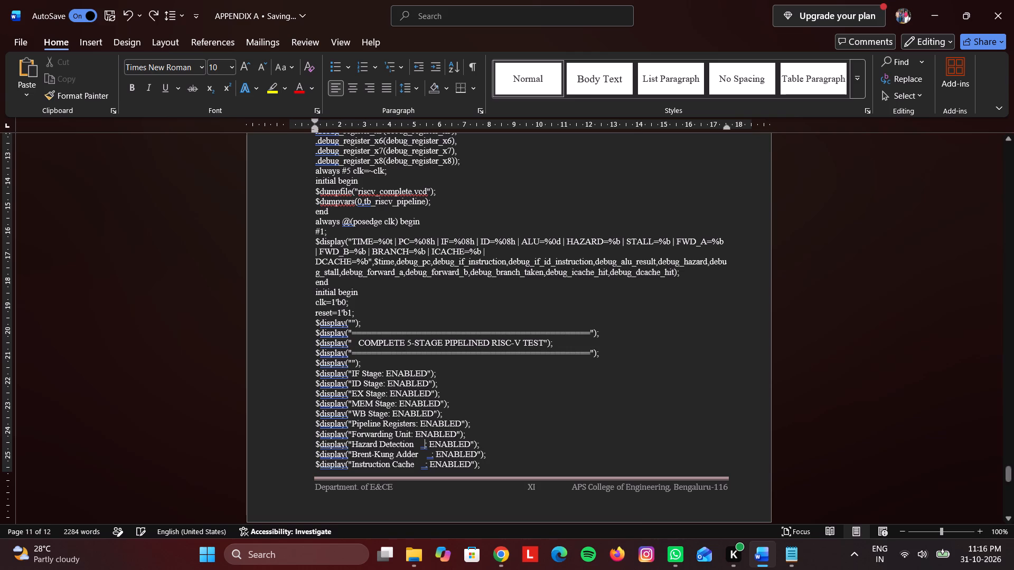
key(BackSpace)
key(BackSpace)
key(BackSpace)
key(BackSpace)
key(BackSpace)
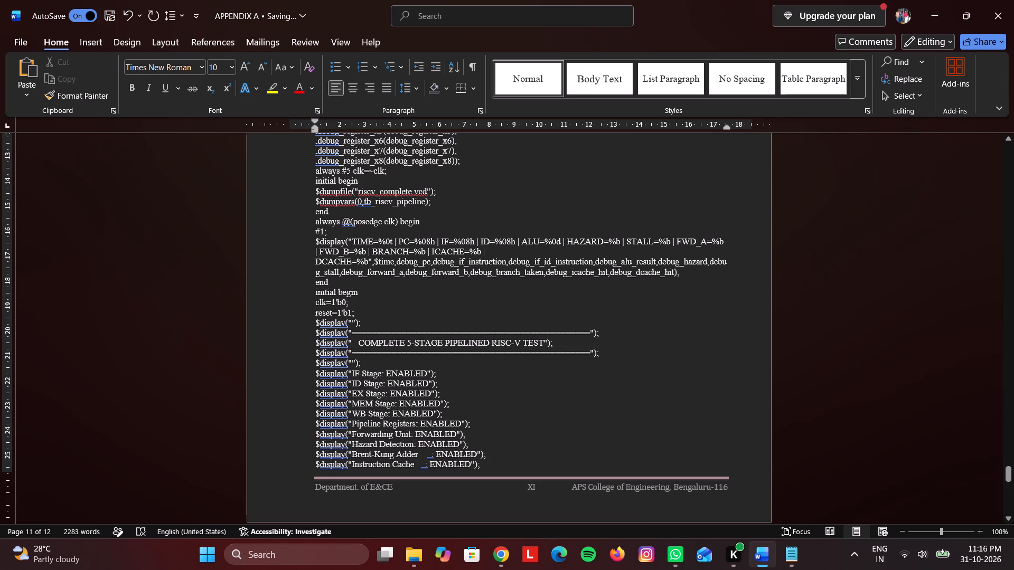
Remove the extra spaces before the colon in the Brent-Kung Adder $display line so it reads "Brent-Kung Adder: ENABLED".
click(431, 458)
key(BackSpace)
key(BackSpace)
key(BackSpace)
key(BackSpace)
key(BackSpace)
key(BackSpace)
key(BackSpace)
key(ctrl+z)
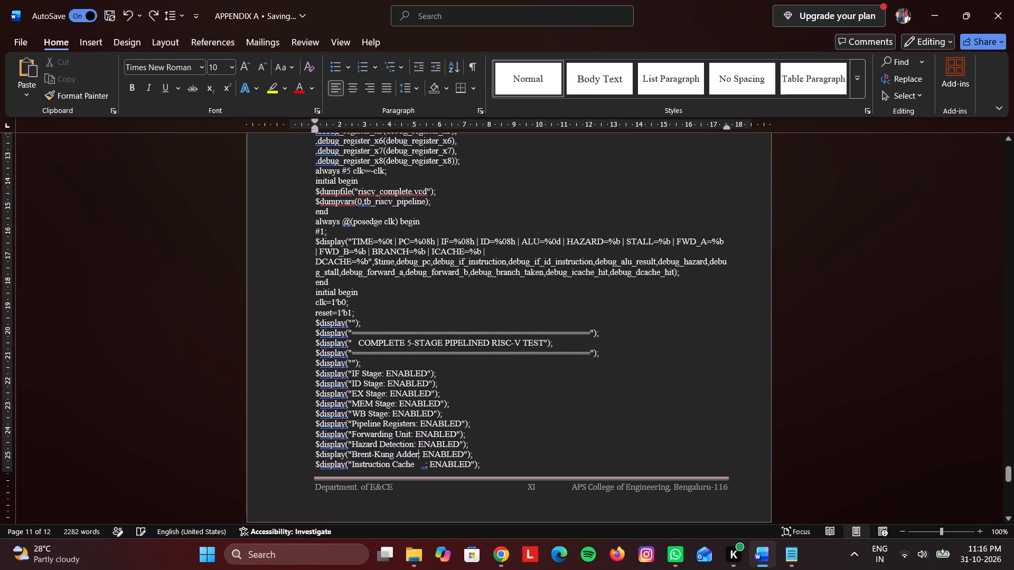
Remove the extra spaces before the colon in the Instruction Cache $display line so it reads "Instruction Cache: ENABLED".
click(425, 466)
key(BackSpace)
key(BackSpace)
key(BackSpace)
key(BackSpace)
key(BackSpace)
Remove the extra spaces before the colon in the Data Cache $display line so it reads "Data Cache: ENABLED".
scroll(542, 432, down, 5)
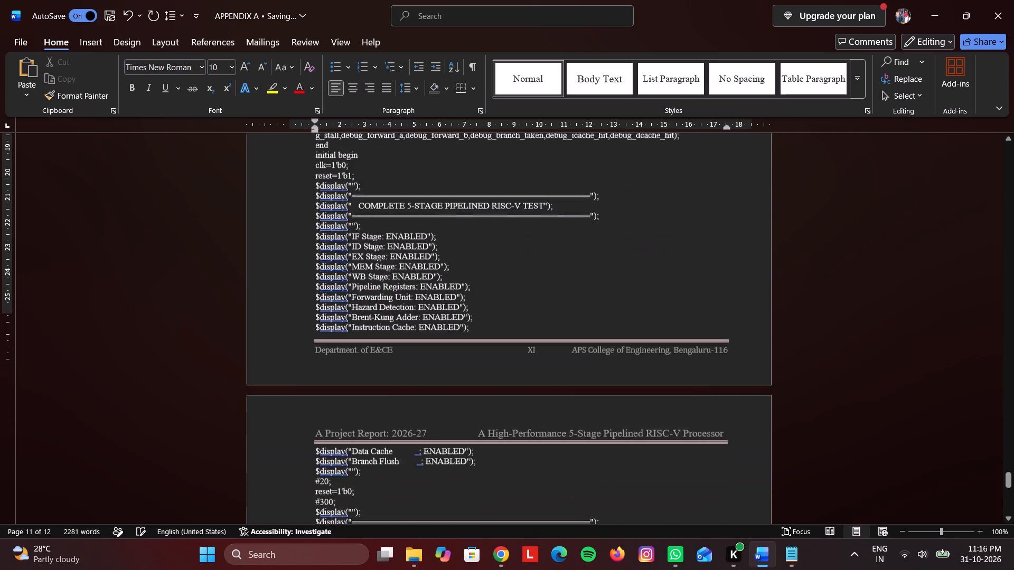
scroll(542, 432, down, 5)
click(419, 272)
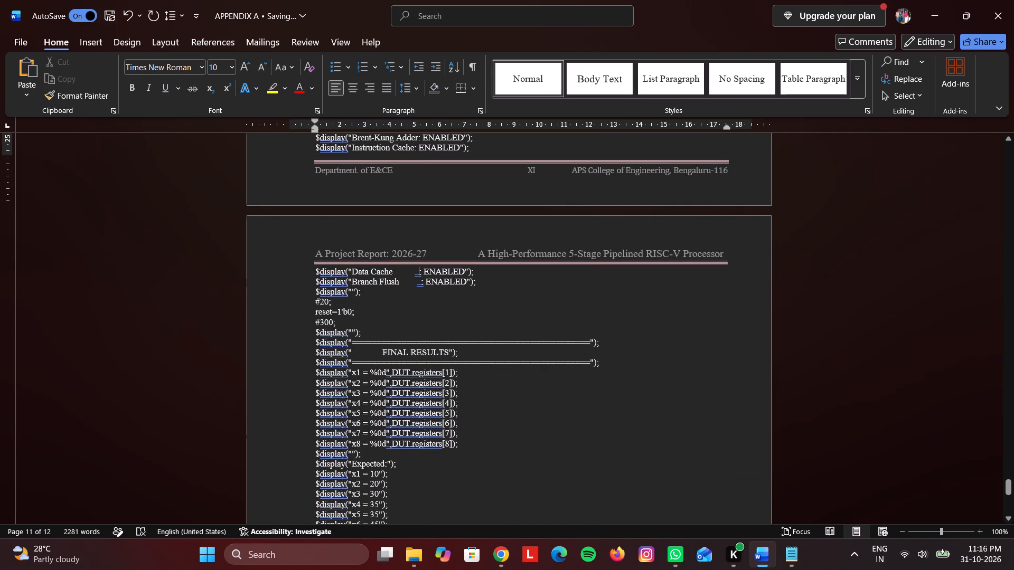
key(BackSpace)
key(BackSpace)
key(BackSpace)
key(BackSpace)
key(BackSpace)
key(BackSpace)
key(BackSpace)
key(BackSpace)
key(BackSpace)
key(BackSpace)
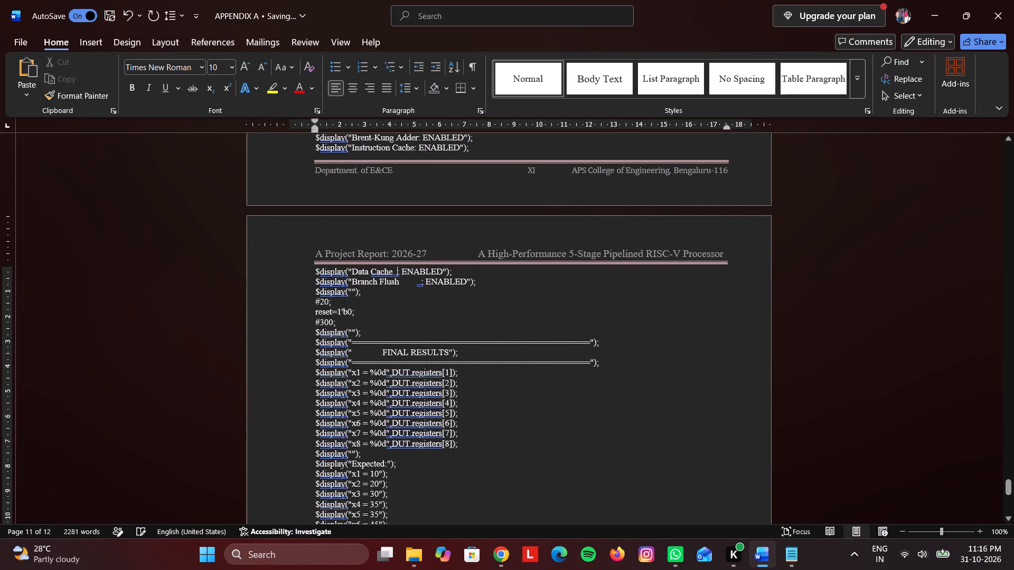
key(BackSpace)
key(BackSpace)
Remove the extra spaces before the colon in the Branch Flush $display line so it reads "Branch Flush: ENABLED".
click(419, 283)
key(BackSpace)
key(BackSpace)
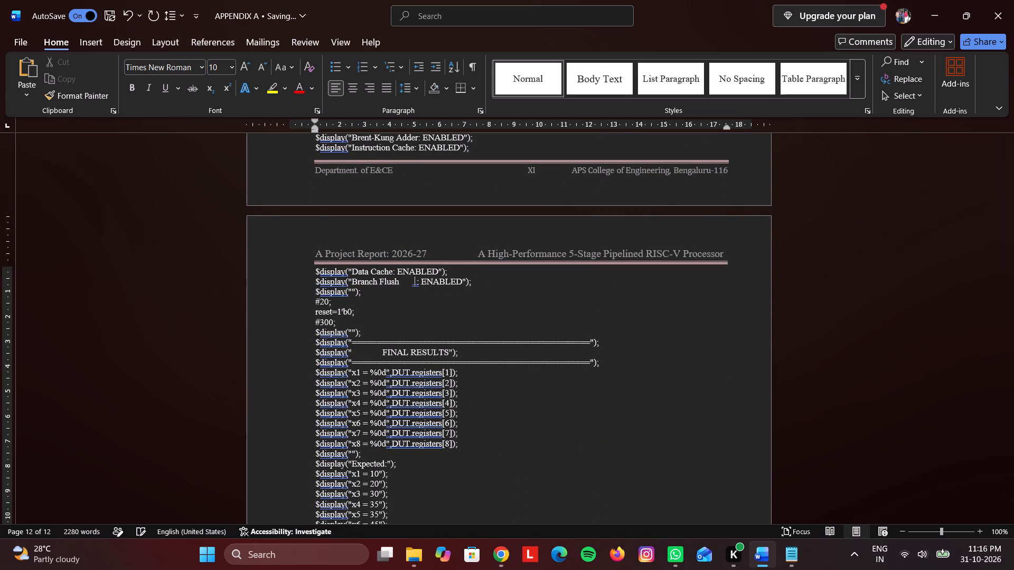
key(Right)
key(BackSpace)
key(BackSpace)
key(BackSpace)
key(BackSpace)
key(BackSpace)
key(BackSpace)
key(BackSpace)
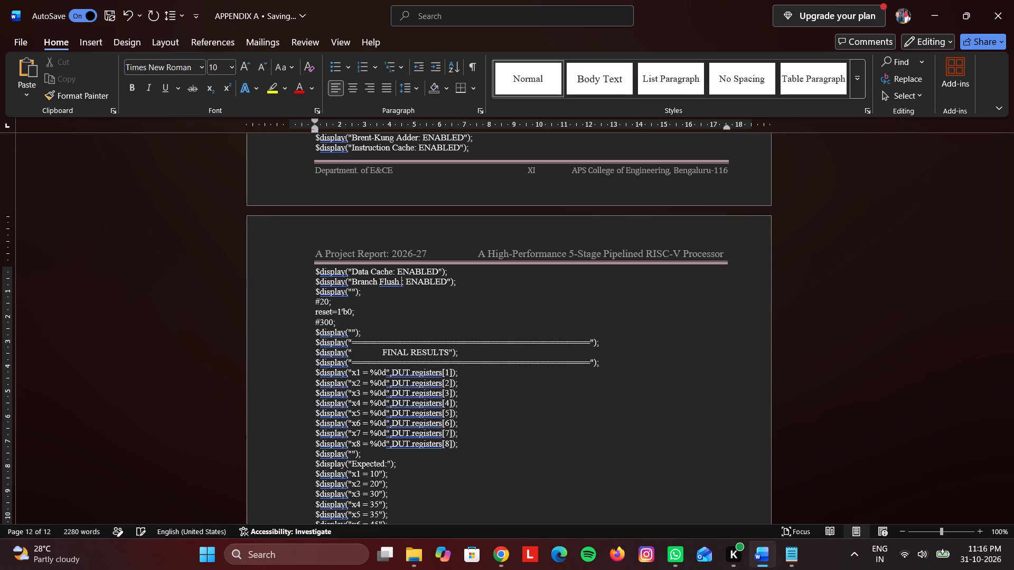
key(BackSpace)
Start a numbered item 3 below the testbench's closing endmodule line, leaving one blank line between them.
scroll(368, 326, down, 3)
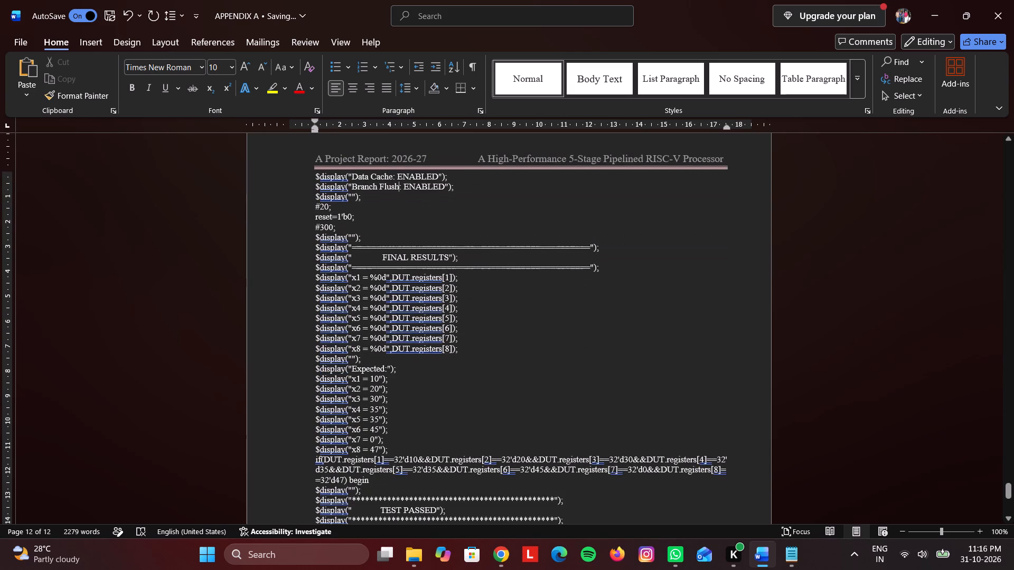
scroll(368, 326, down, 11)
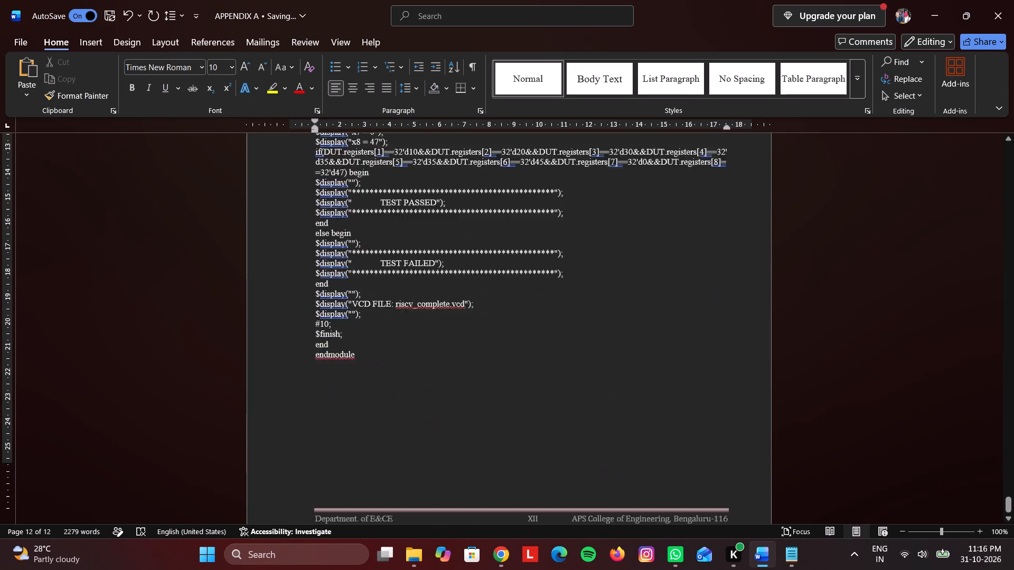
scroll(368, 326, down, 6)
click(335, 340)
click(354, 316)
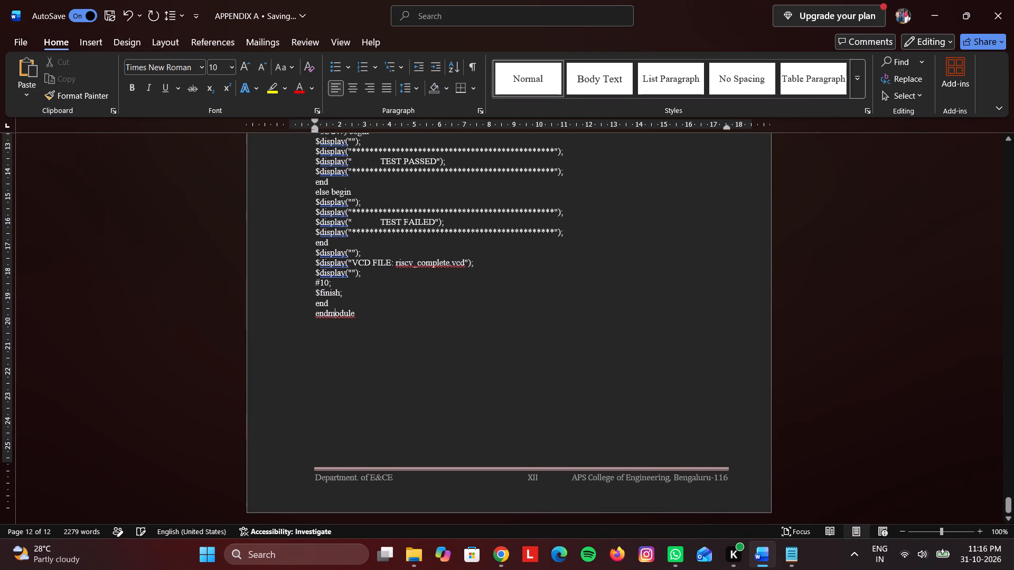
key(Return)
key(Return)
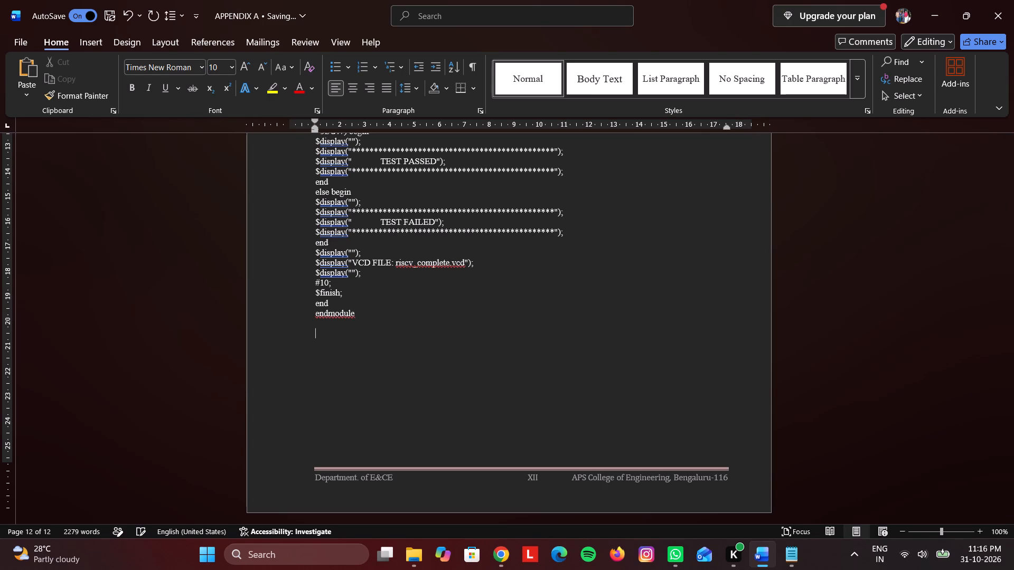
text(3.)
key(space)
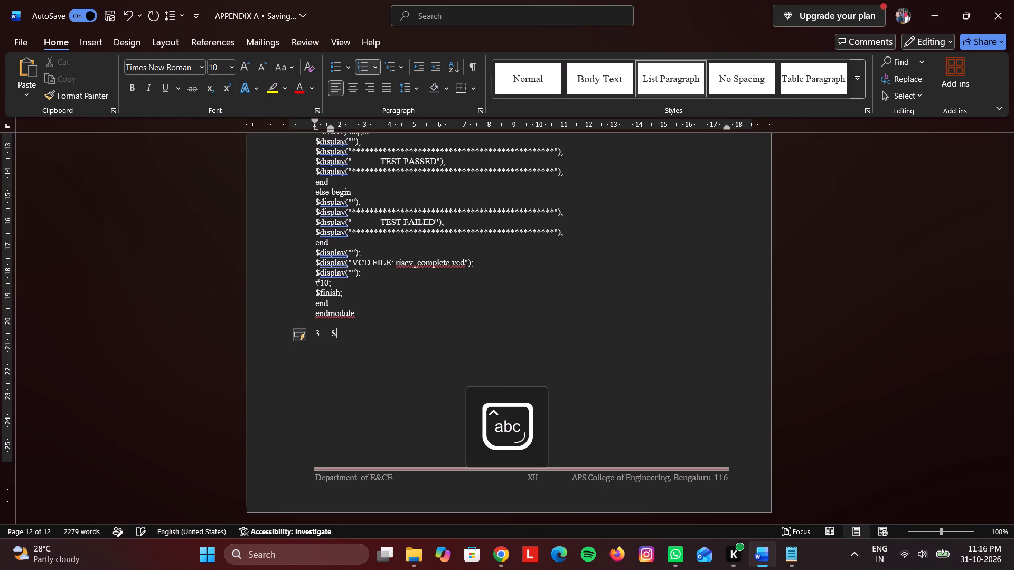
Enter "SCRIPT.TCL FILE" in capitals as the text of numbered item 3.
text(crp)
key(BackSpace)
text(ipt)
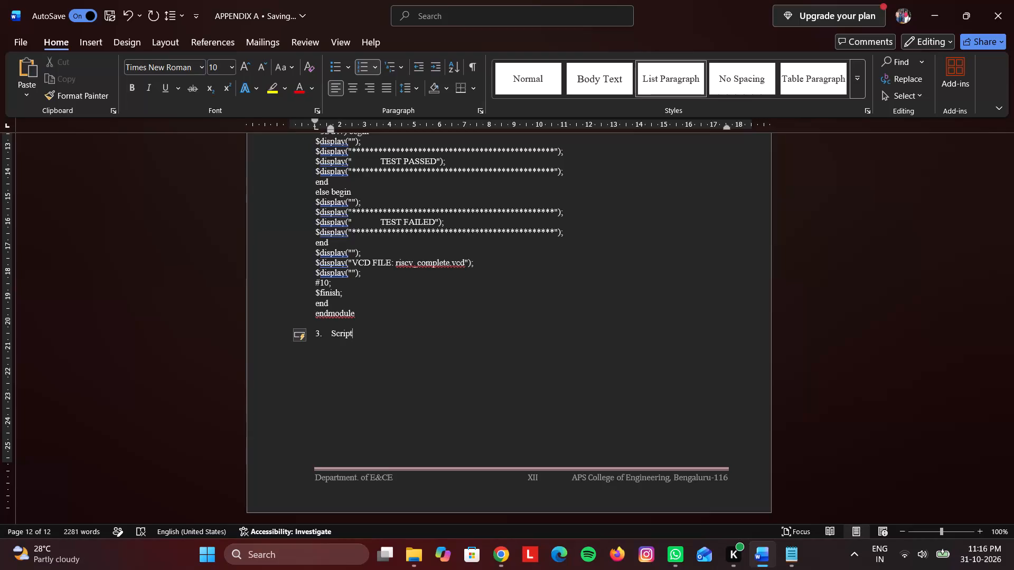
key(period)
key(BackSpace)
key(BackSpace)
key(BackSpace)
key(BackSpace)
key(BackSpace)
key(BackSpace)
text(CR)
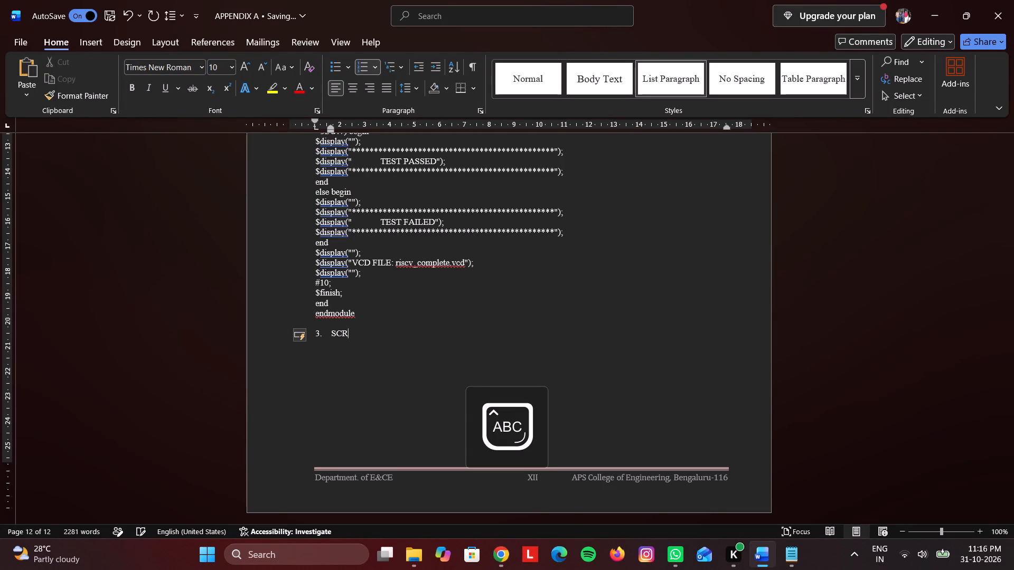
text(IPT.)
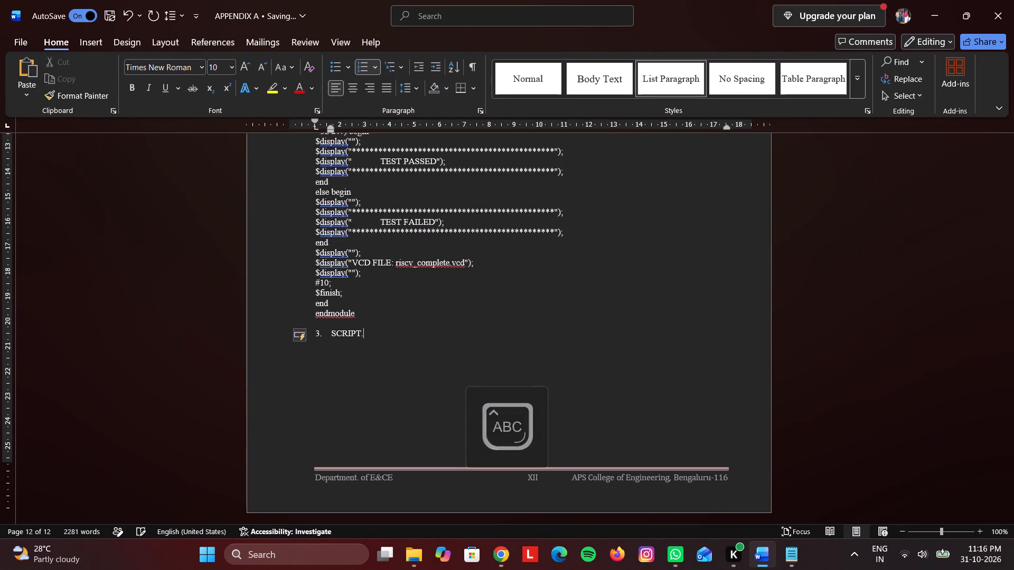
text(TCL)
key(space)
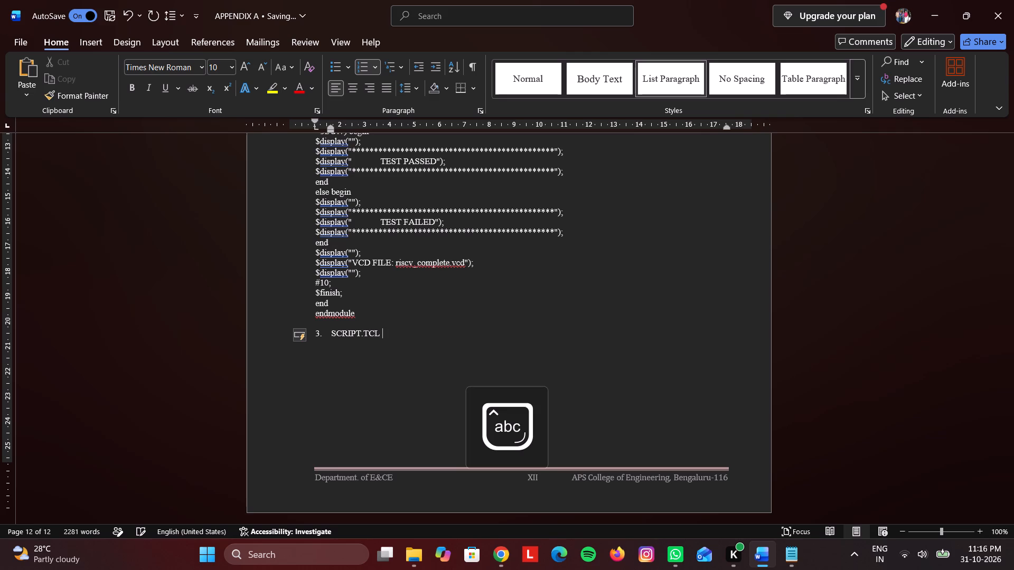
text(ile)
key(BackSpace)
key(BackSpace)
key(BackSpace)
text(ILE)
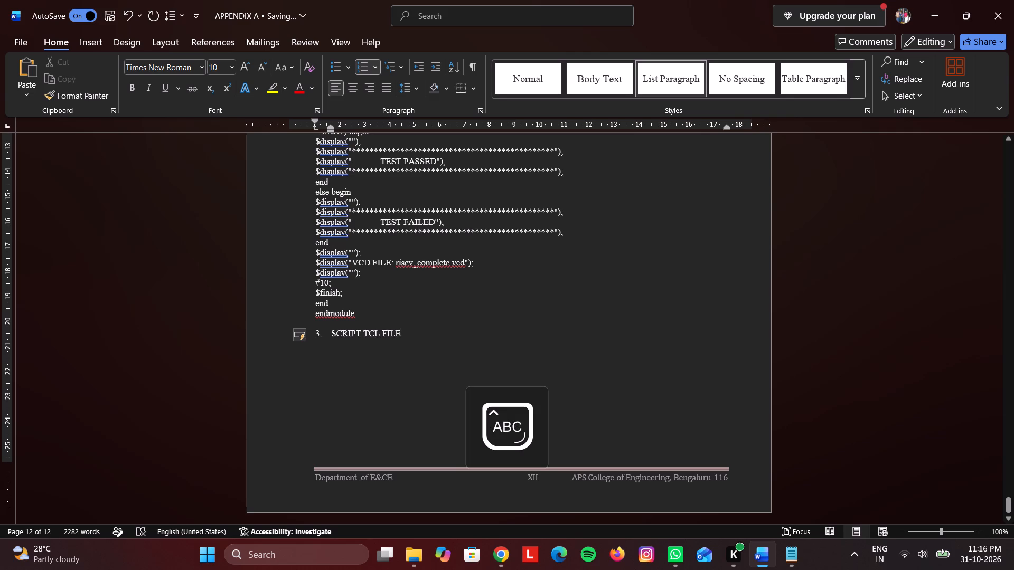
Format the SCRIPT.TCL FILE heading as bold at 12 pt.
drag(415, 330, 331, 326)
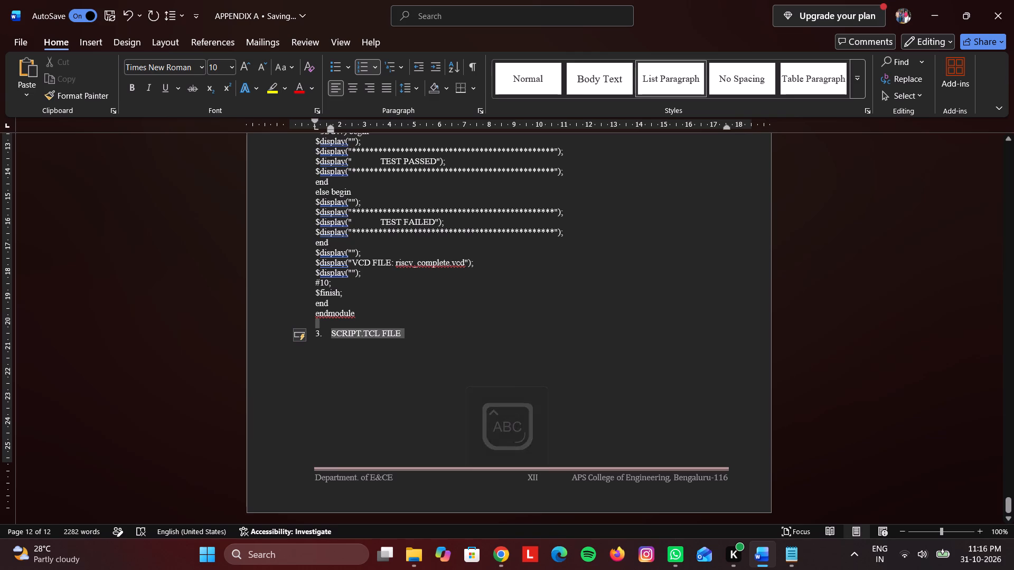
drag(331, 326, 331, 331)
click(342, 310)
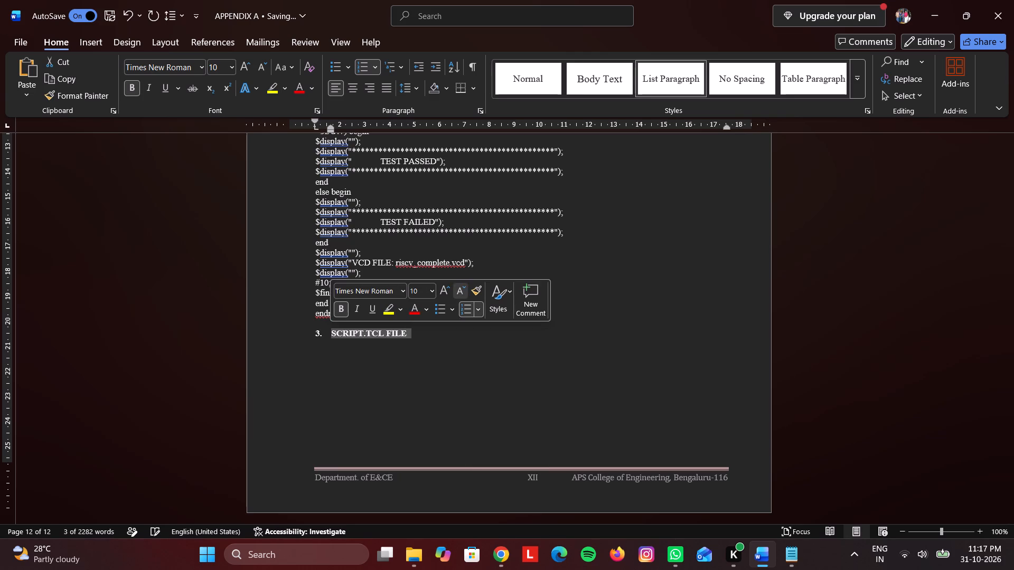
click(449, 293)
click(449, 293)
click(415, 377)
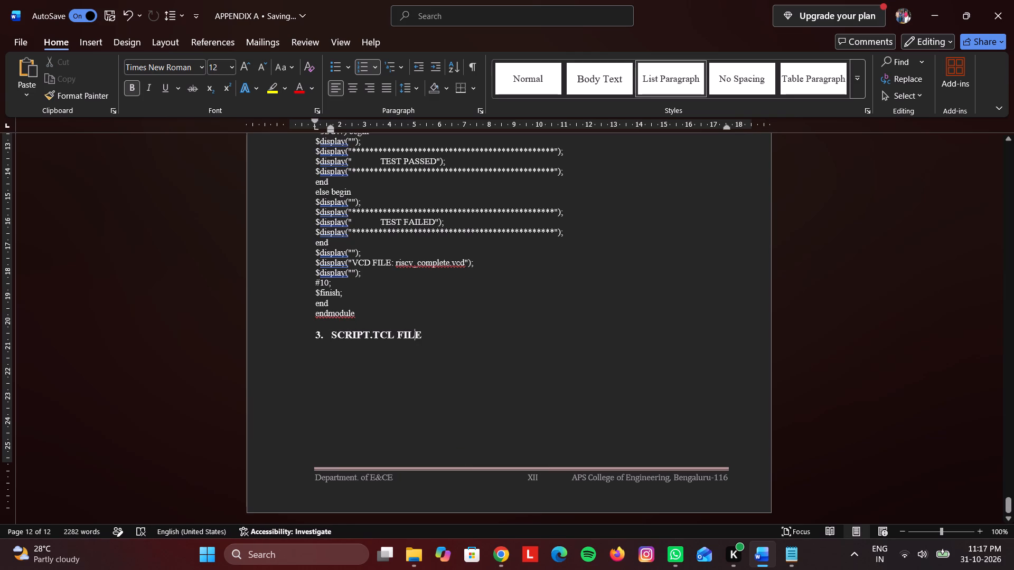
Add unnumbered, unindented blank lines below the SCRIPT.TCL FILE heading.
click(436, 338)
key(Return)
key(BackSpace)
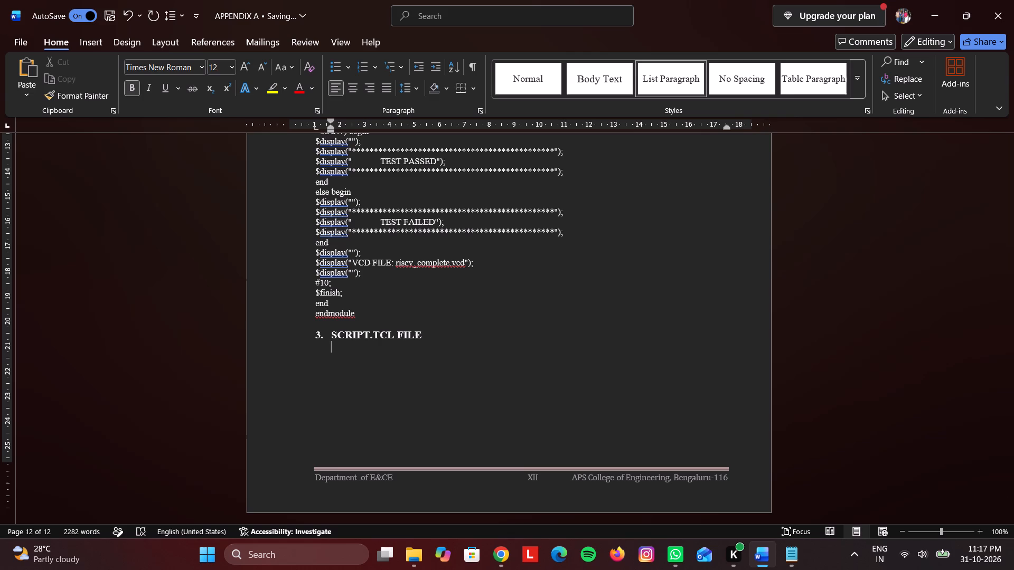
key(Return)
key(BackSpace)
key(BackSpace)
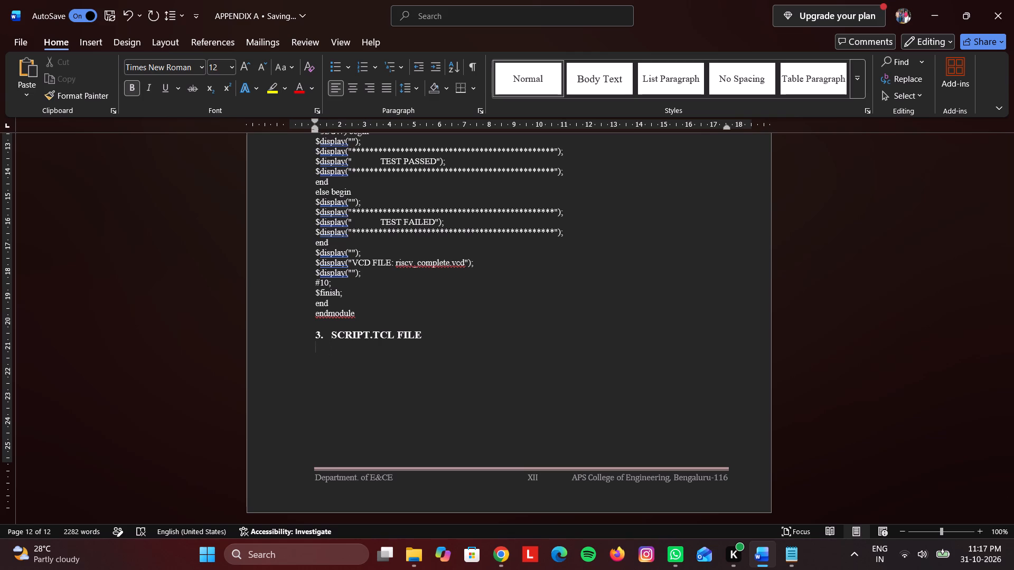
key(Return)
Look through the USB drive's RISC, XILINK and .Trash-1000 folders for the script file, returning to the drive's root.
key(alt+Tab)
key(alt+Tab)
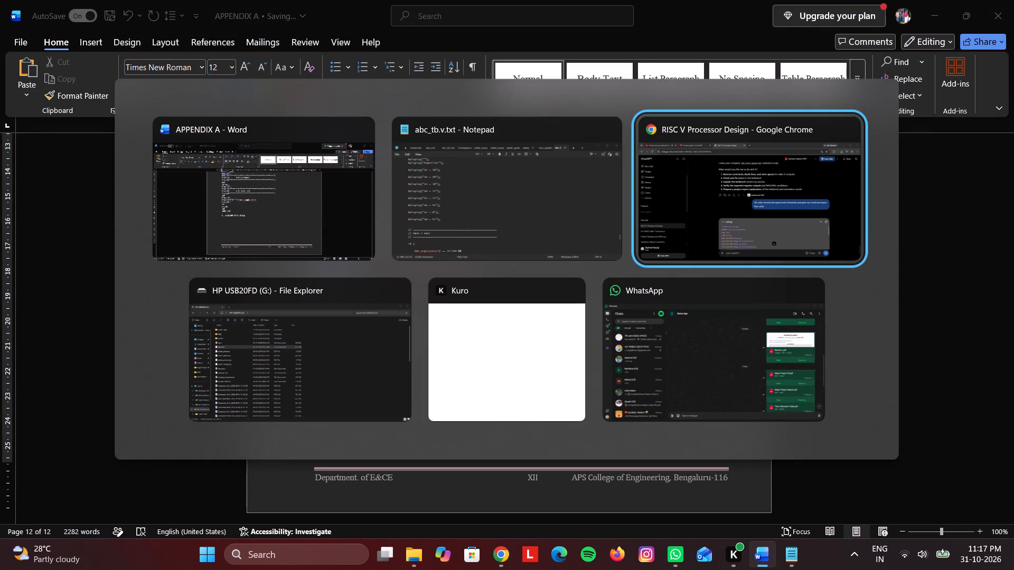
key(alt+Tab)
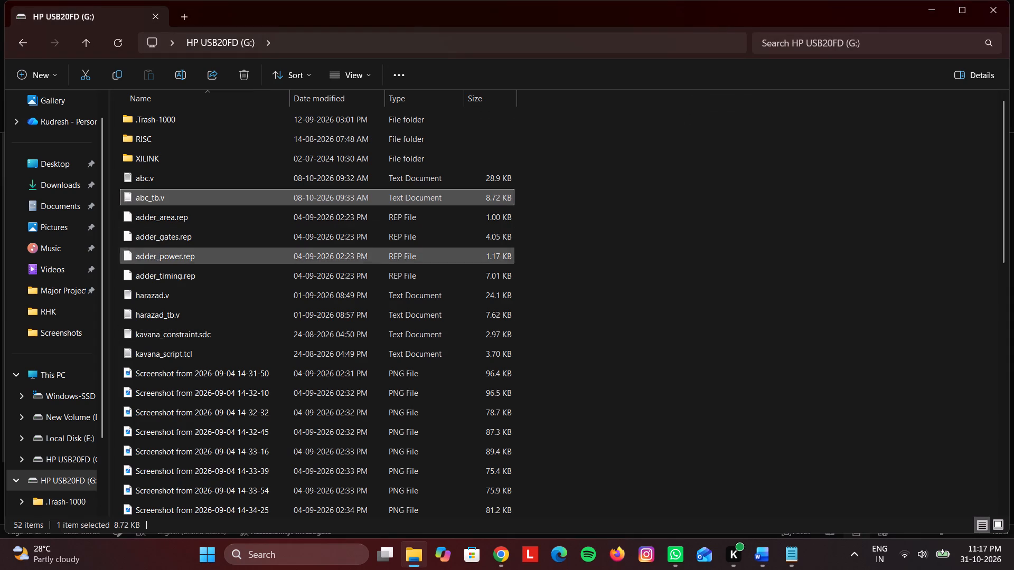
scroll(216, 297, down, 15)
scroll(218, 296, up, 17)
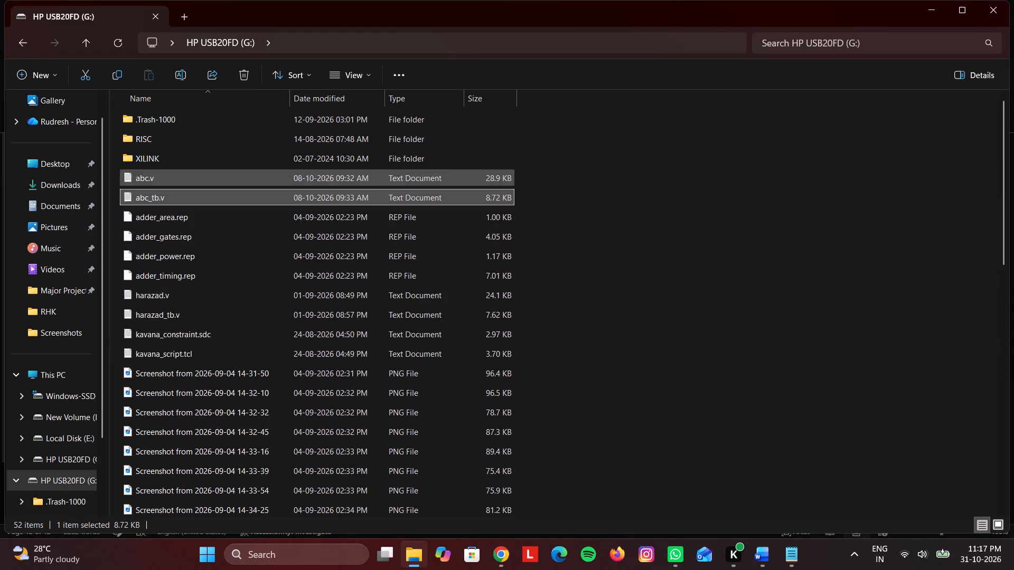
double_click(188, 141)
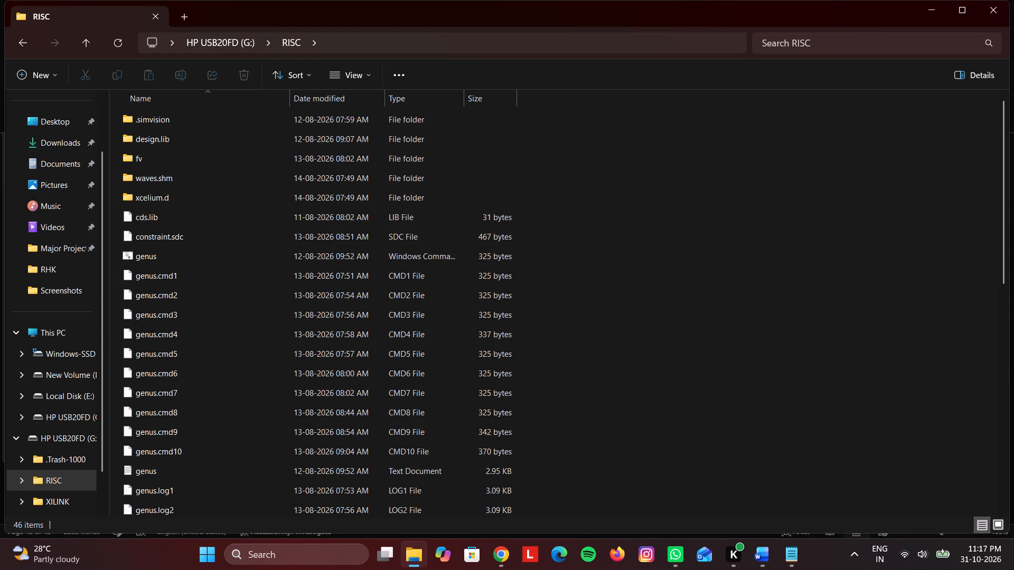
scroll(221, 309, down, 16)
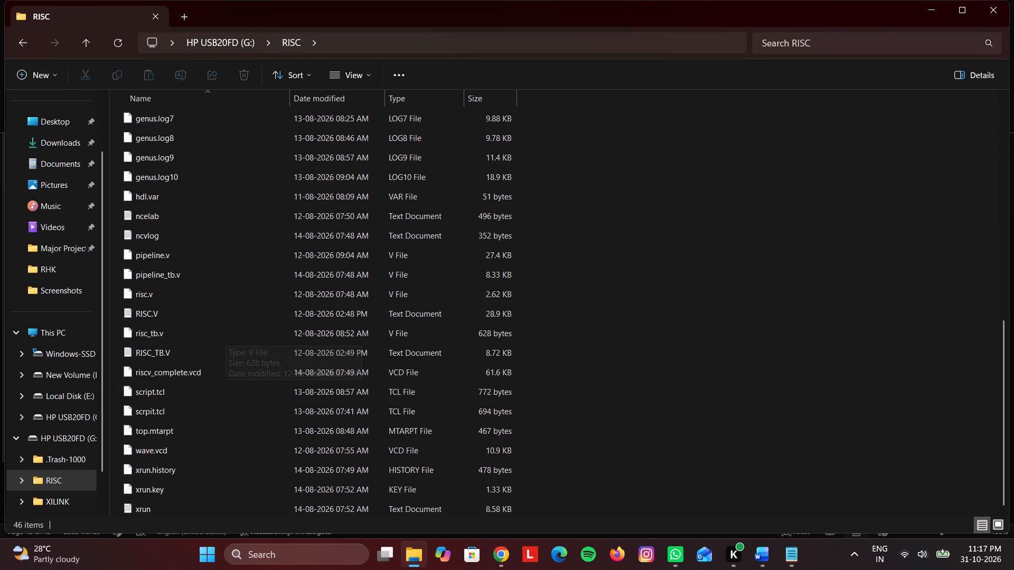
scroll(230, 261, up, 4)
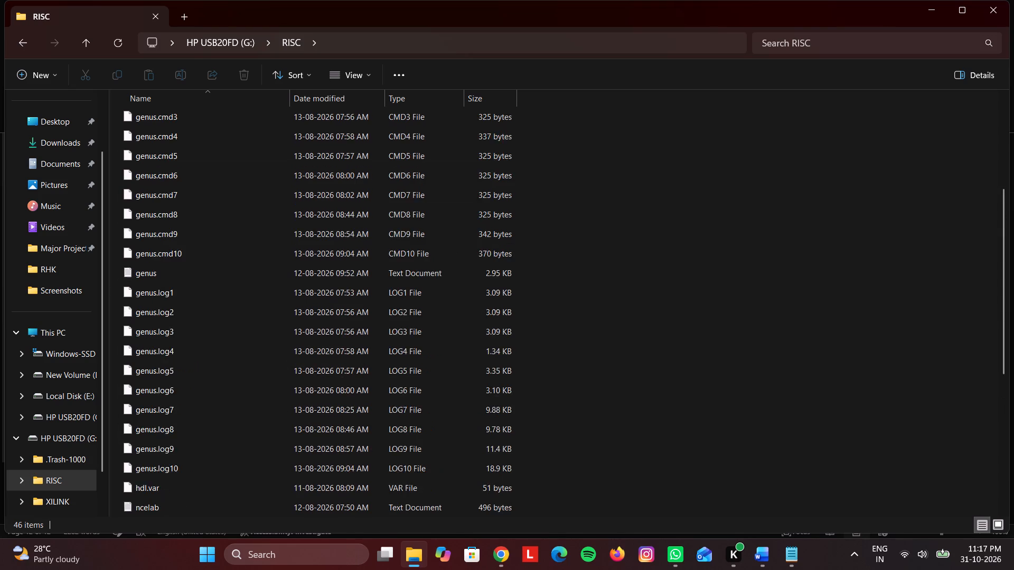
scroll(230, 262, up, 7)
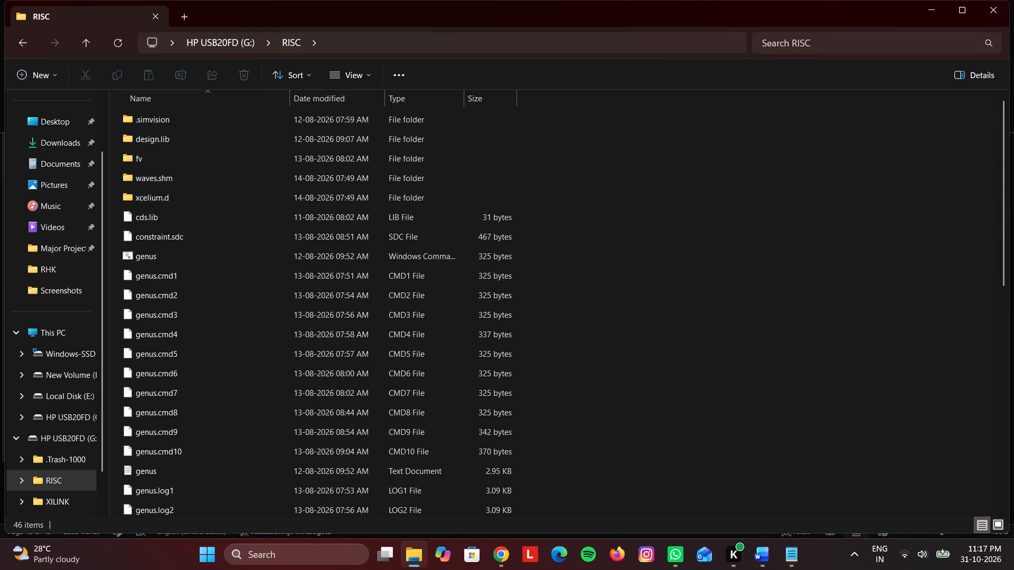
click(241, 40)
double_click(177, 151)
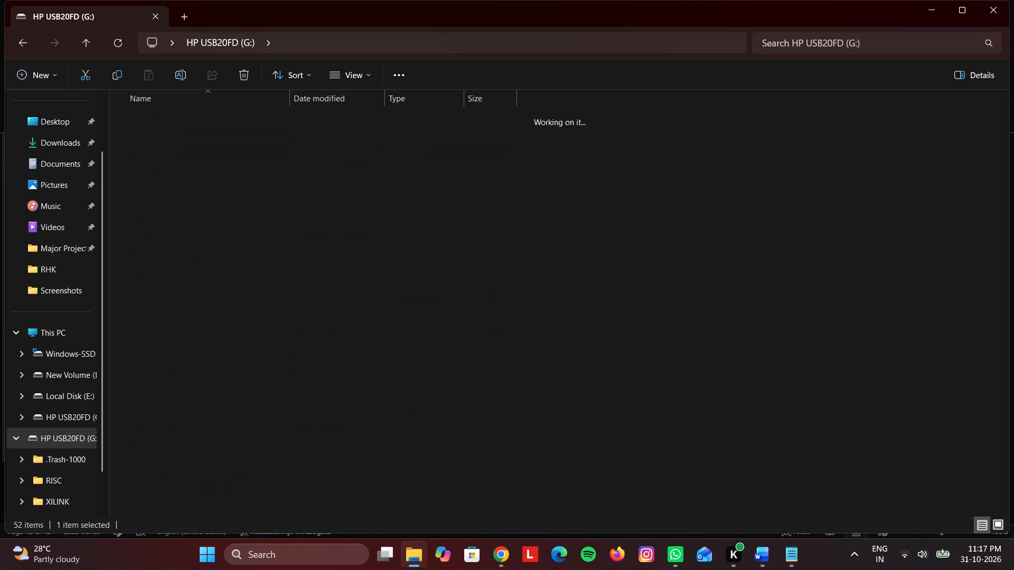
click(250, 45)
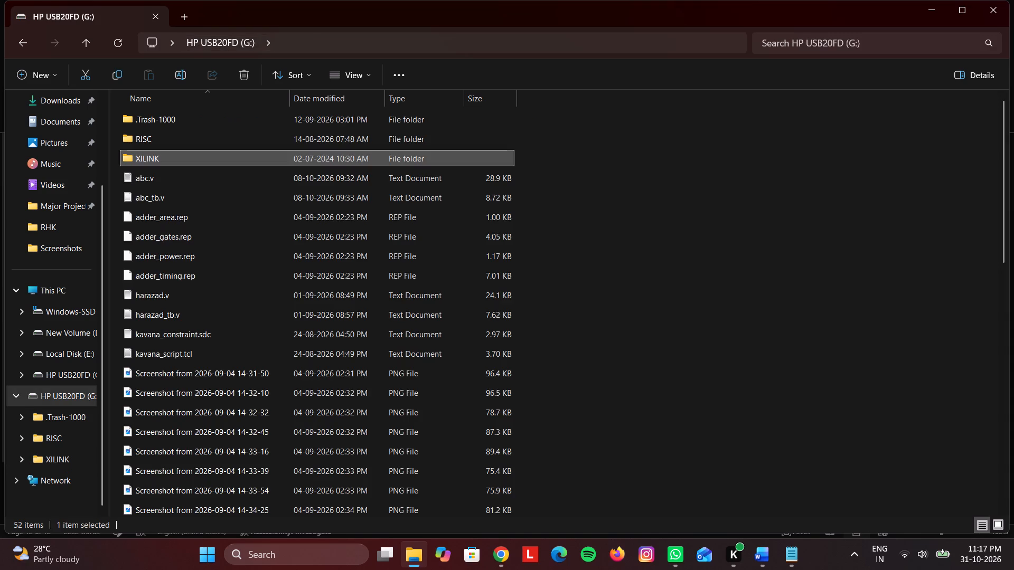
double_click(182, 115)
double_click(227, 42)
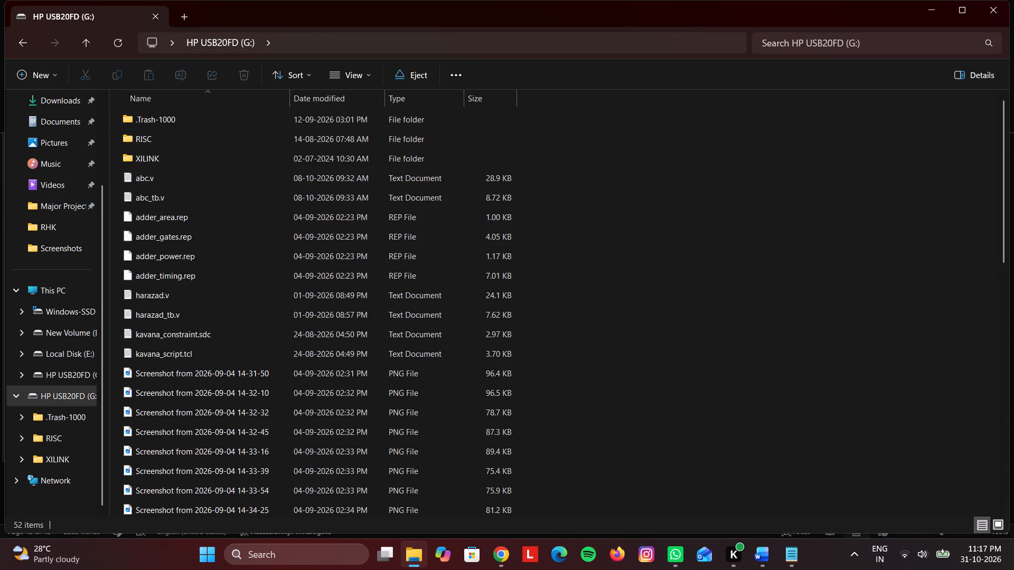
click(175, 350)
double_click(175, 350)
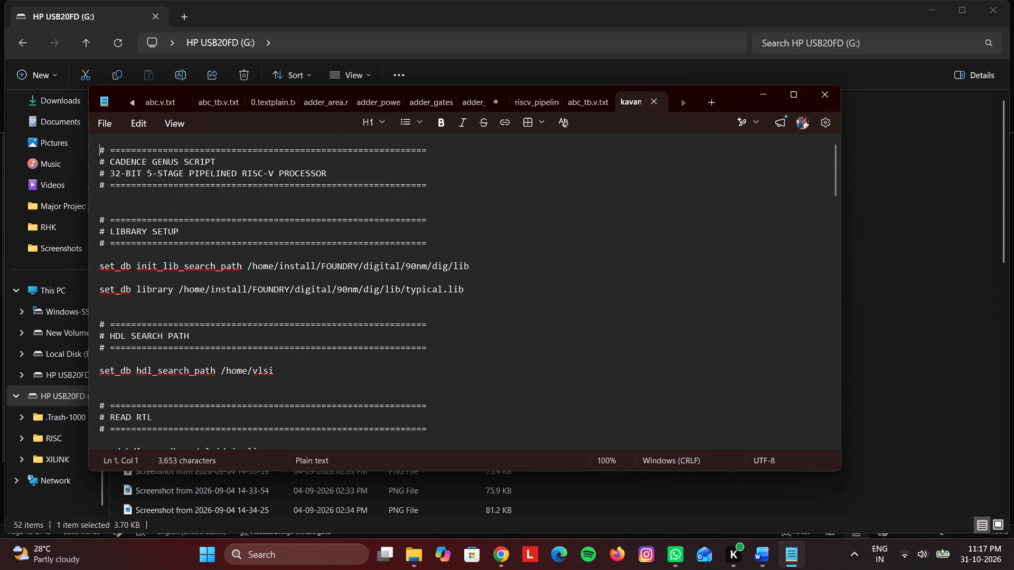
key(ctrl+a)
key(ctrl+c)
key(alt+Tab)
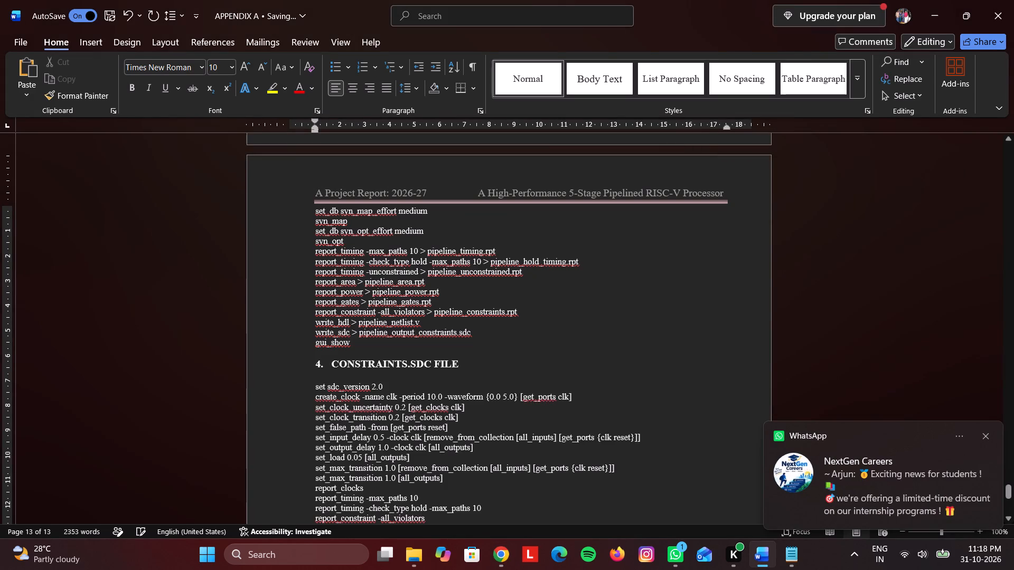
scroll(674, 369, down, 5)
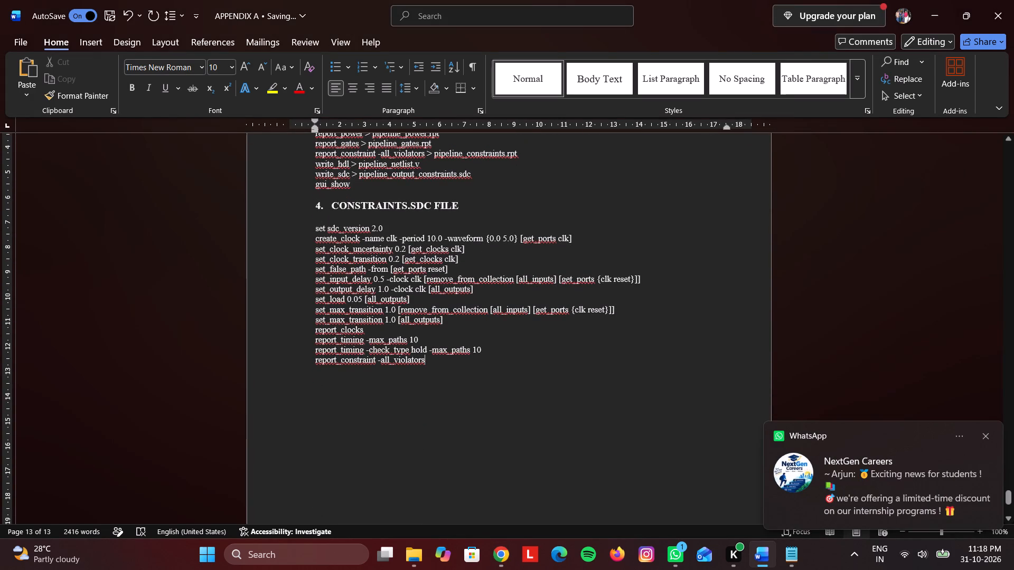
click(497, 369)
Switch to File Explorer and look through the files on the HP USB20FD (G:) drive.
key(alt+Tab)
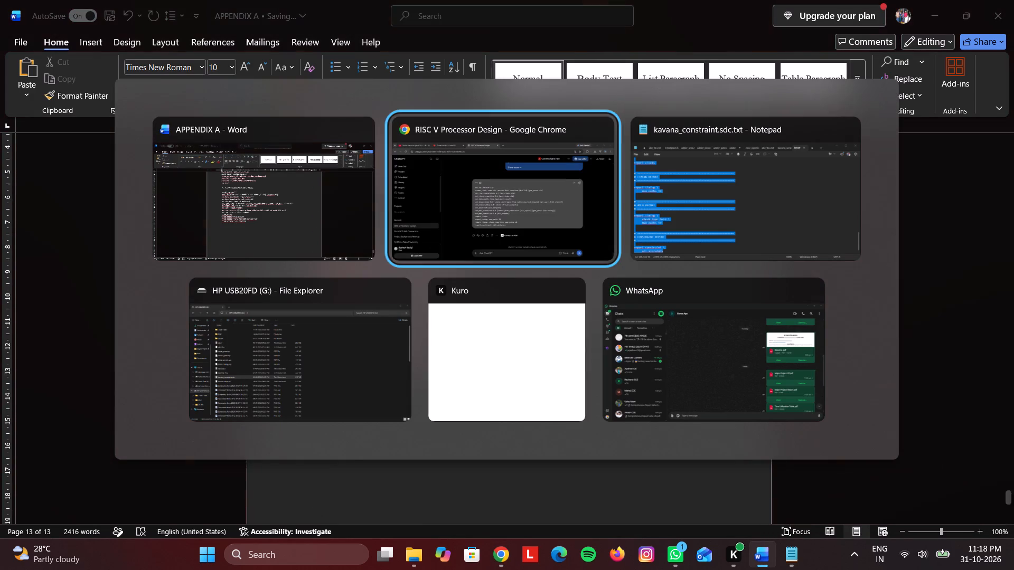
key(alt+Tab)
key(alt+Tab)
key(alt+Tab)
key(alt+Tab)
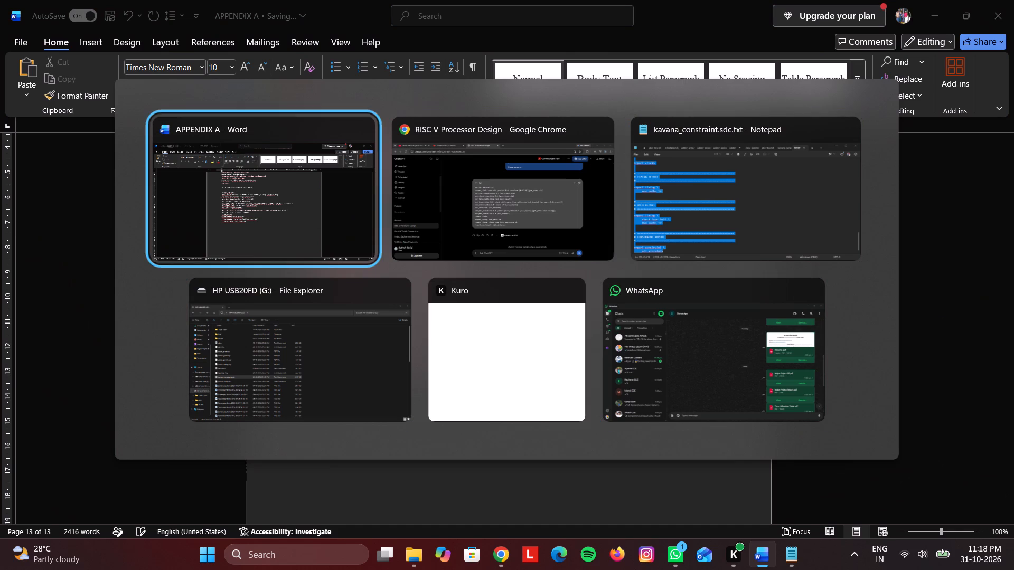
key(alt+Tab)
key(alt+Tab)
key(alt+Tab)
key(alt+Tab)
key(alt+Tab)
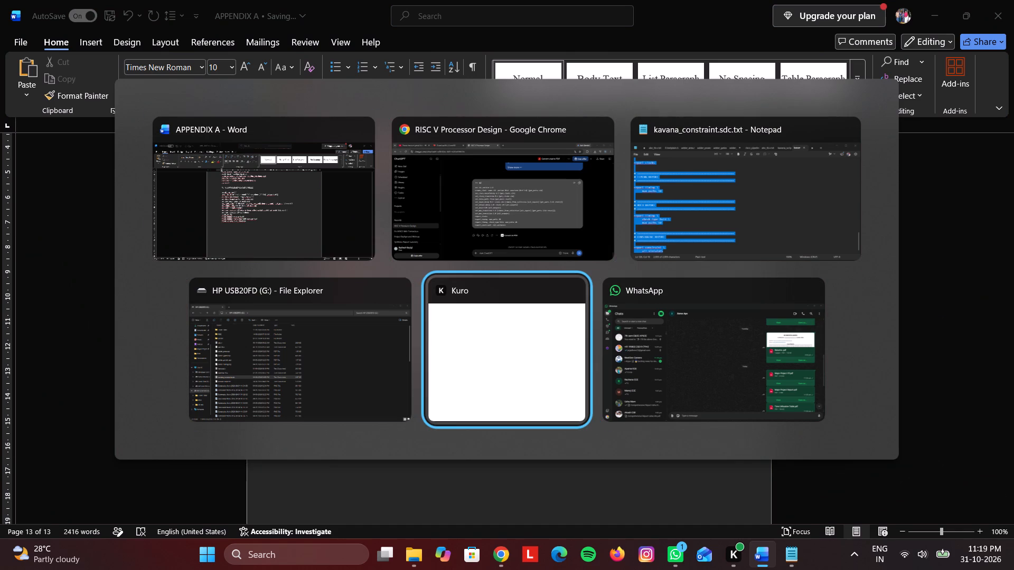
key(alt+Tab)
key(alt+Tab)
key(alt+Tab)
key(alt+Tab)
key(alt+Tab)
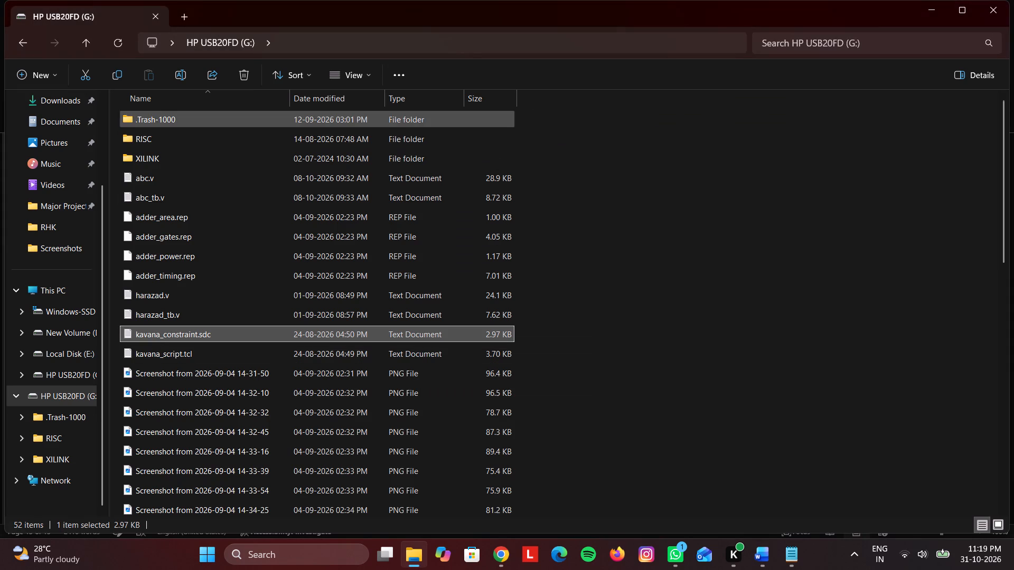
scroll(246, 253, down, 7)
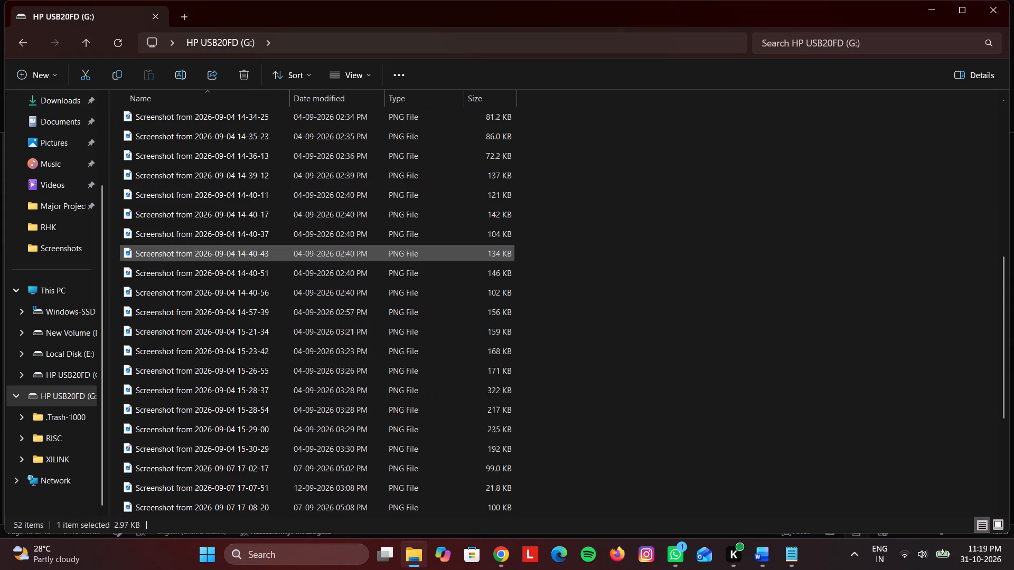
scroll(246, 253, down, 13)
scroll(246, 253, up, 15)
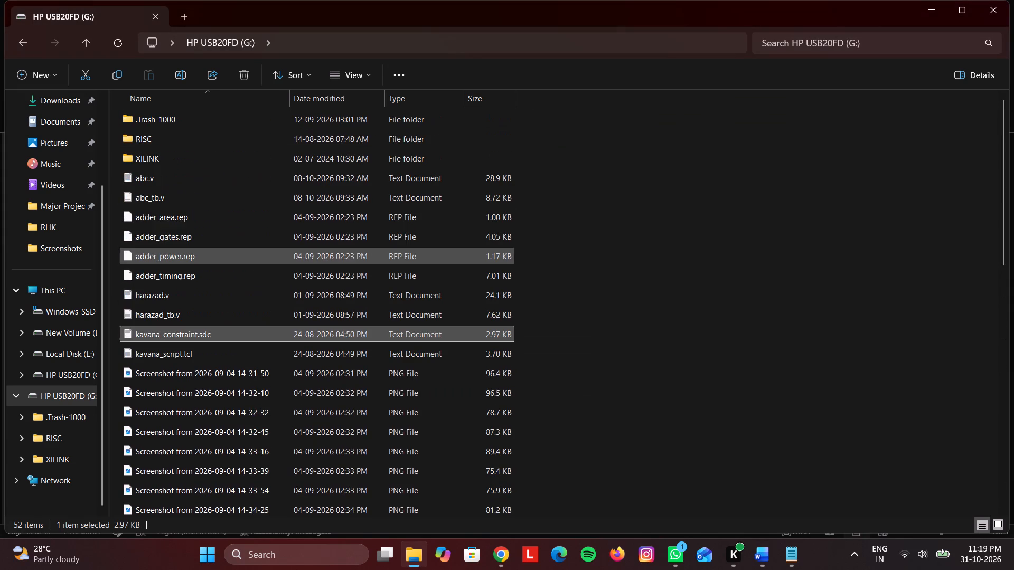
In the drive's RISC folder, view the genus.cmd10 file in Notepad, choosing that app for this time only, and close it.
double_click(203, 138)
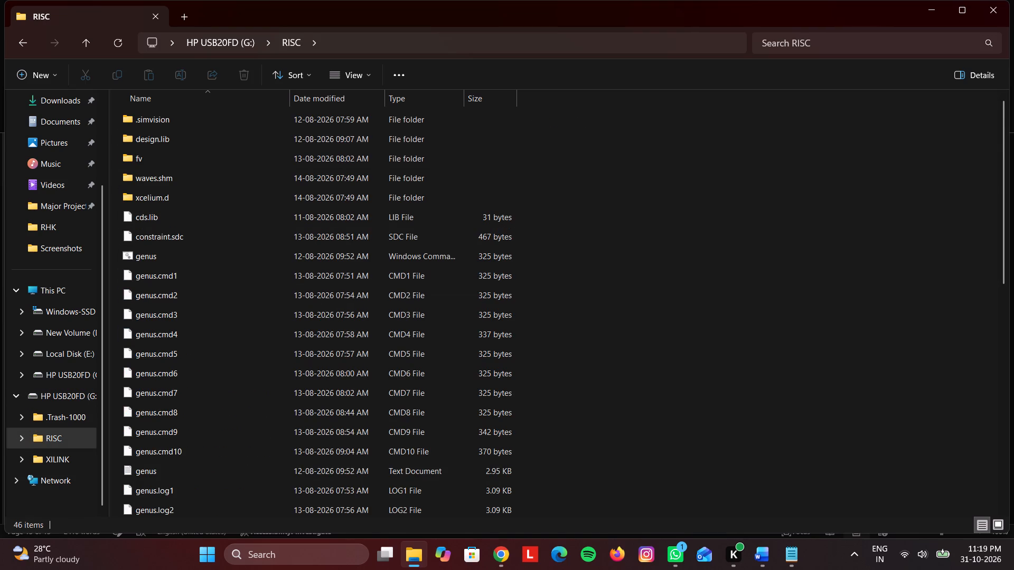
scroll(215, 251, down, 4)
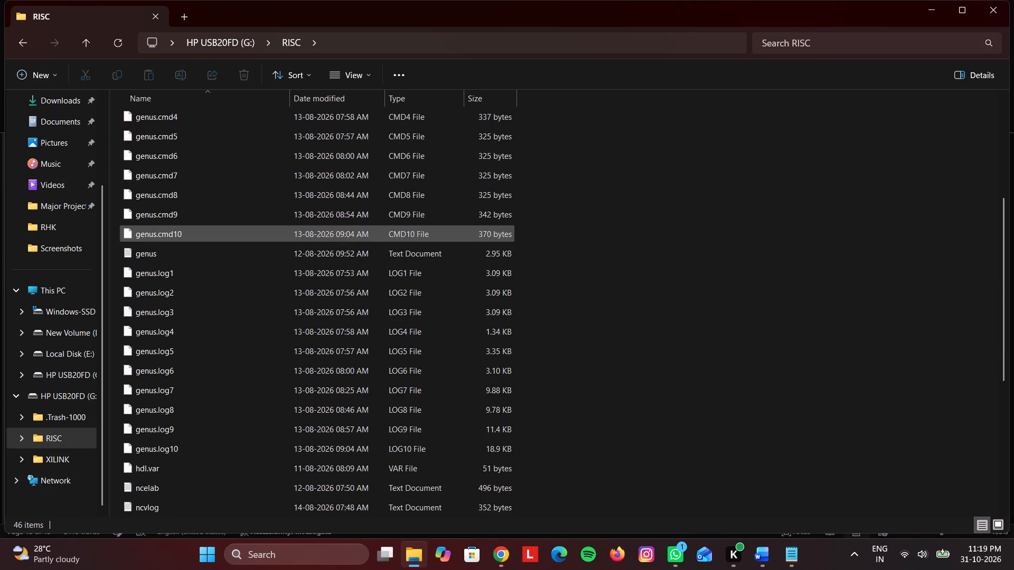
double_click(196, 233)
click(449, 224)
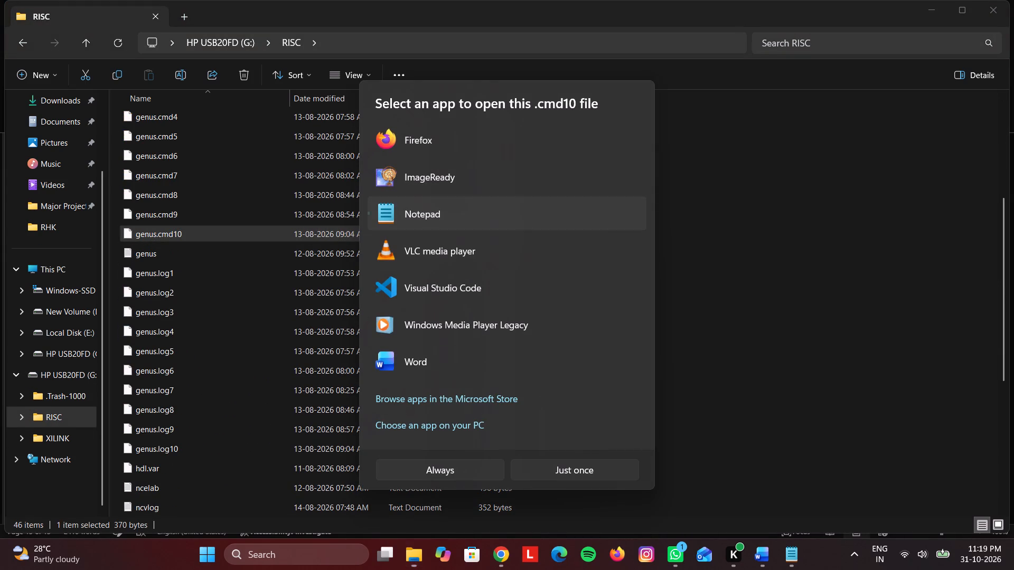
click(539, 467)
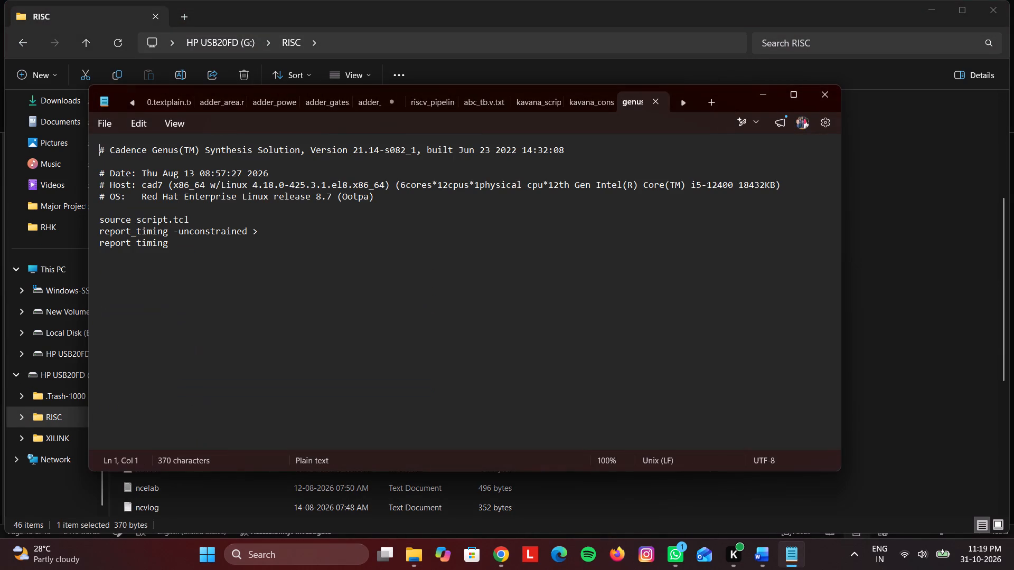
click(825, 97)
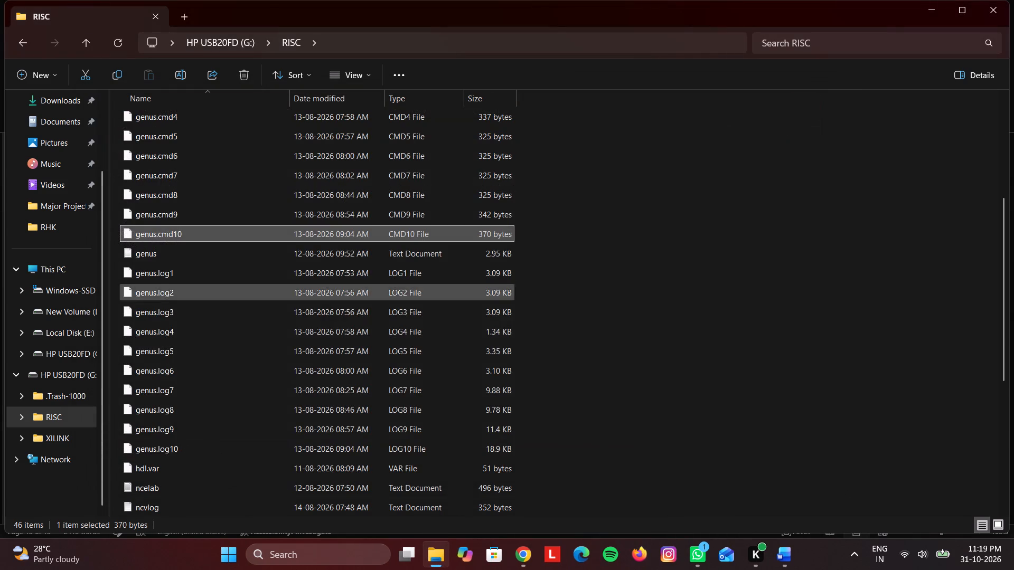
Look through the remaining files in the RISC folder, including the pipeline, script and constraint files.
scroll(262, 394, down, 7)
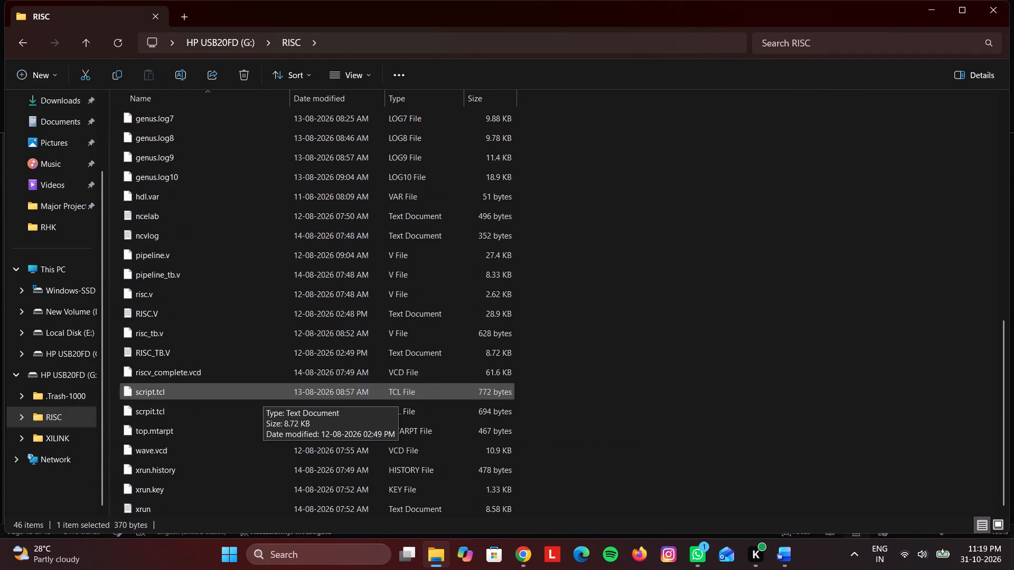
scroll(280, 391, down, 4)
scroll(196, 471, up, 14)
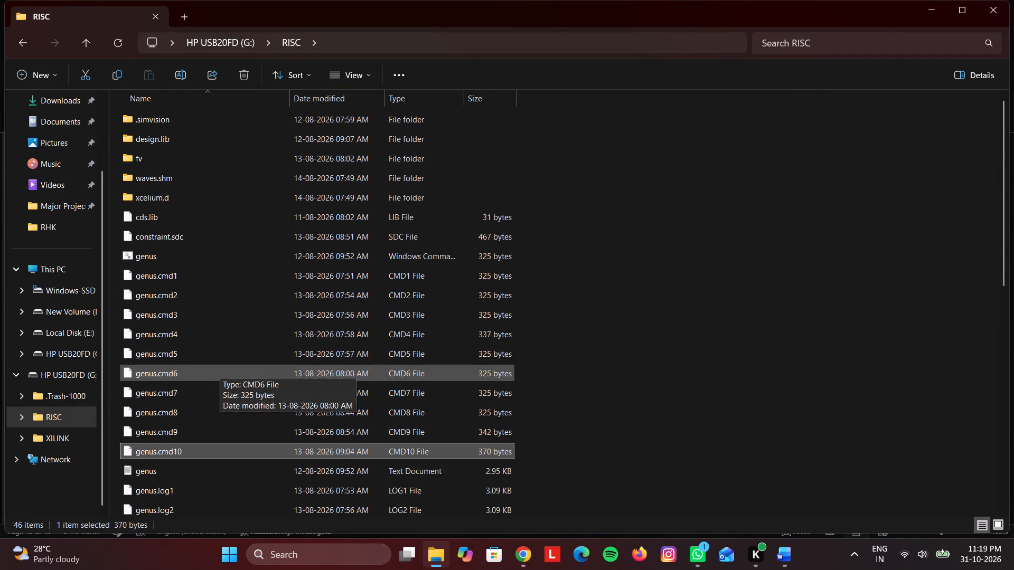
scroll(220, 367, up, 4)
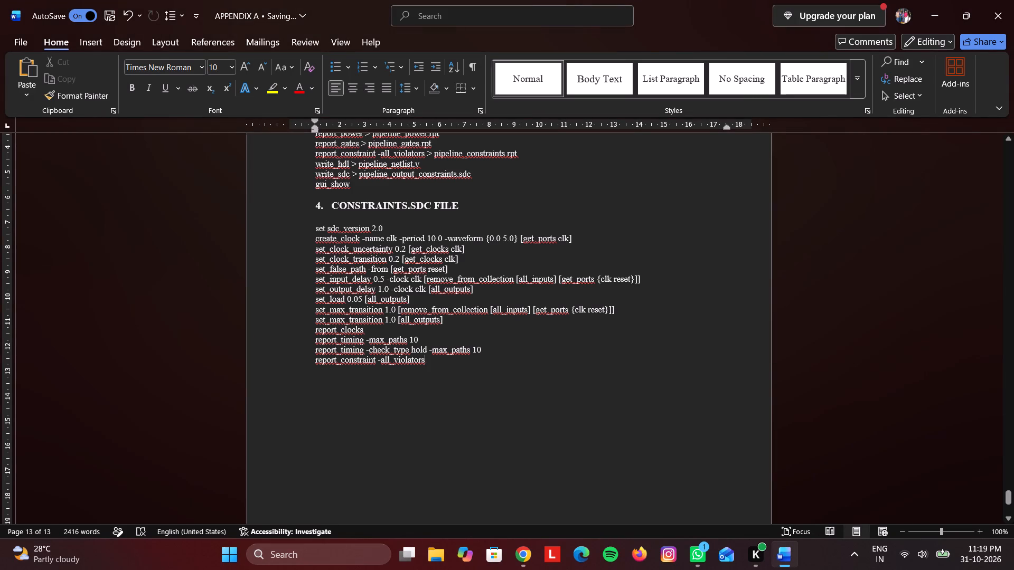
Review the Word document from the CONSTRAINTS.SDC FILE code back through all sections to the APPENDIX B title page.
scroll(529, 392, down, 4)
scroll(529, 392, up, 16)
scroll(529, 392, down, 10)
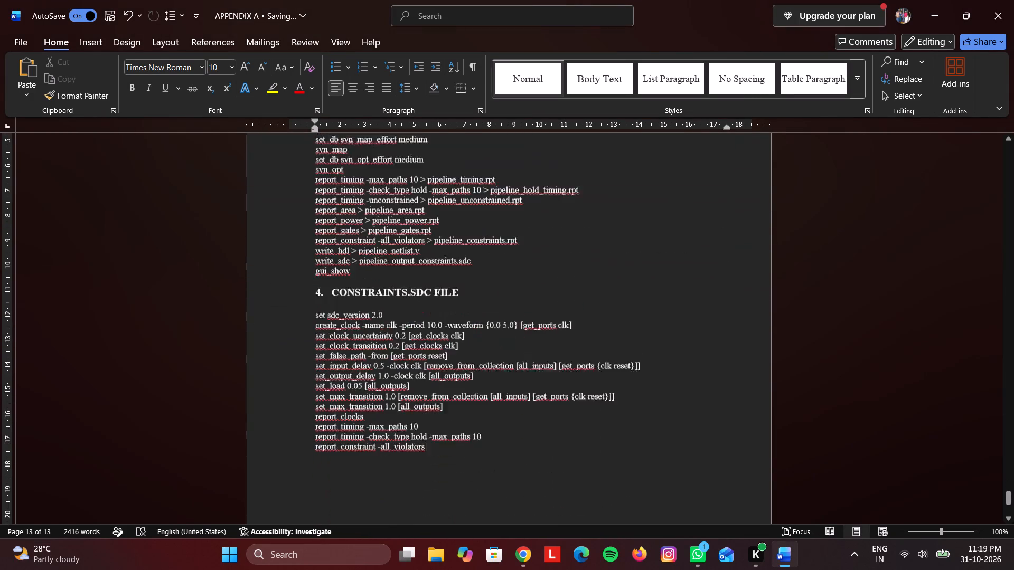
scroll(529, 392, down, 17)
scroll(529, 392, up, 15)
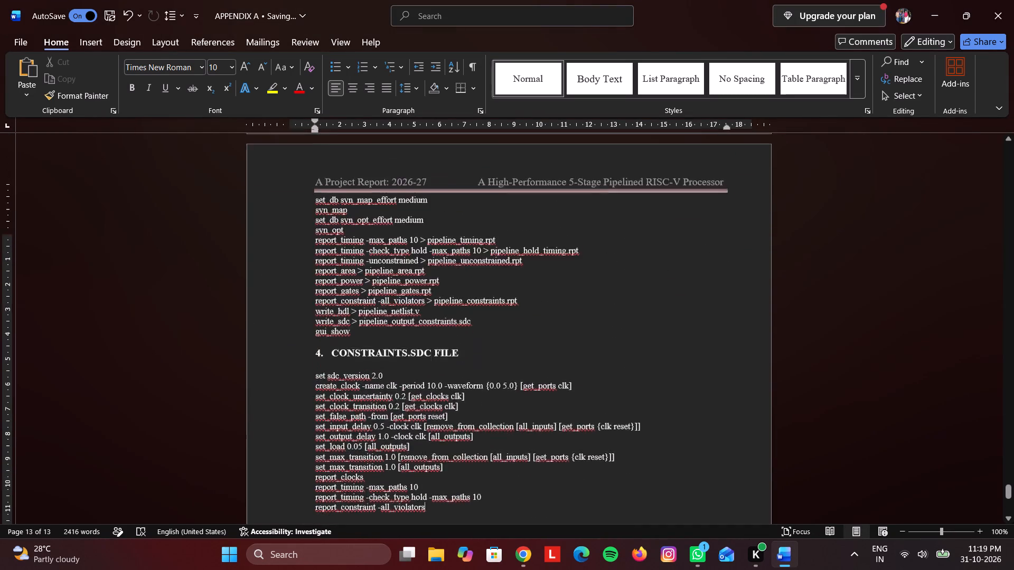
scroll(529, 392, up, 19)
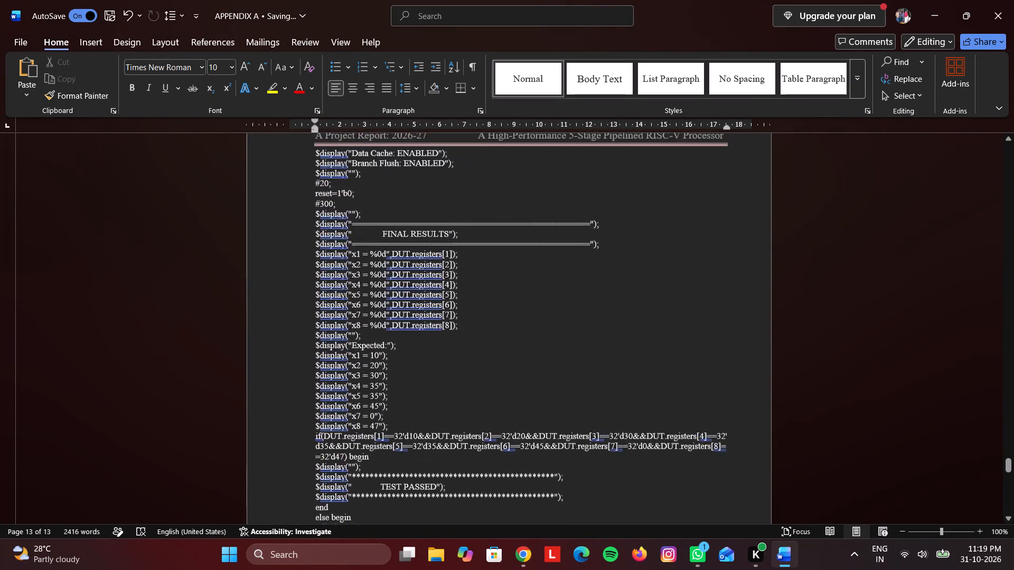
scroll(529, 392, up, 17)
scroll(529, 392, up, 6)
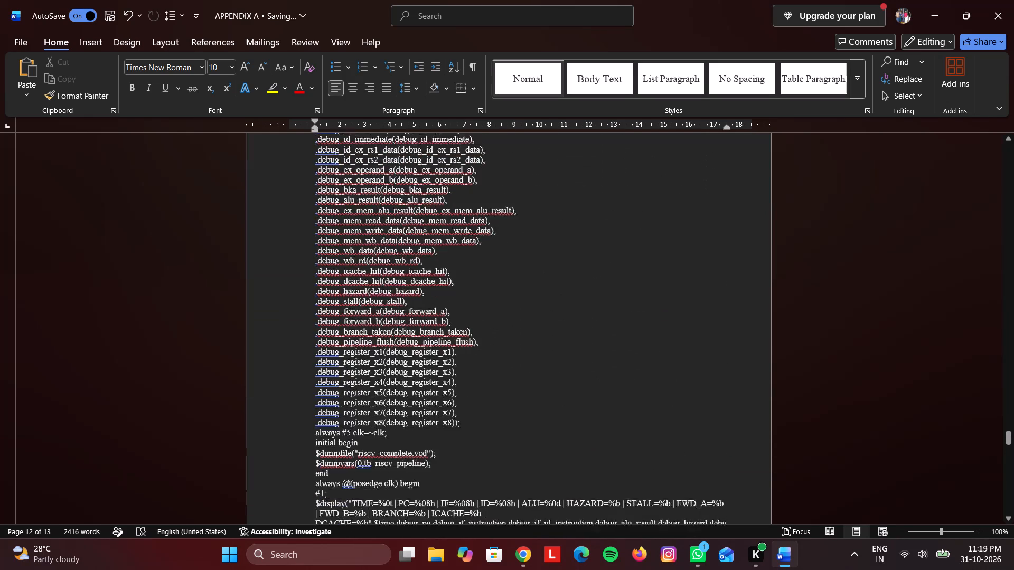
scroll(529, 392, up, 19)
scroll(529, 392, up, 7)
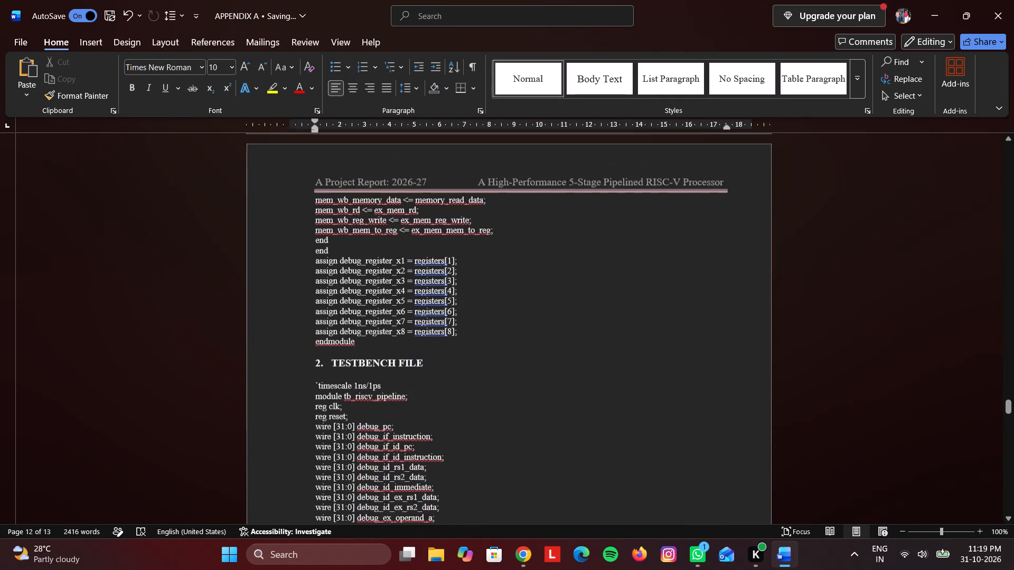
scroll(529, 392, up, 13)
scroll(528, 391, up, 12)
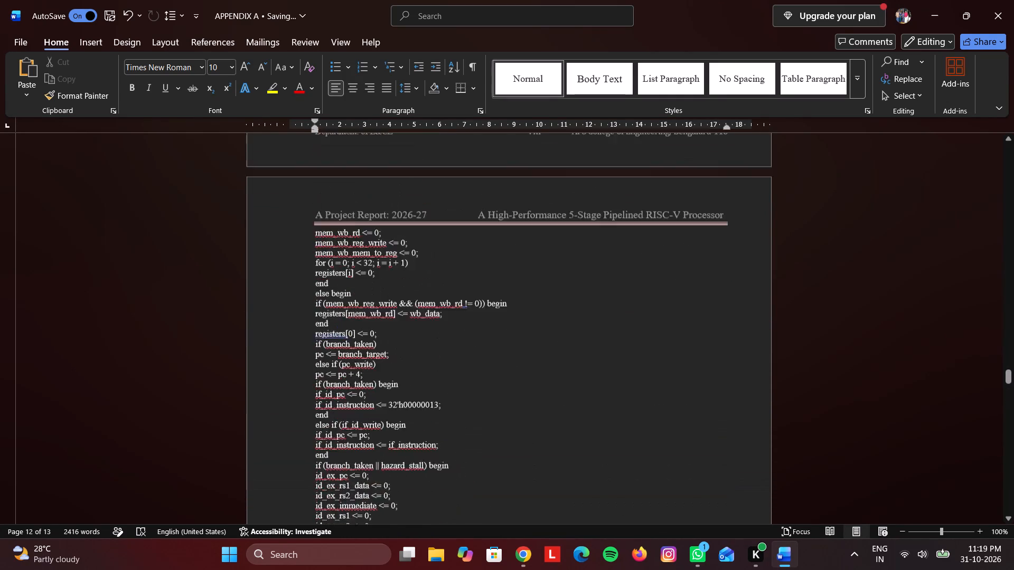
scroll(528, 391, up, 13)
scroll(528, 391, up, 12)
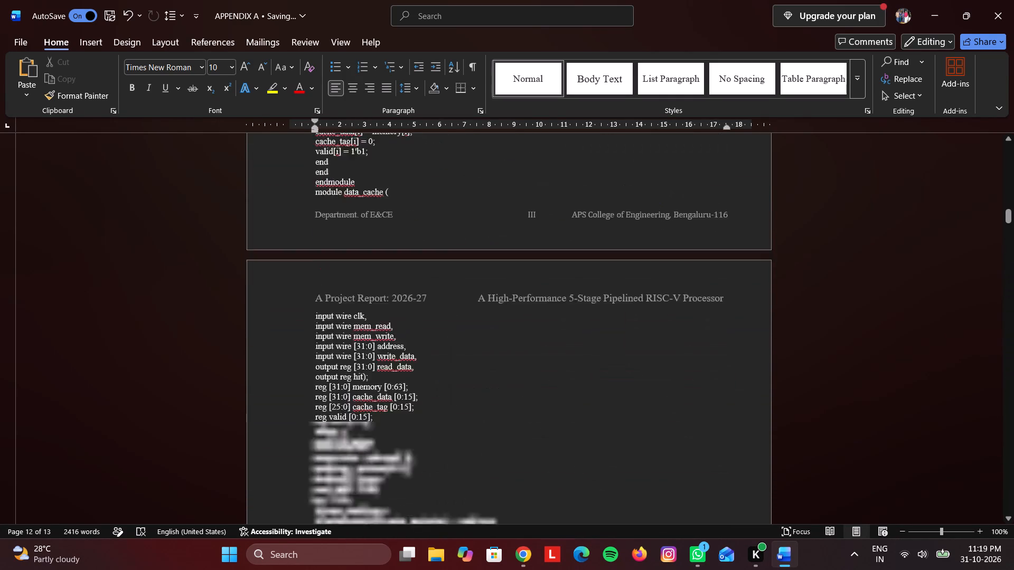
scroll(528, 391, up, 12)
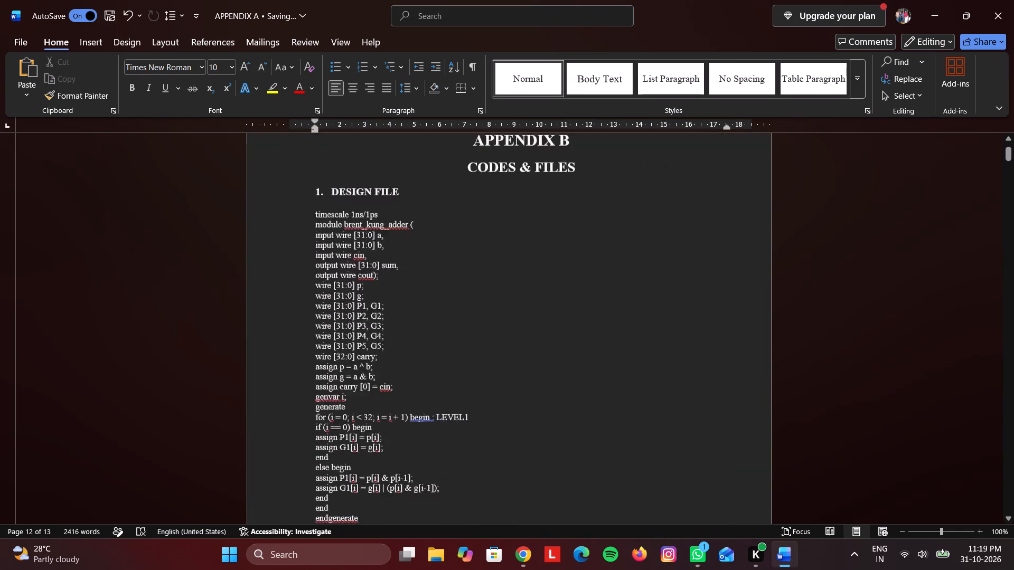
scroll(528, 391, up, 4)
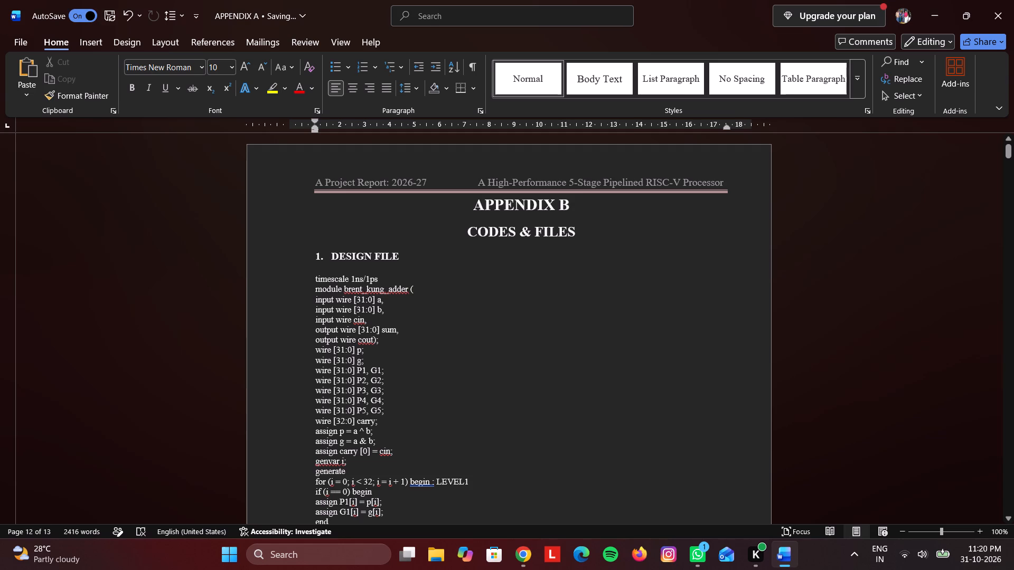
Save a copy of the document as a Word document named "APPENDIX B" in the Major Project folder.
click(12, 43)
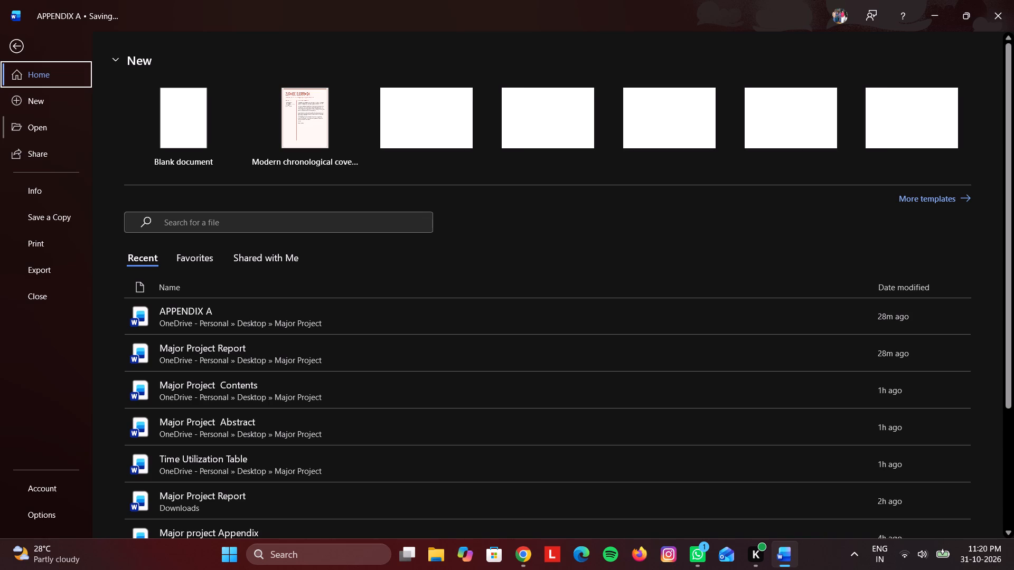
click(223, 313)
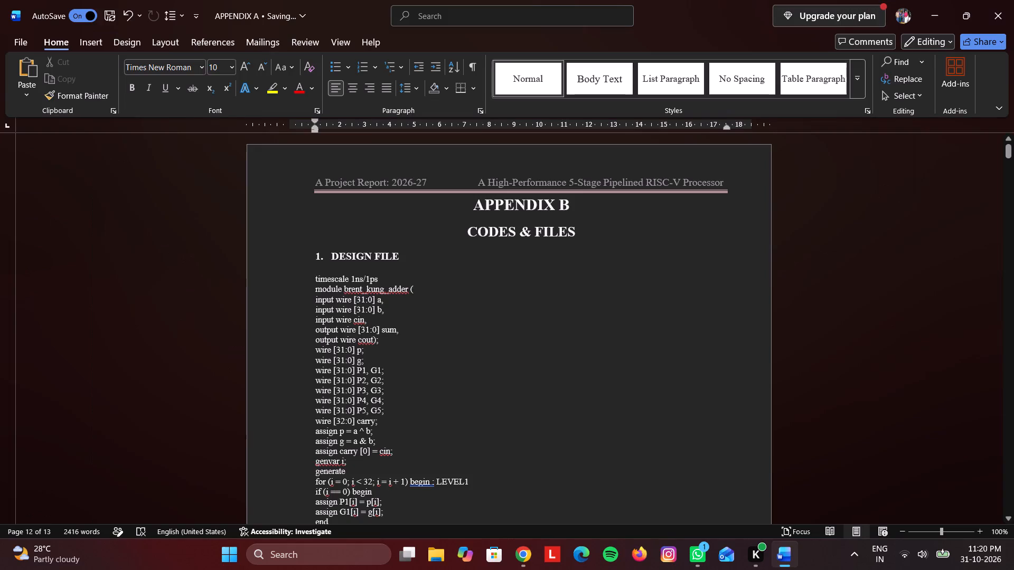
click(22, 40)
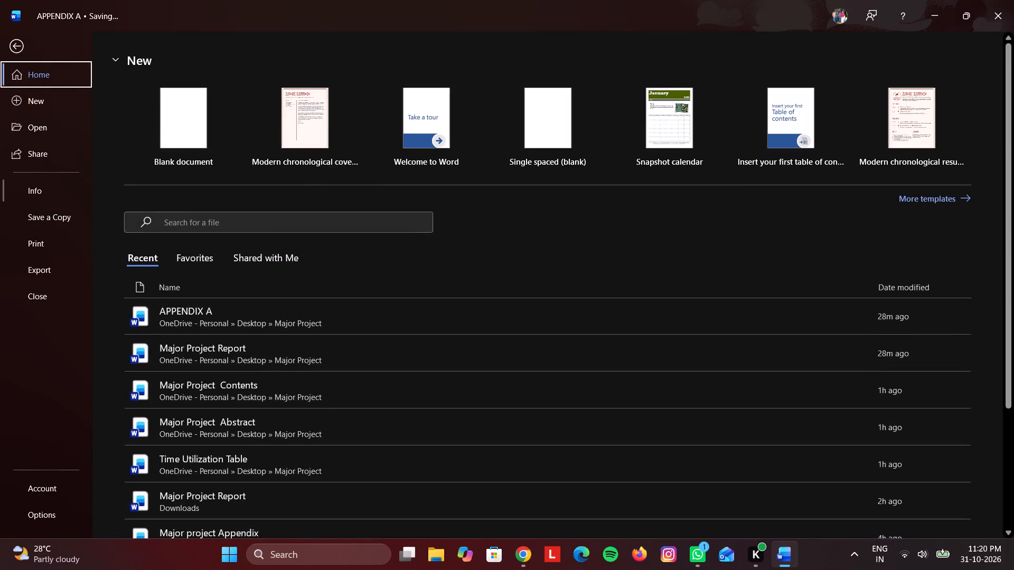
click(53, 221)
click(168, 343)
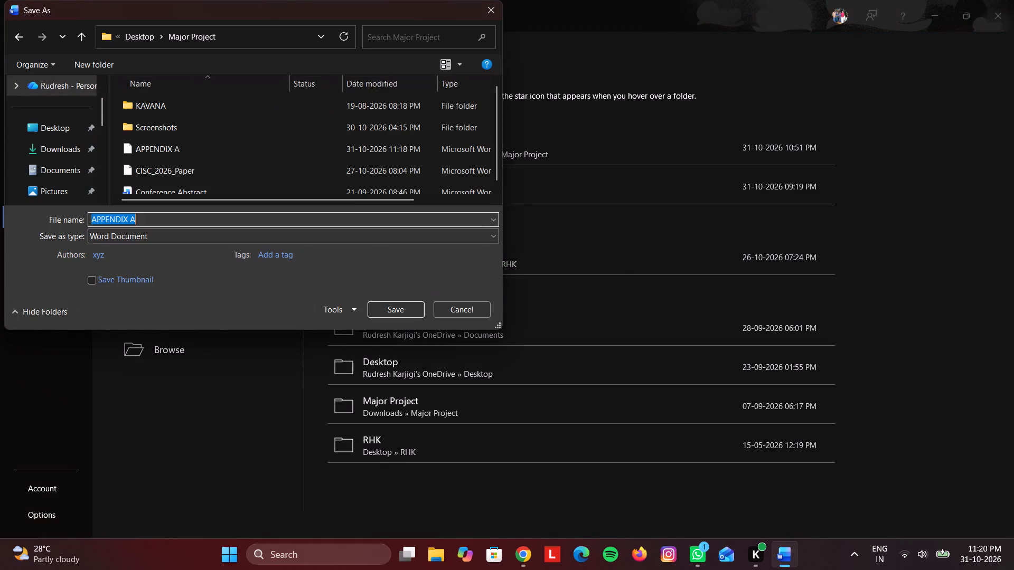
click(490, 7)
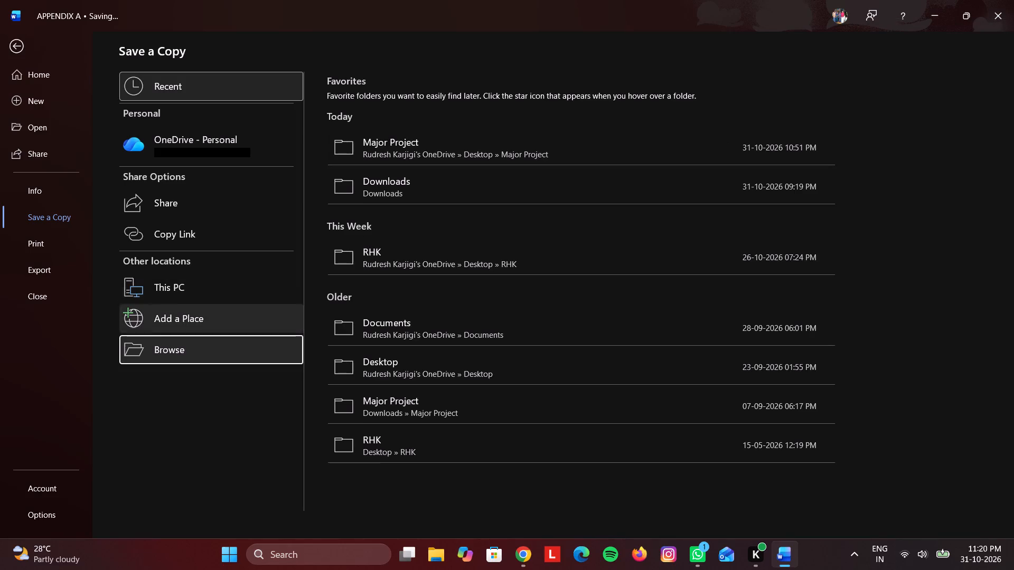
click(170, 351)
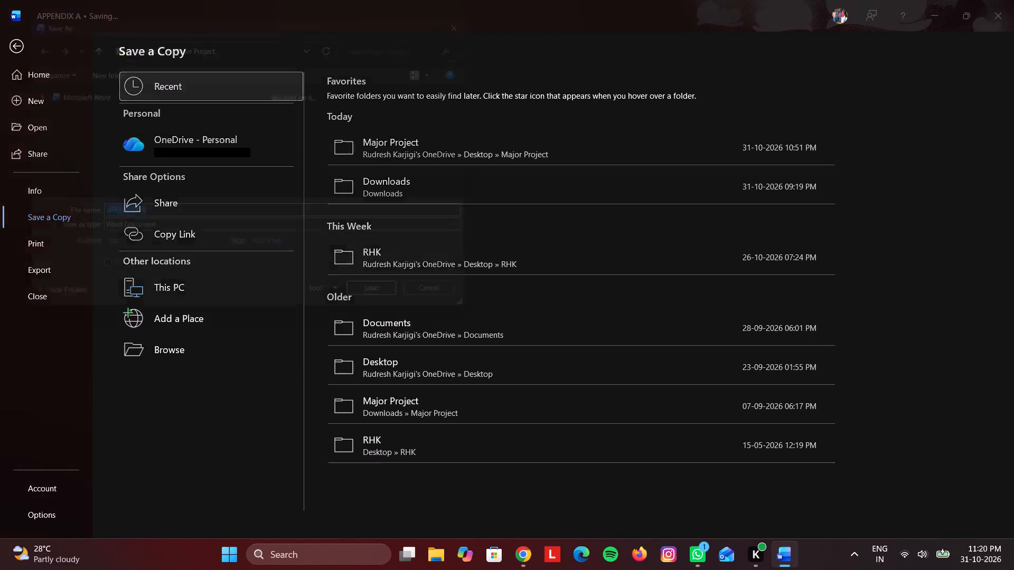
click(162, 220)
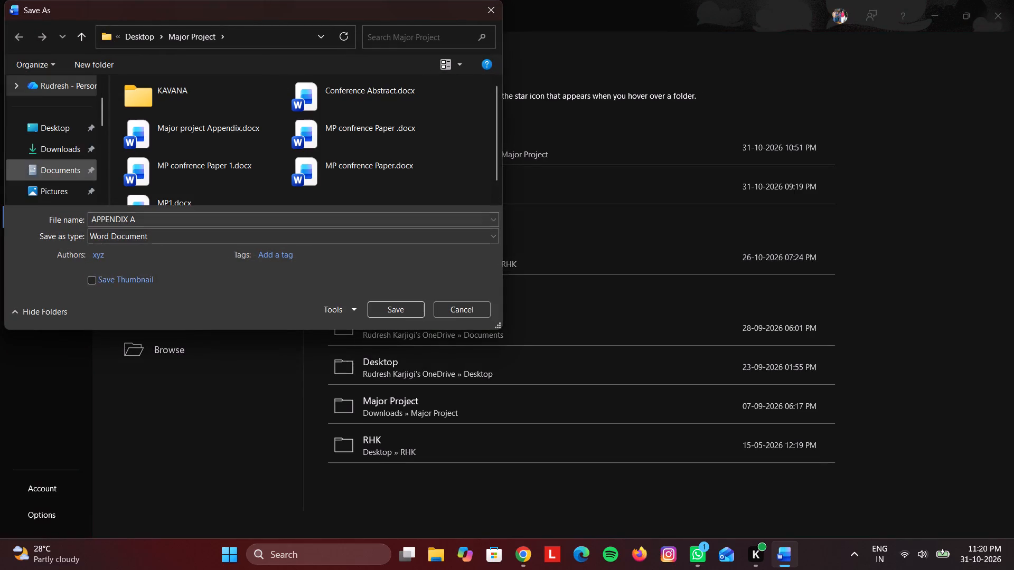
scroll(48, 169, down, 2)
click(55, 122)
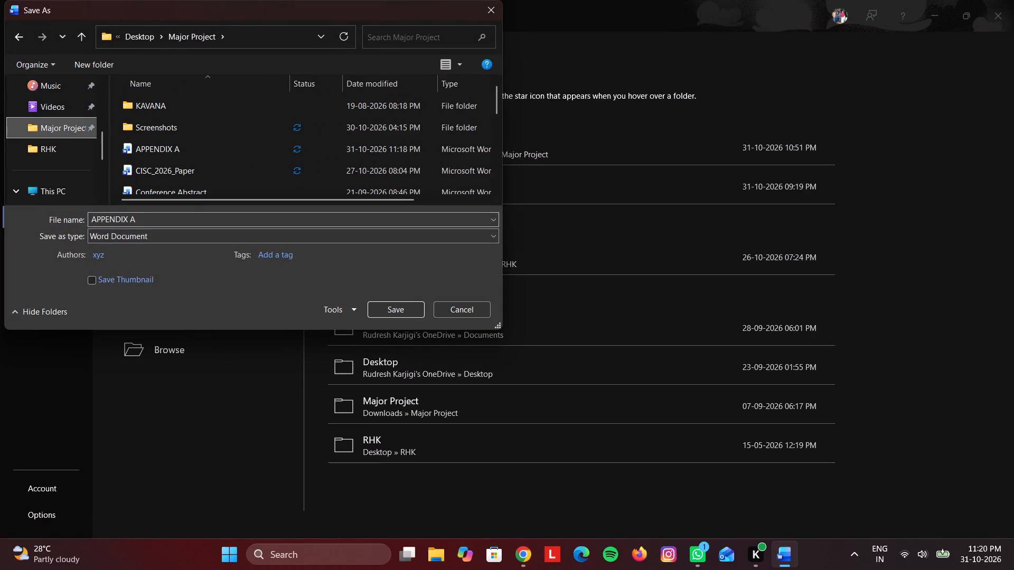
click(158, 214)
click(158, 214)
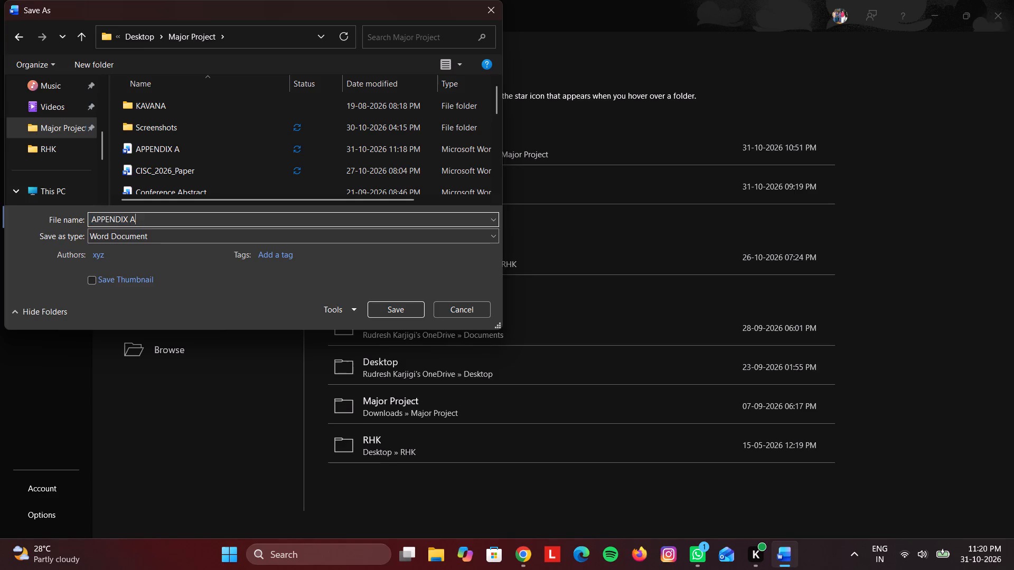
key(BackSpace)
key(b)
click(390, 309)
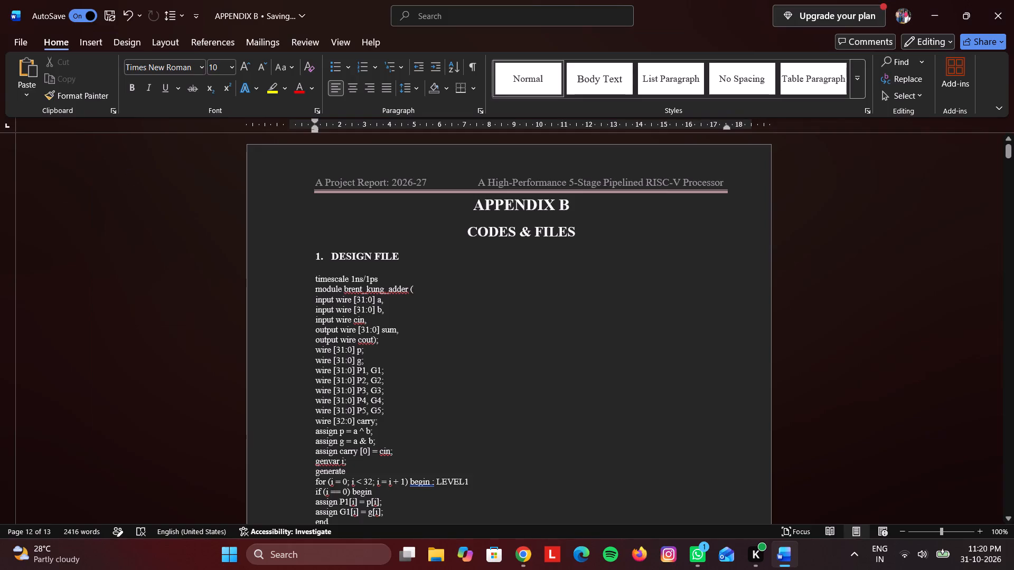
Save a PDF copy of the document as "APPENDIX B" in the Major Project folder.
click(19, 37)
click(56, 221)
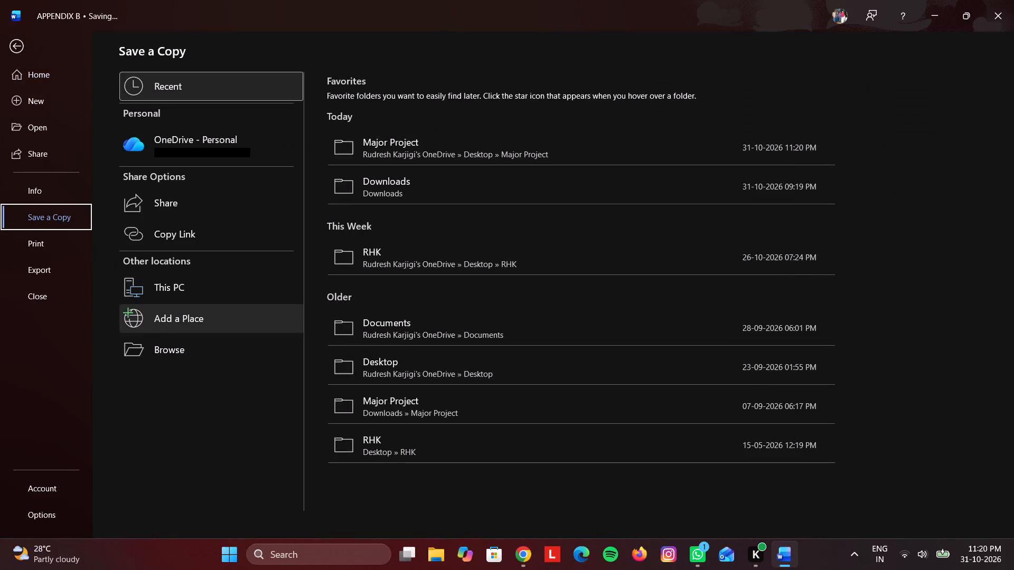
click(211, 339)
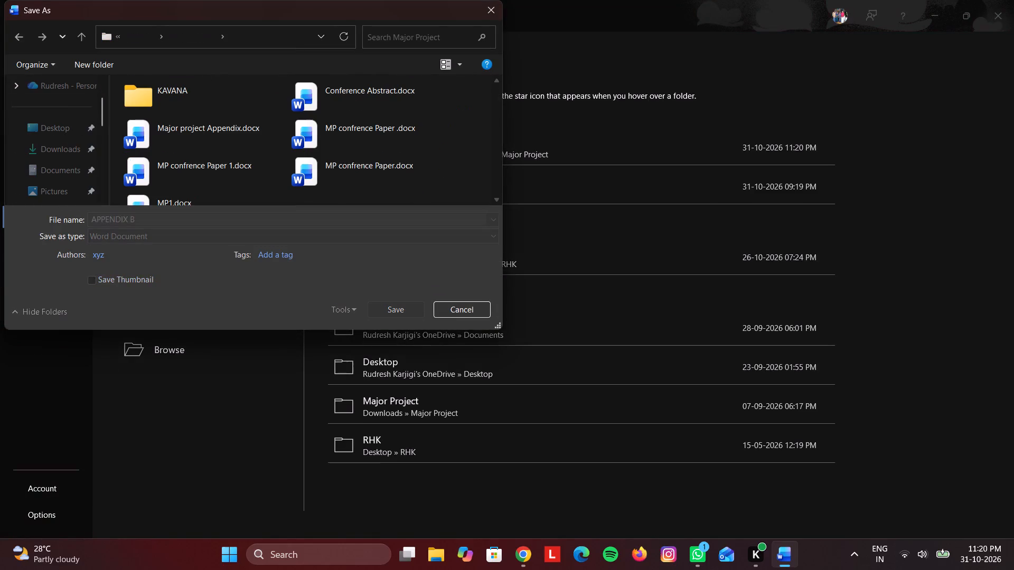
scroll(67, 159, down, 2)
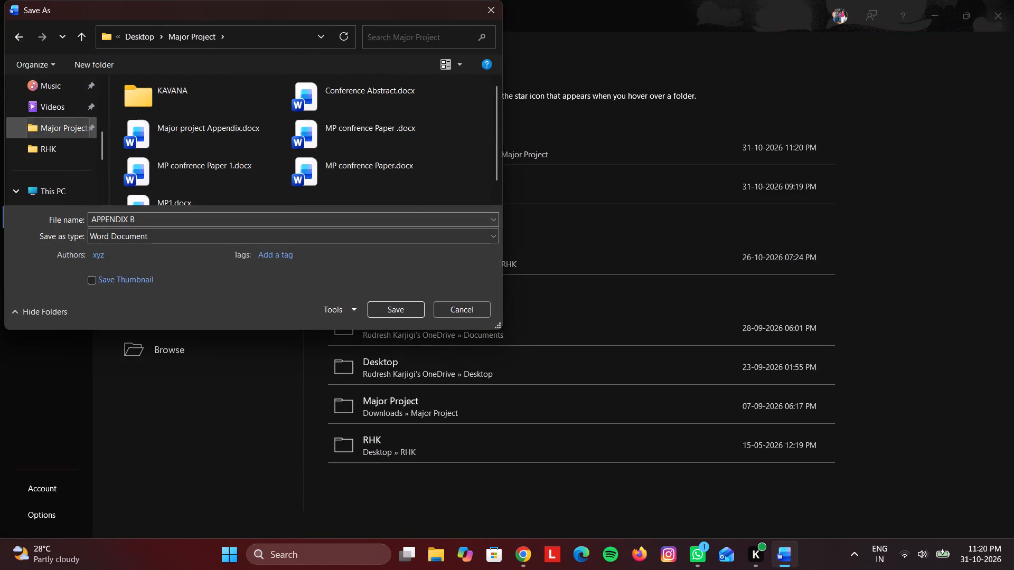
click(63, 127)
click(176, 234)
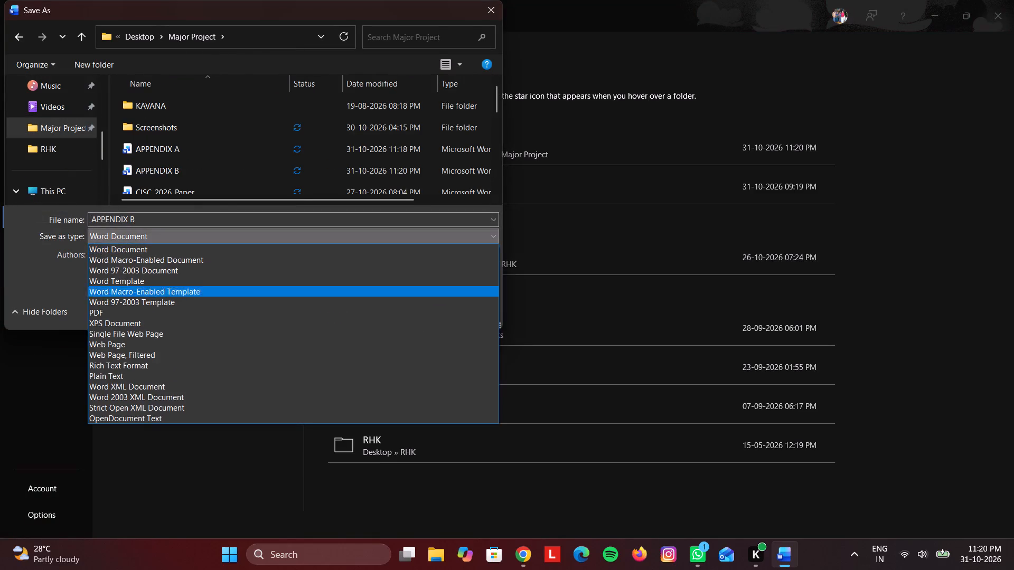
click(177, 315)
scroll(177, 315, down, 1)
click(408, 344)
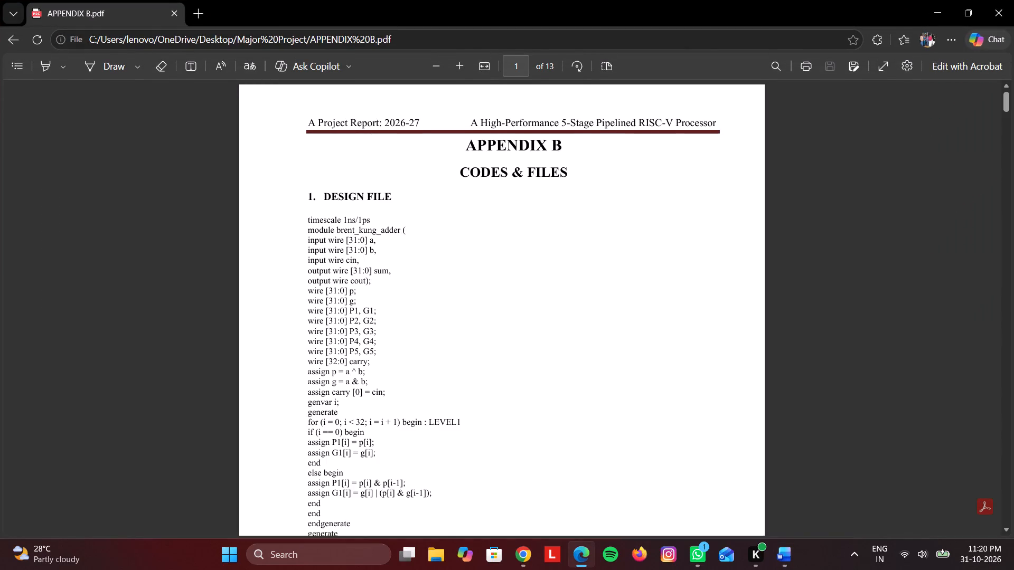
Review the exported APPENDIX B PDF in Edge, from the DESIGN FILE section on page 1 through the end of page 13.
scroll(425, 287, down, 2)
scroll(426, 285, up, 5)
scroll(428, 282, down, 9)
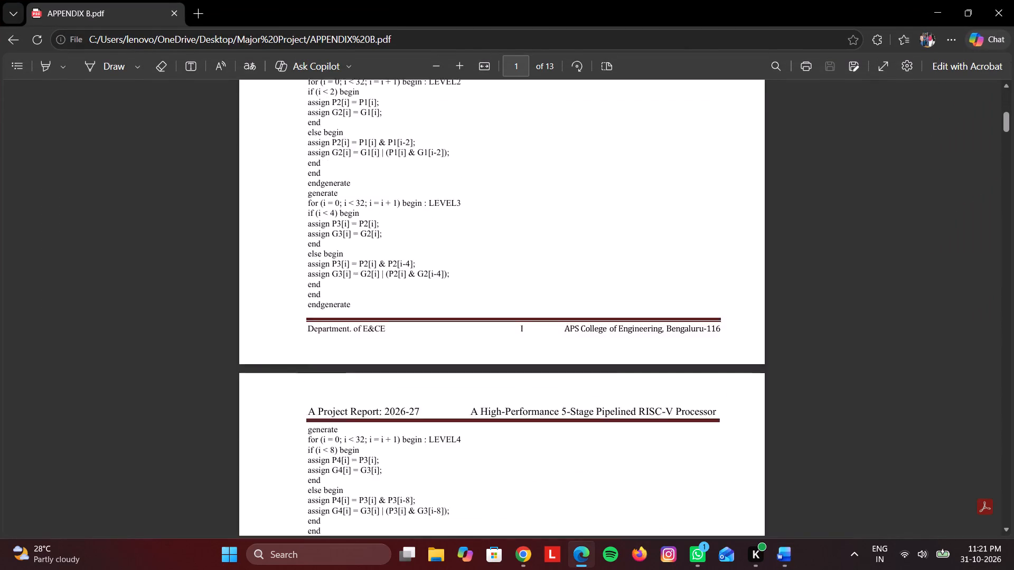
scroll(428, 282, down, 5)
scroll(428, 282, up, 6)
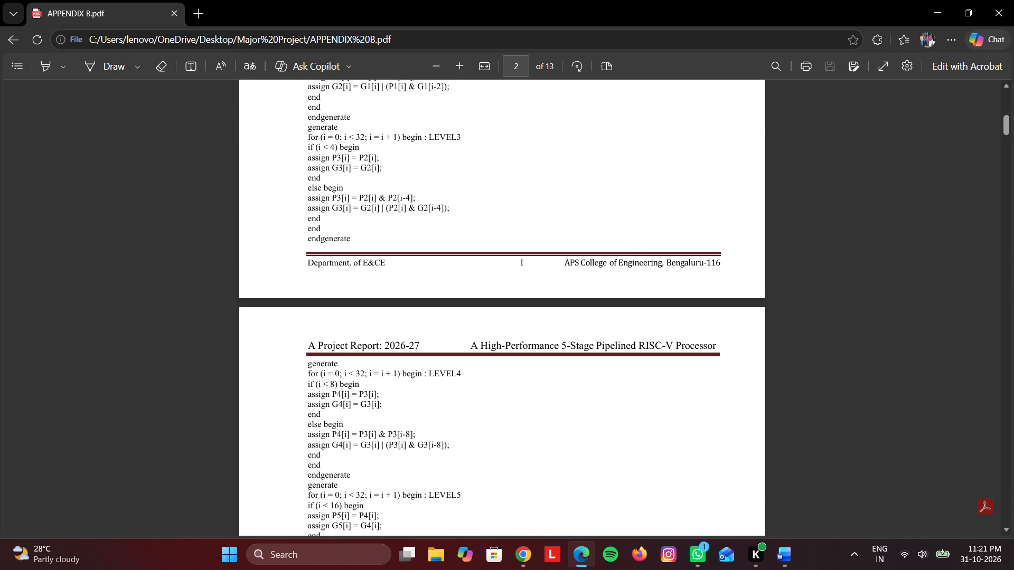
scroll(428, 282, down, 7)
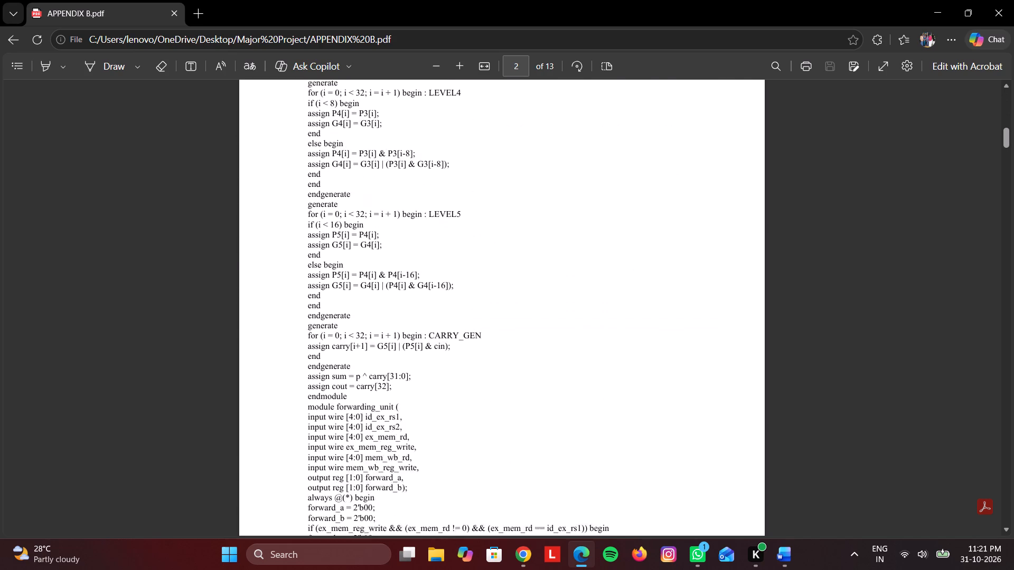
scroll(428, 282, down, 18)
scroll(428, 282, down, 8)
scroll(428, 282, up, 2)
scroll(428, 282, down, 2)
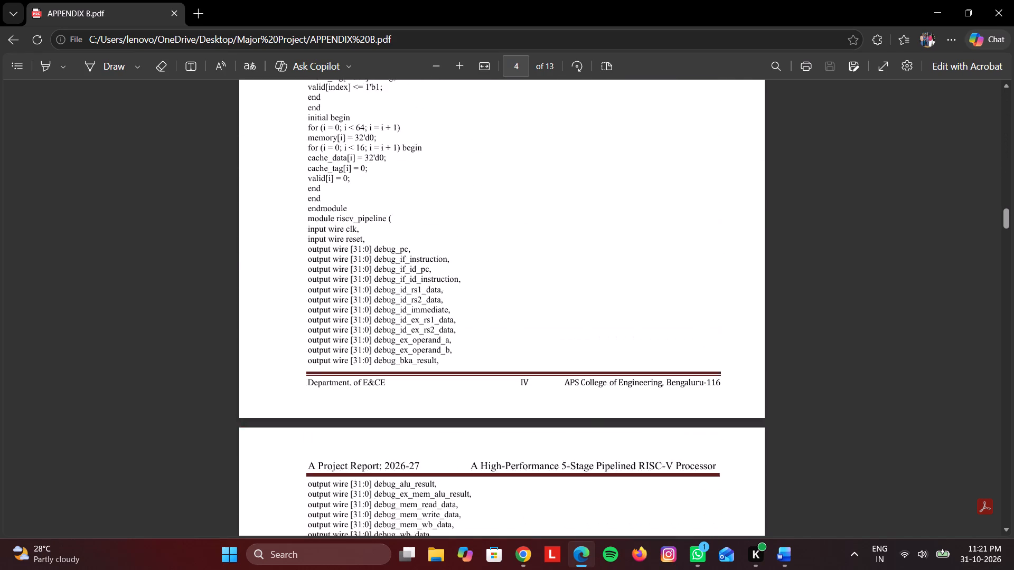
scroll(428, 282, down, 14)
scroll(424, 278, down, 8)
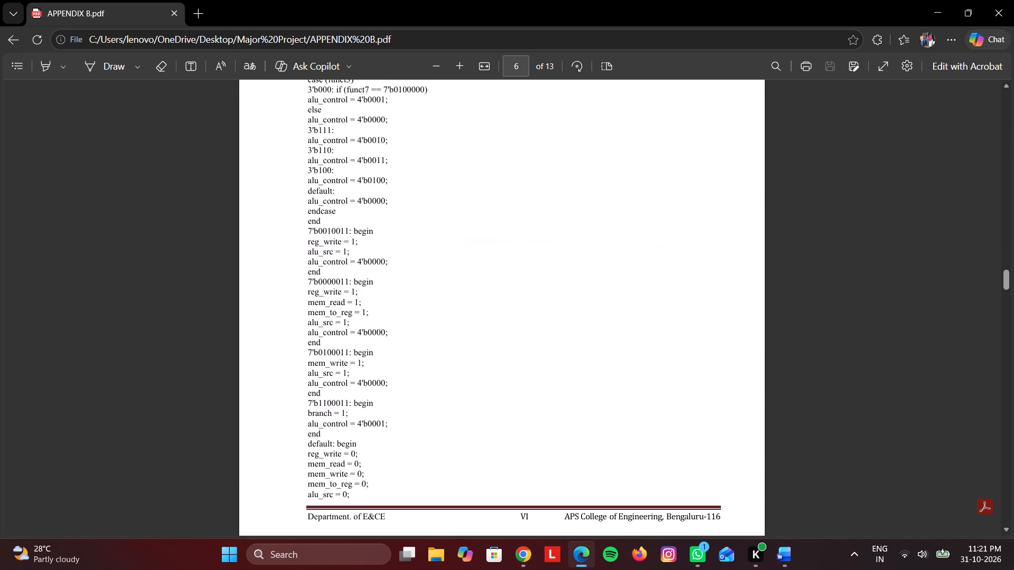
scroll(424, 277, down, 7)
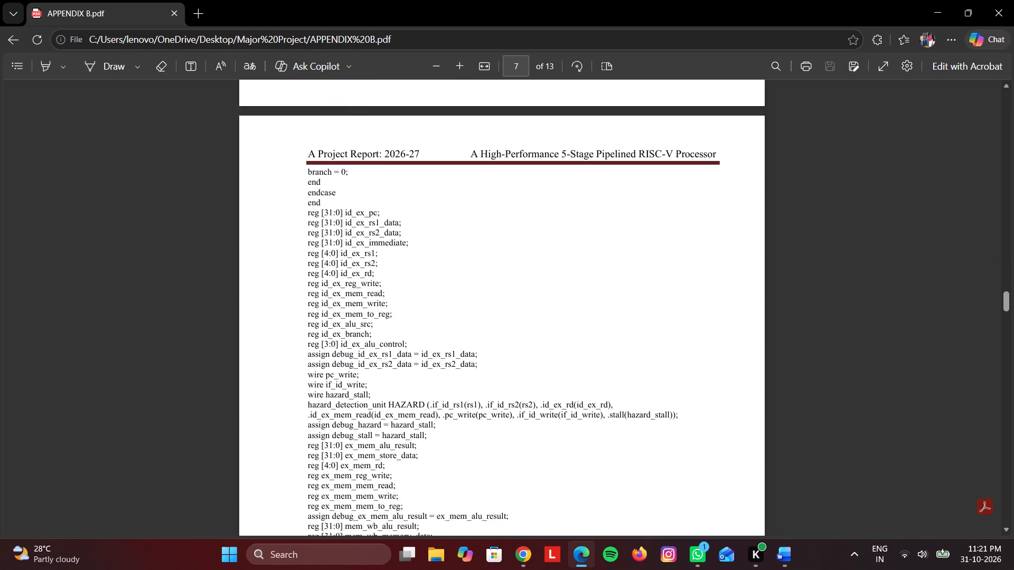
scroll(423, 277, down, 16)
scroll(423, 277, down, 17)
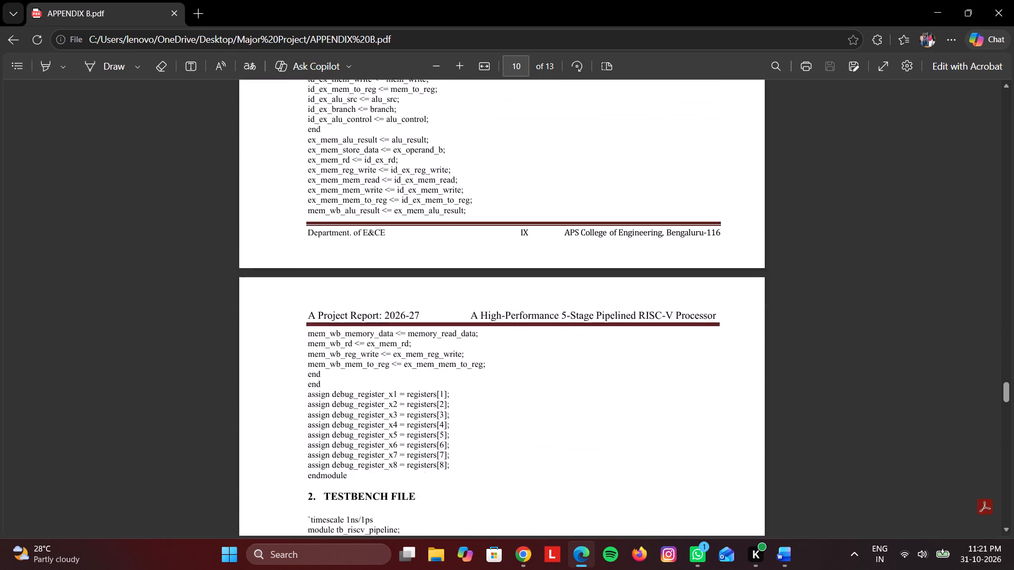
scroll(423, 277, down, 17)
scroll(423, 277, down, 7)
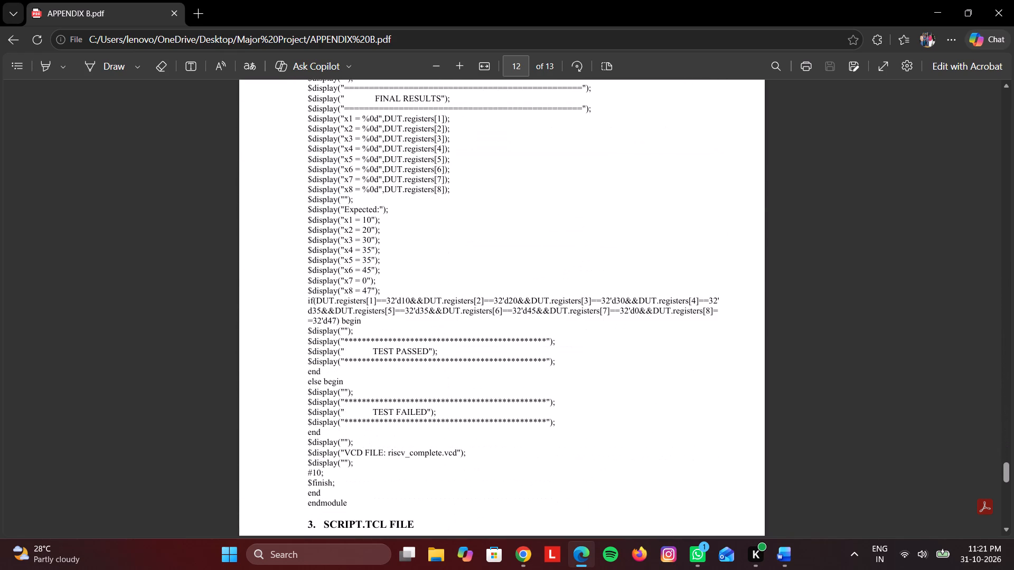
scroll(423, 277, down, 20)
scroll(423, 277, down, 6)
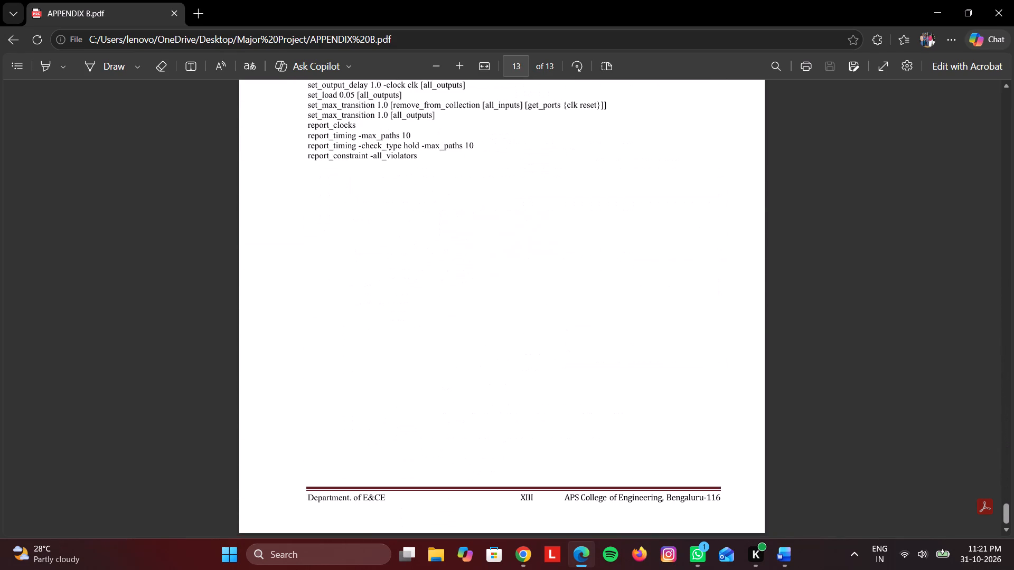
scroll(423, 277, down, 4)
Switch back to Word, open the recent APPENDIX A document to check its content, and close it.
key(alt+Tab)
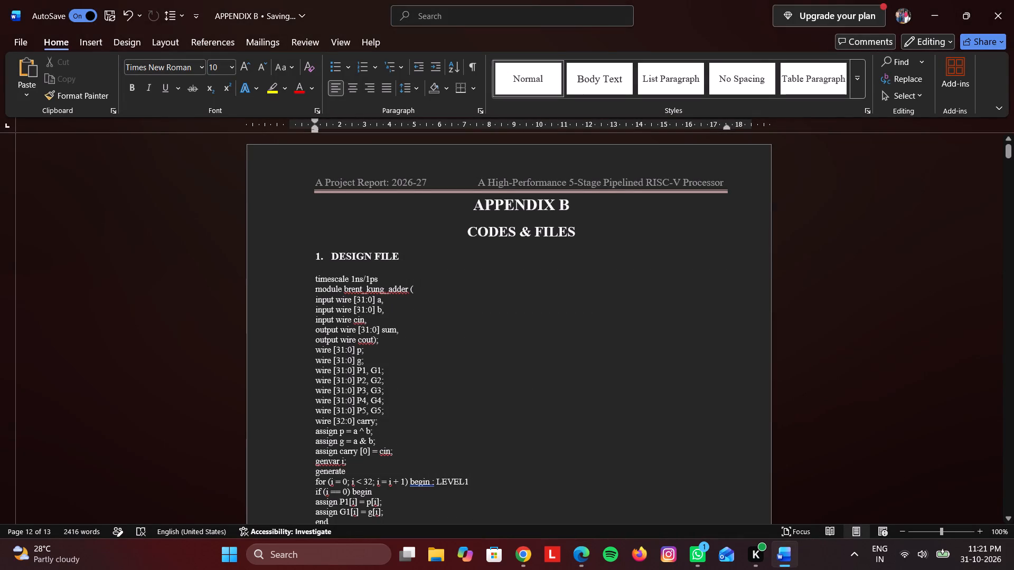
click(27, 41)
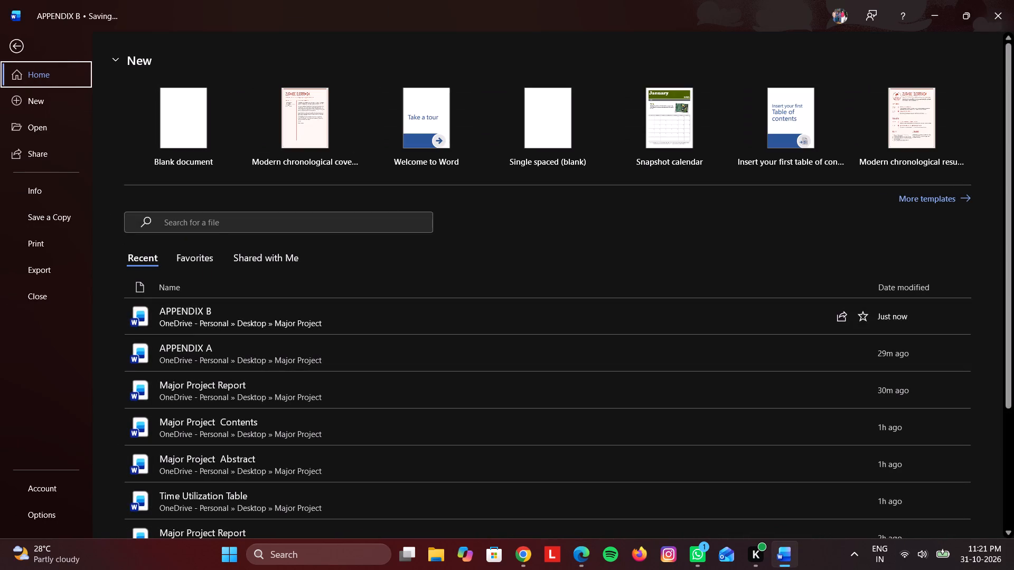
click(282, 349)
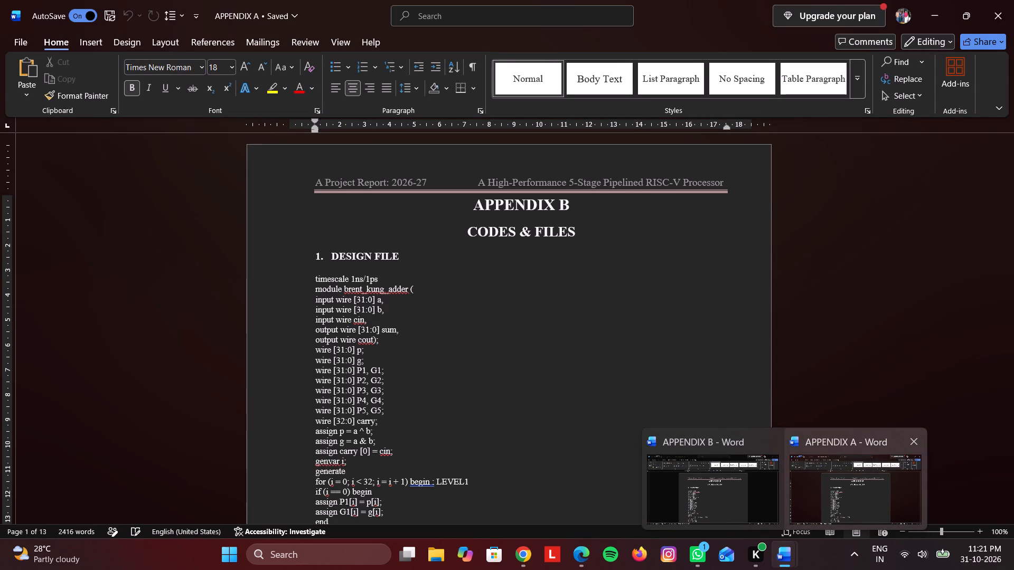
click(917, 435)
Open the APPENDIX A Word document from the Major Project folder in File Explorer, check it, and close it.
click(434, 554)
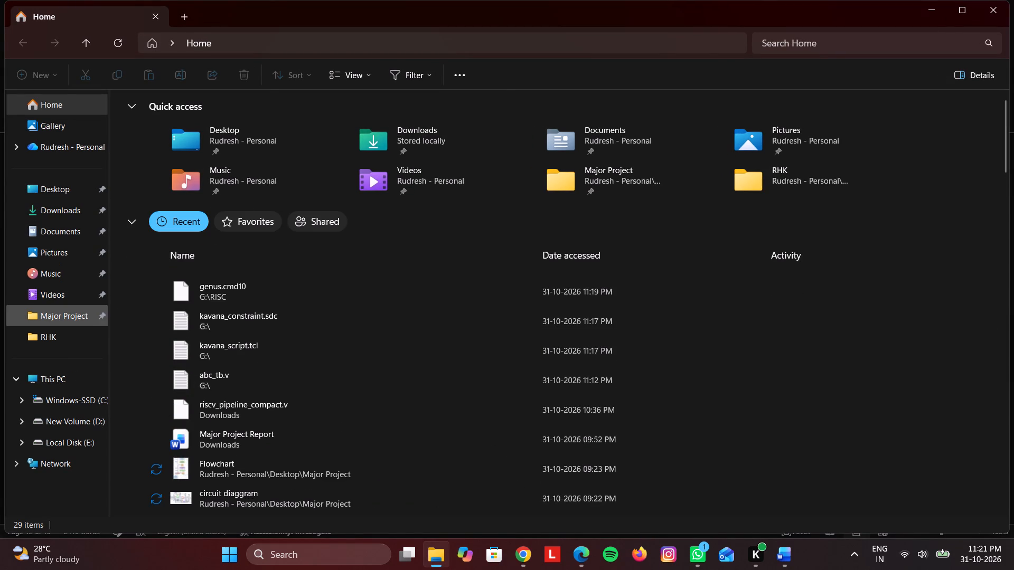
click(56, 313)
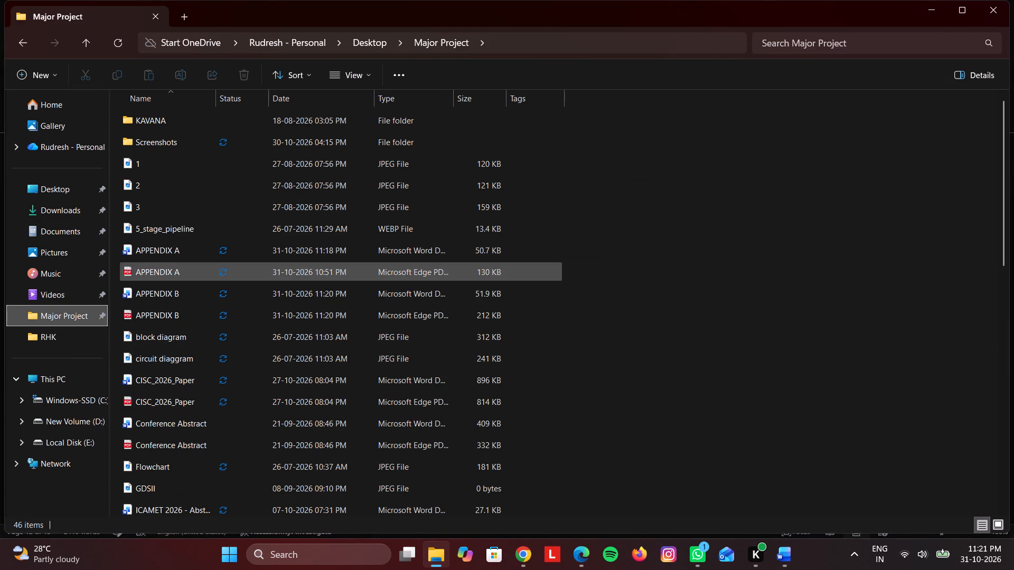
double_click(178, 253)
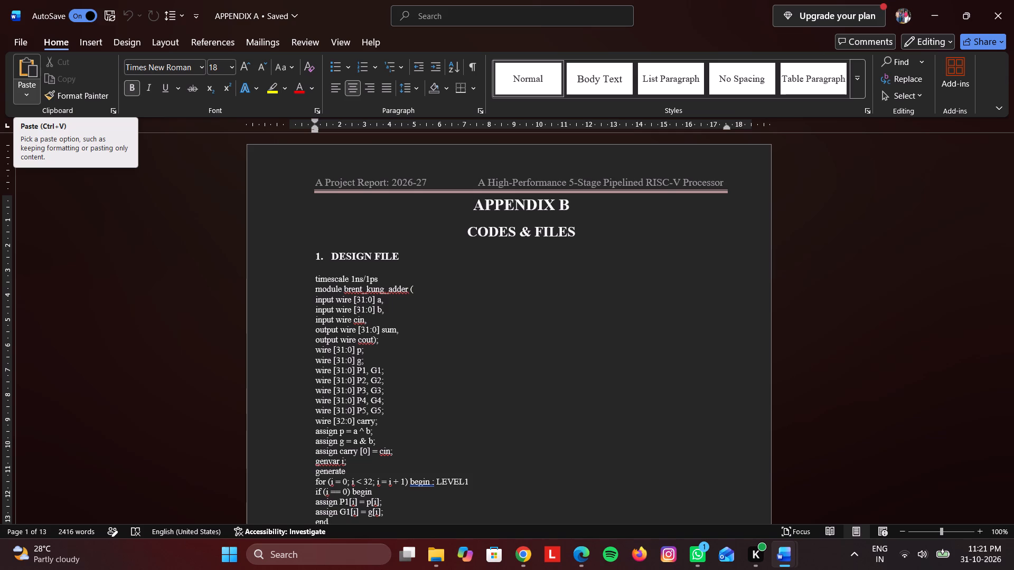
click(21, 44)
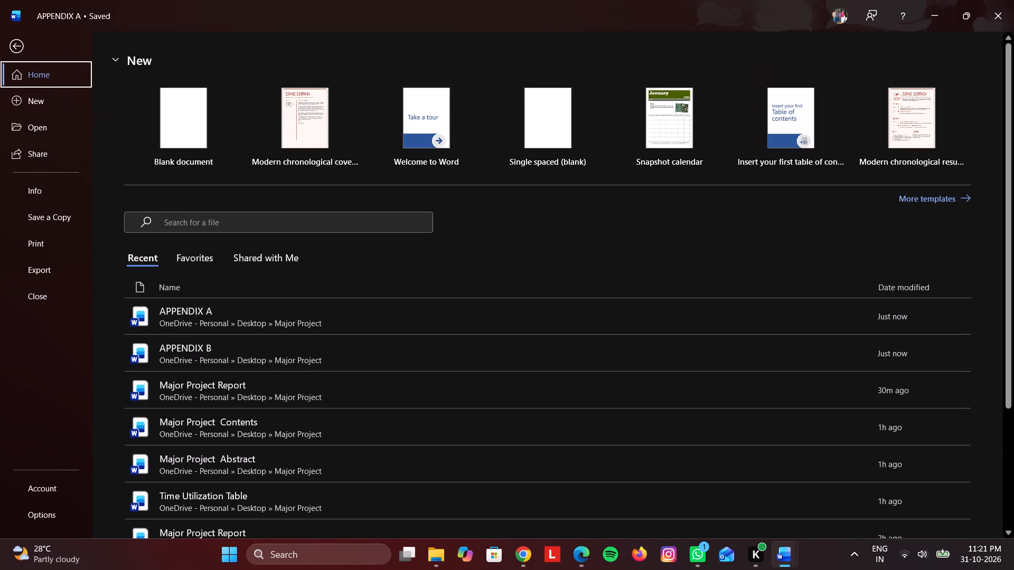
click(928, 11)
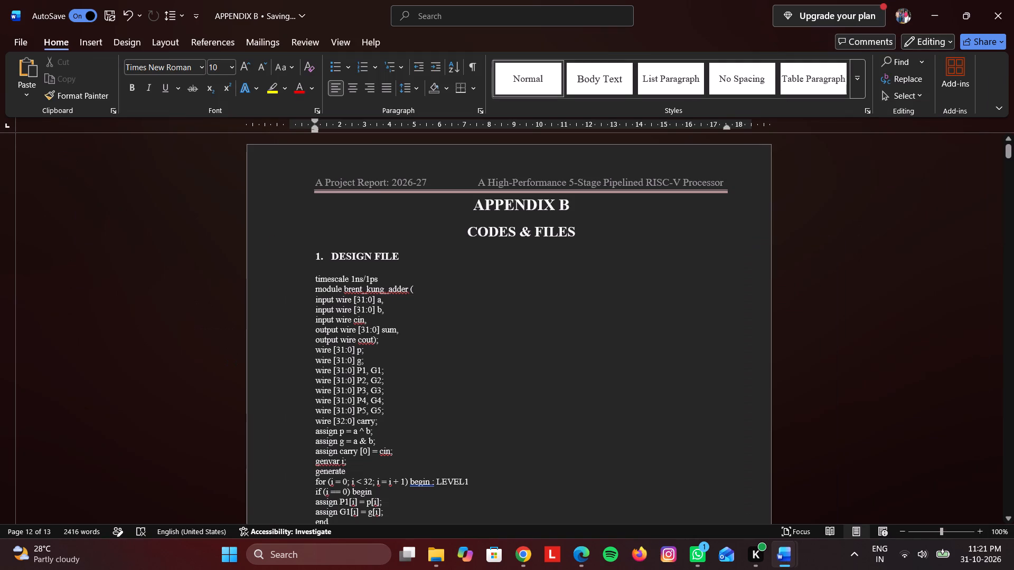
click(914, 440)
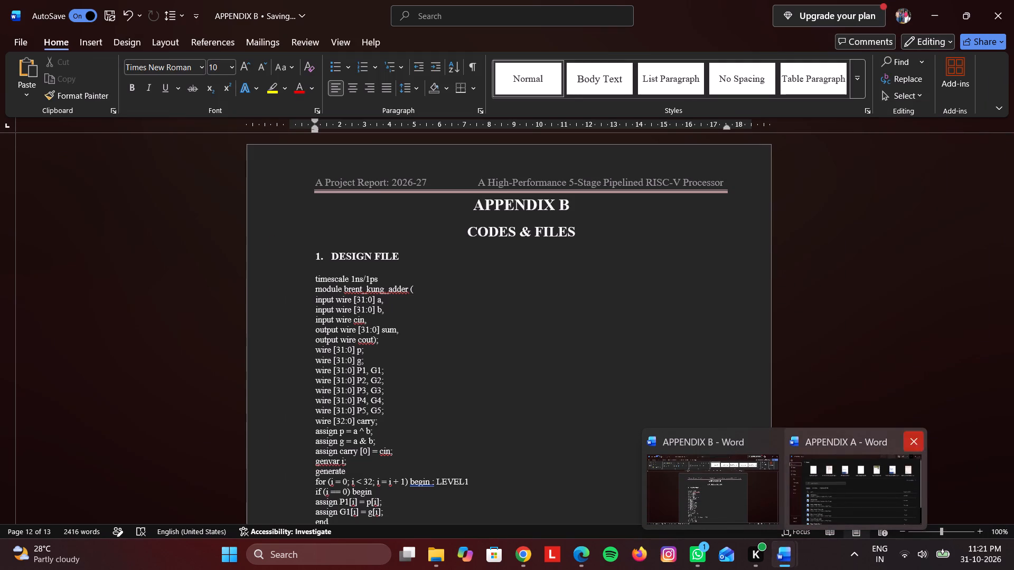
click(636, 366)
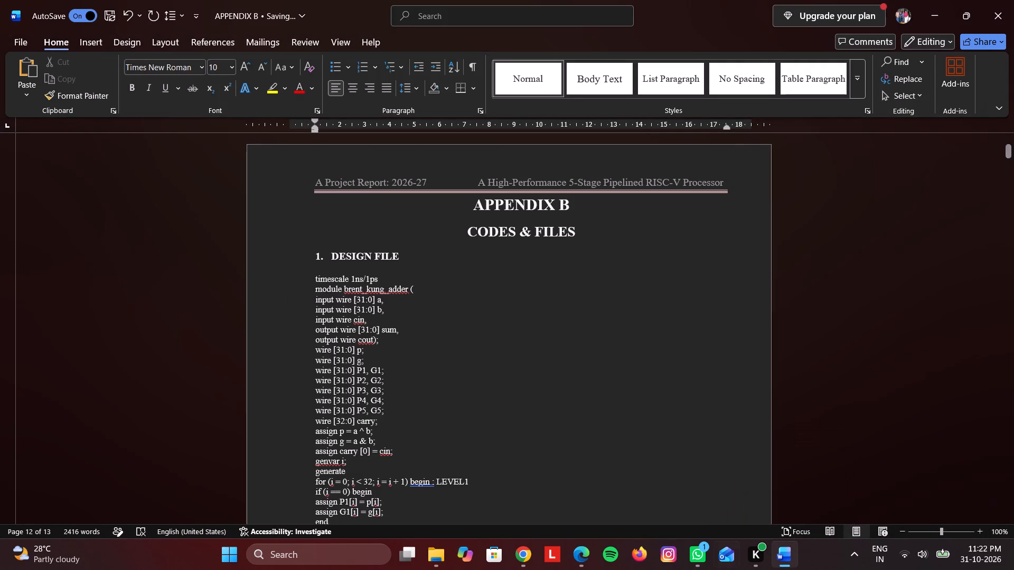
View the APPENDIX A PDF from the Major Project folder in Edge, and close the browser window.
click(440, 552)
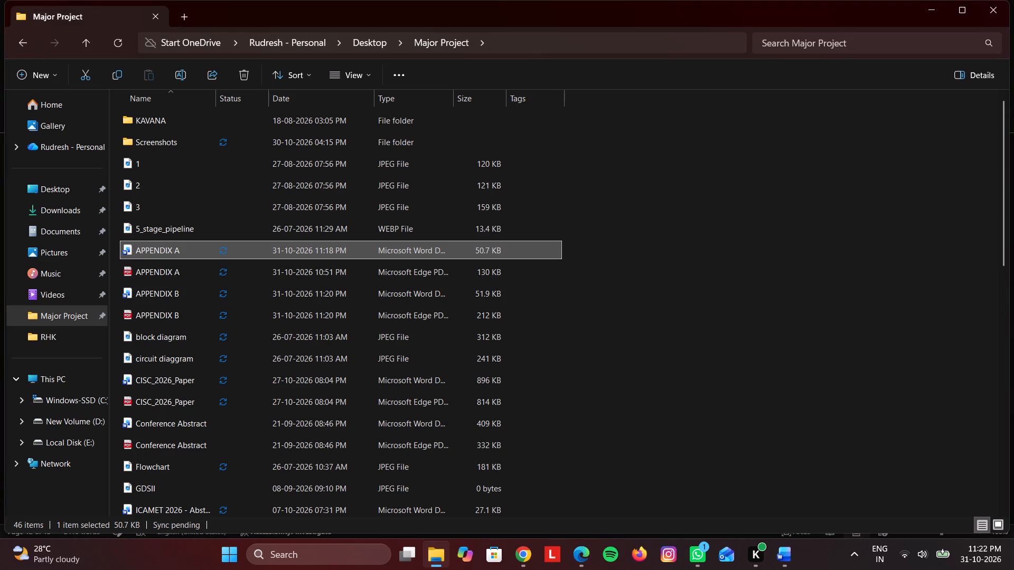
double_click(190, 267)
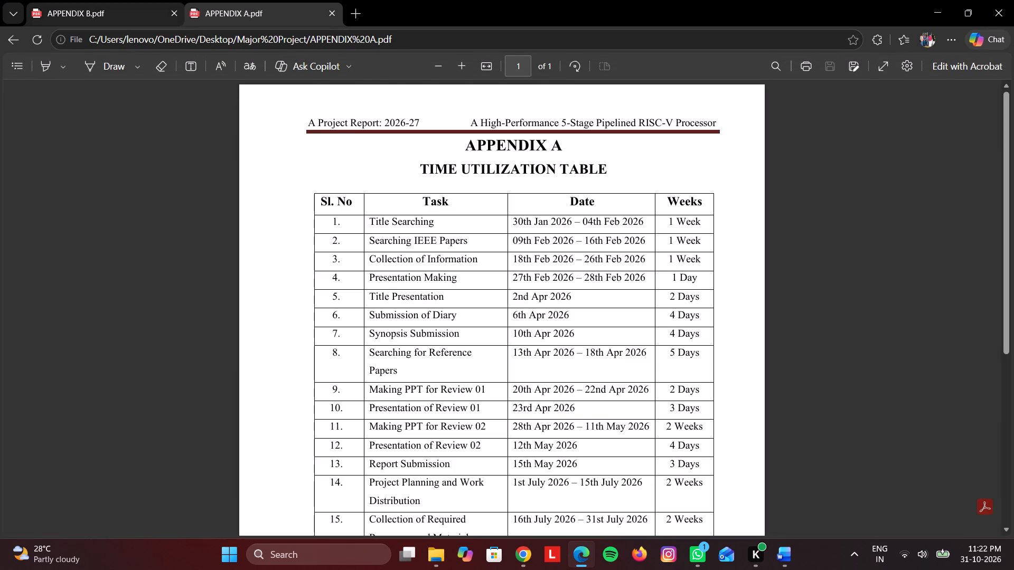
click(118, 12)
click(1001, 17)
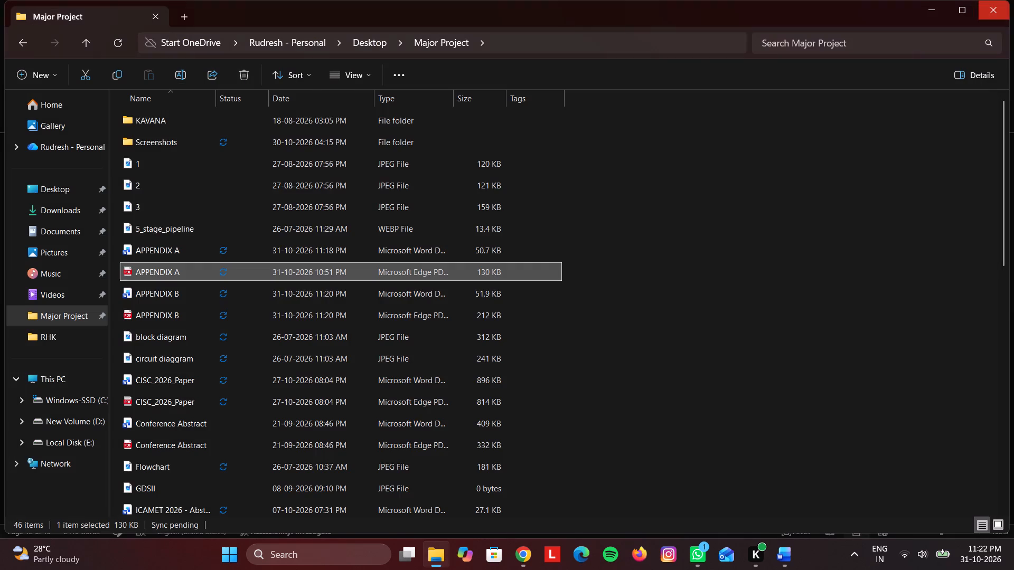
Reopen the APPENDIX A Word document from the Major Project folder and close it.
double_click(192, 250)
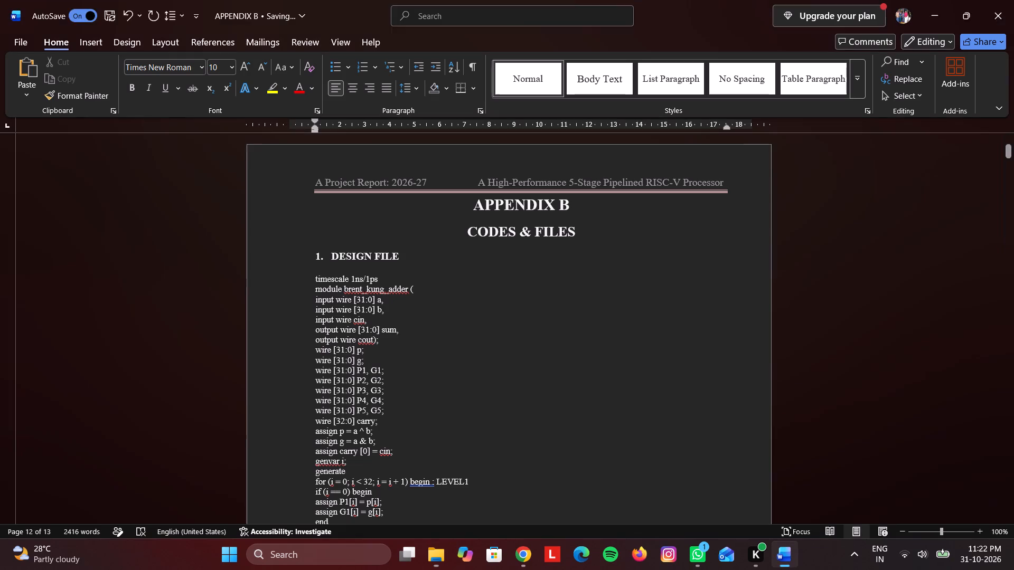
click(995, 10)
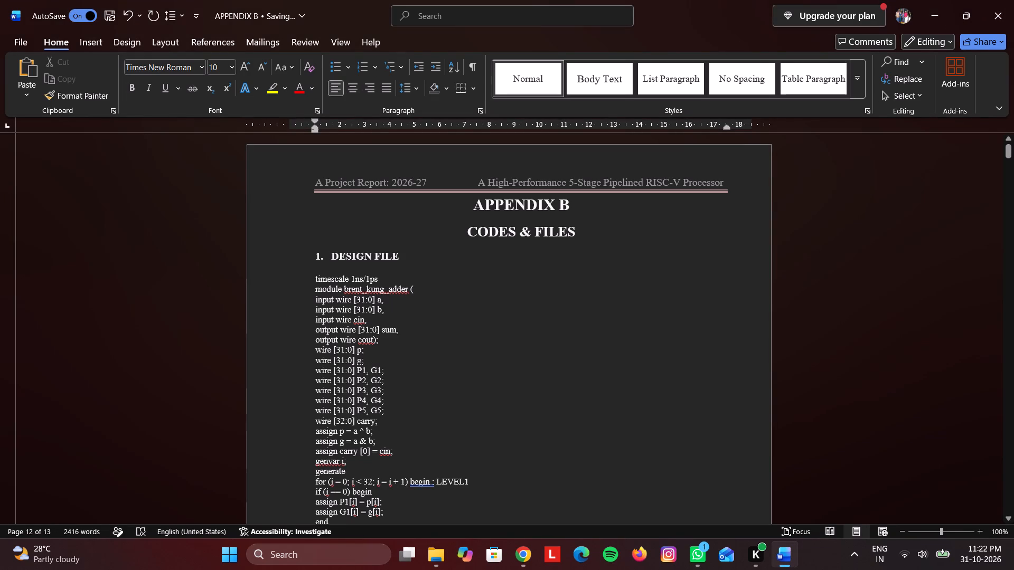
Switch to the Major Project folder in File Explorer and open the Major Project Report Word document.
key(alt+Tab)
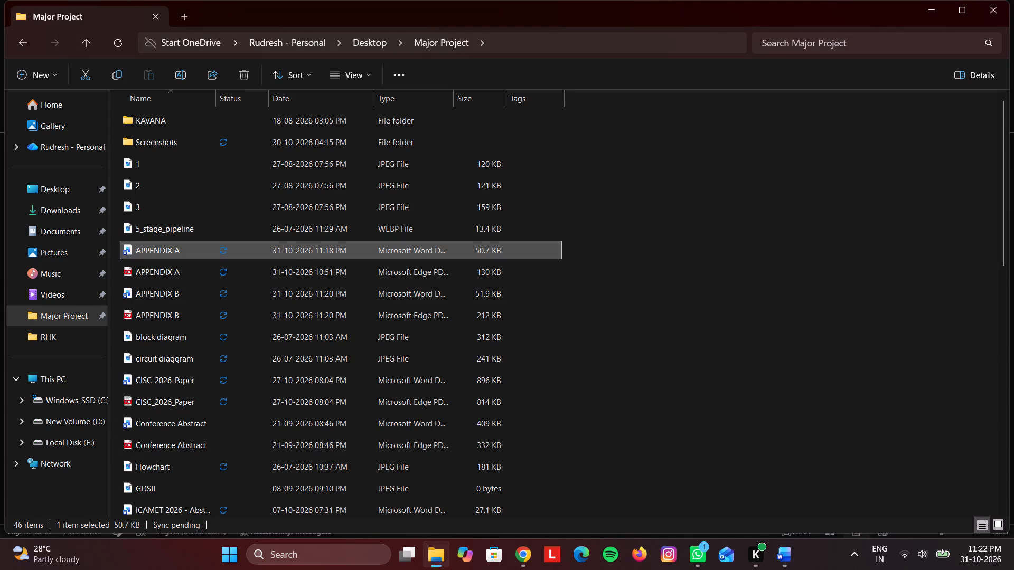
scroll(201, 432, down, 2)
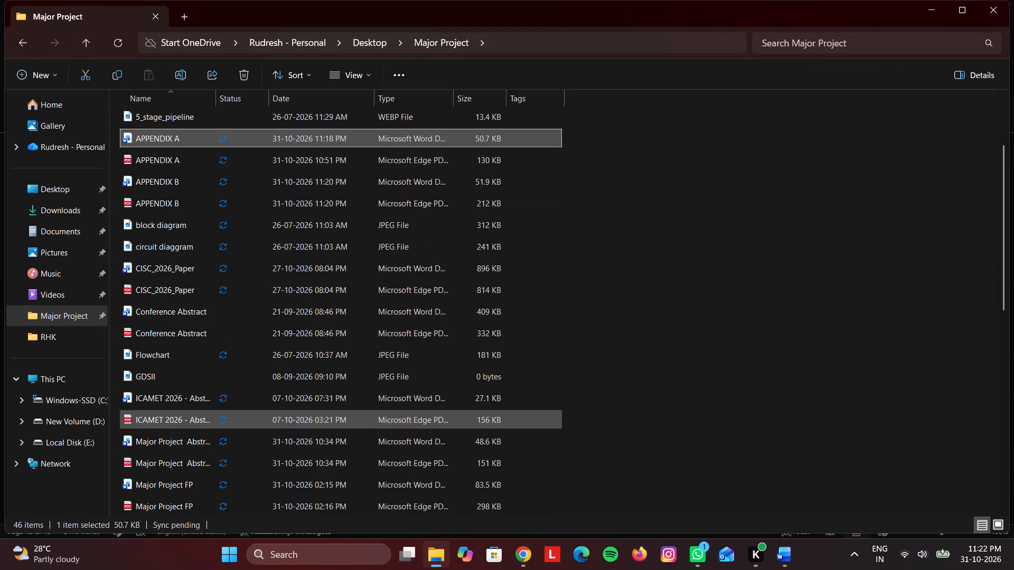
scroll(227, 379, down, 3)
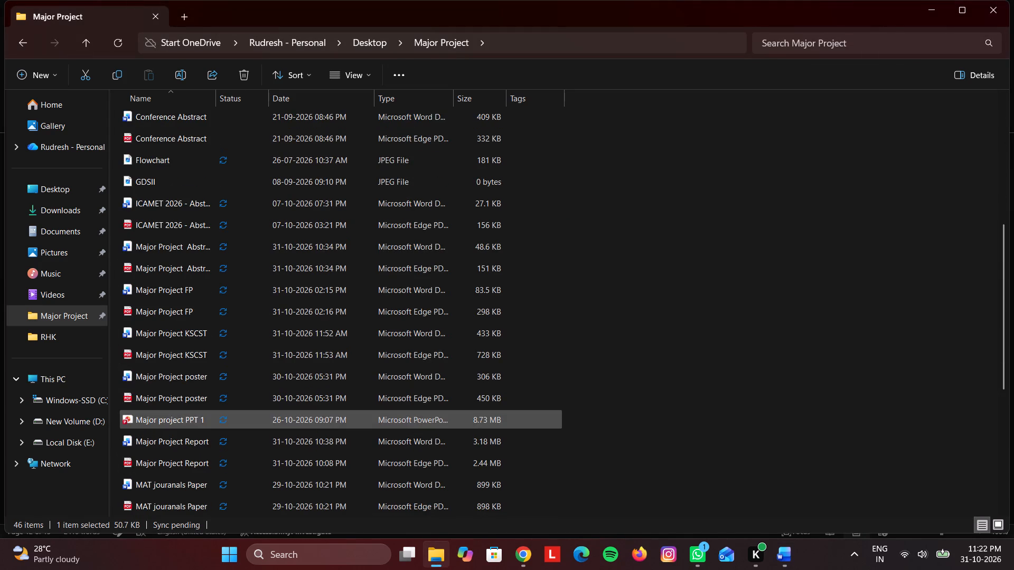
double_click(218, 436)
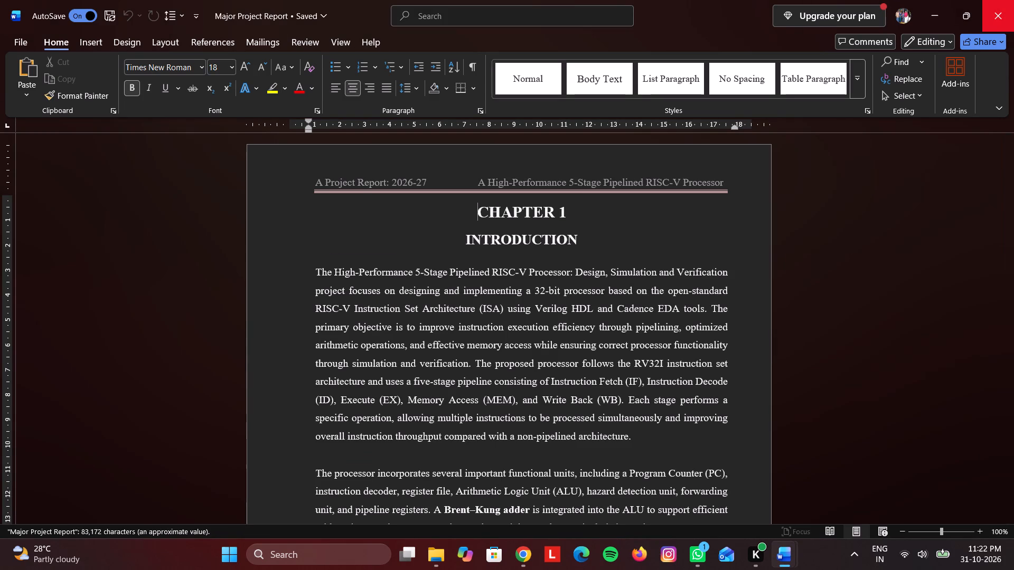
Examine the report's pages and footers from the references at the end back to Chapter 2.
scroll(771, 261, down, 3)
drag(1011, 149, 1013, 317)
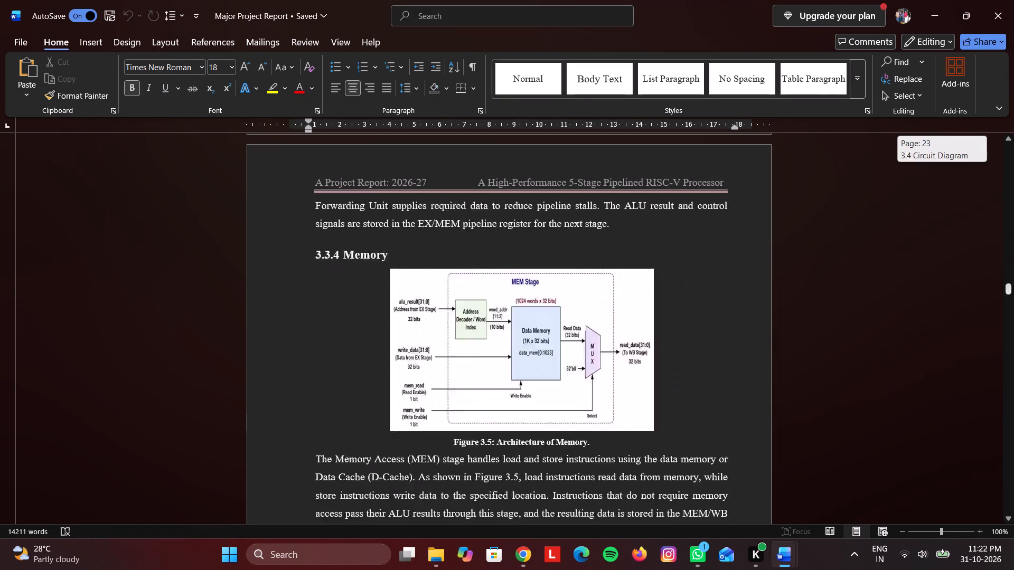
drag(1013, 317, 1013, 531)
scroll(637, 240, up, 6)
scroll(595, 294, down, 7)
scroll(590, 302, up, 18)
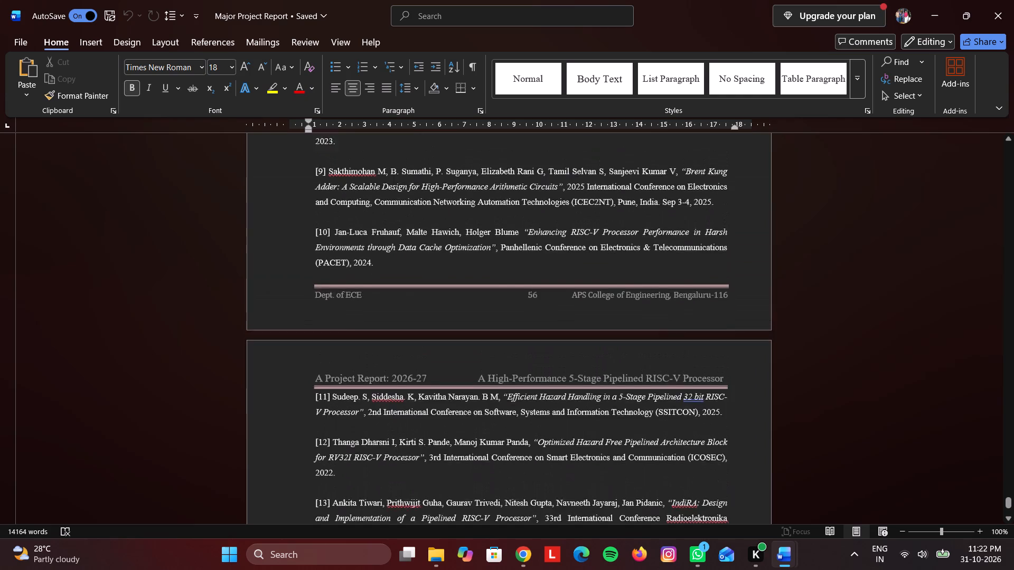
scroll(587, 297, up, 17)
scroll(587, 293, up, 10)
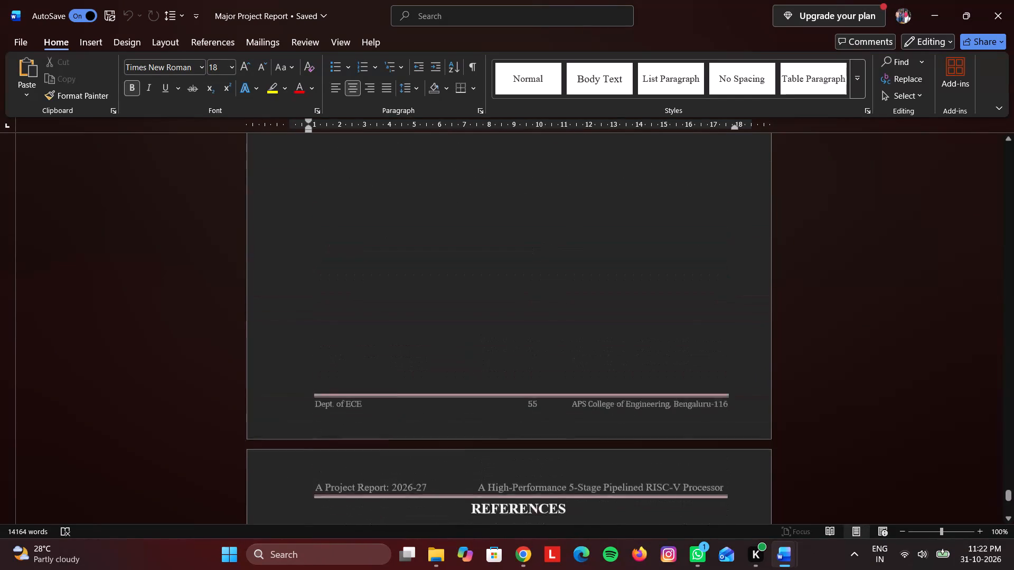
scroll(587, 292, up, 17)
scroll(601, 281, up, 7)
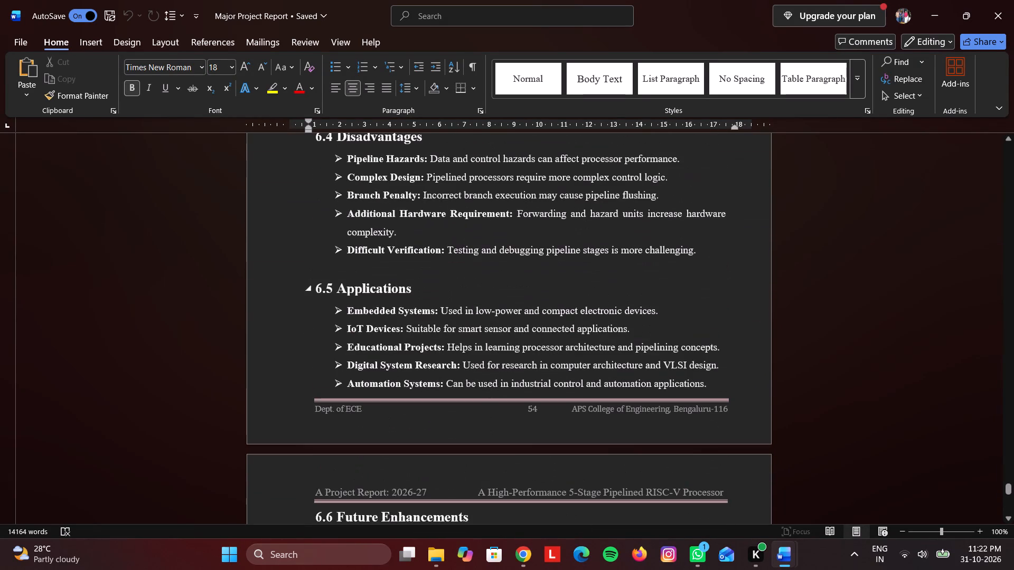
scroll(602, 280, up, 7)
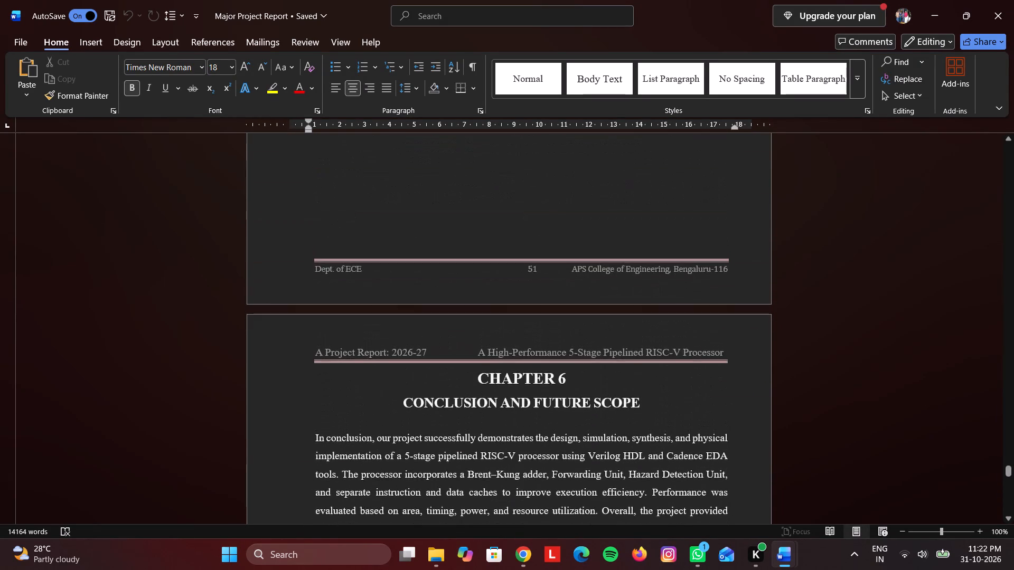
scroll(602, 280, up, 15)
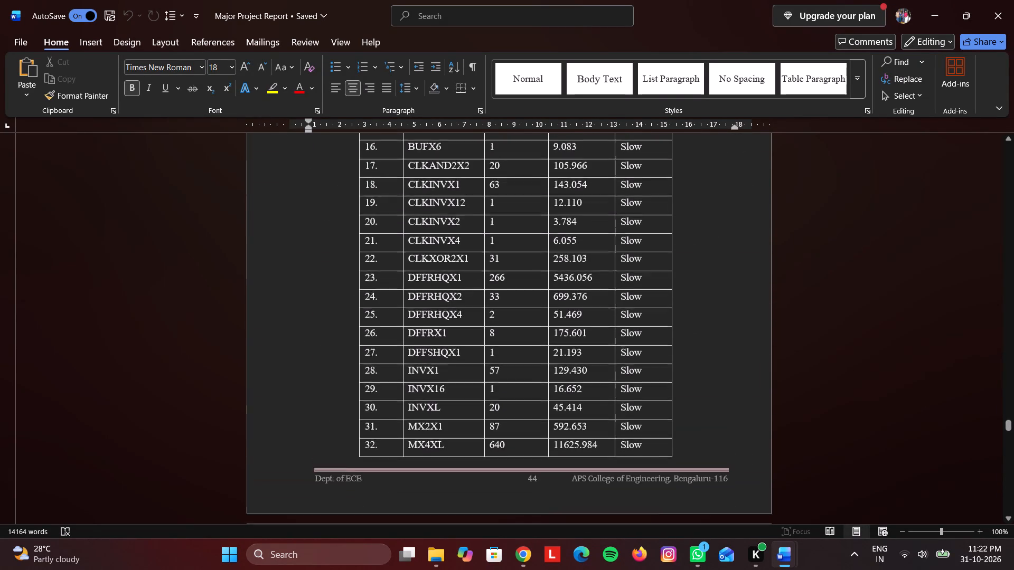
scroll(602, 280, up, 7)
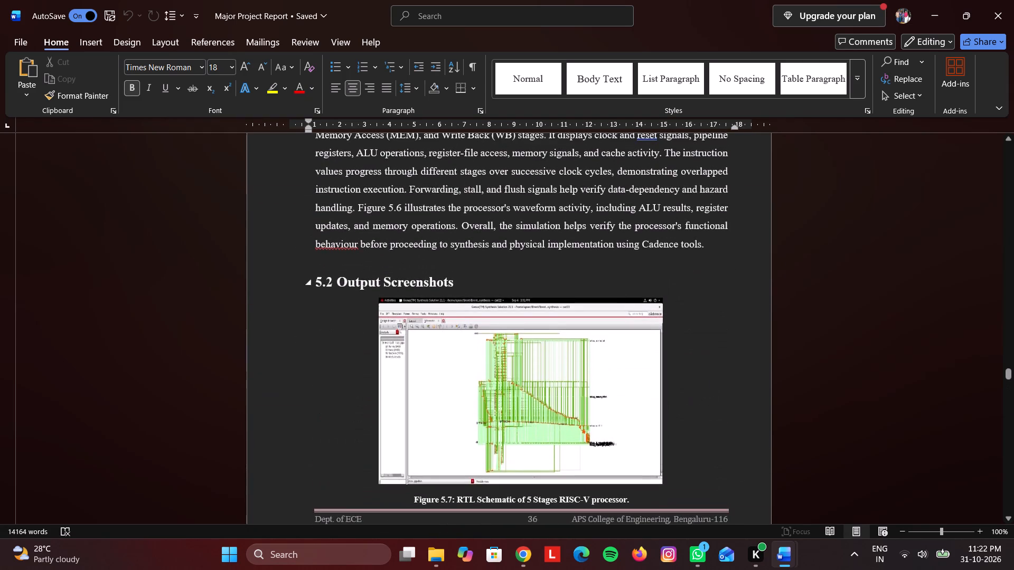
scroll(602, 280, up, 15)
scroll(602, 280, up, 14)
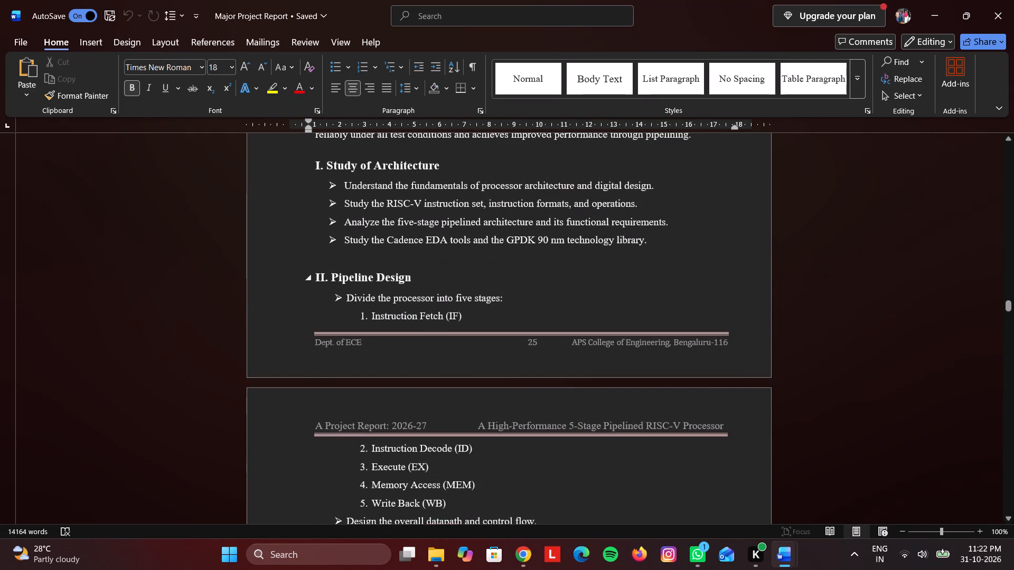
scroll(602, 280, up, 17)
scroll(602, 280, up, 5)
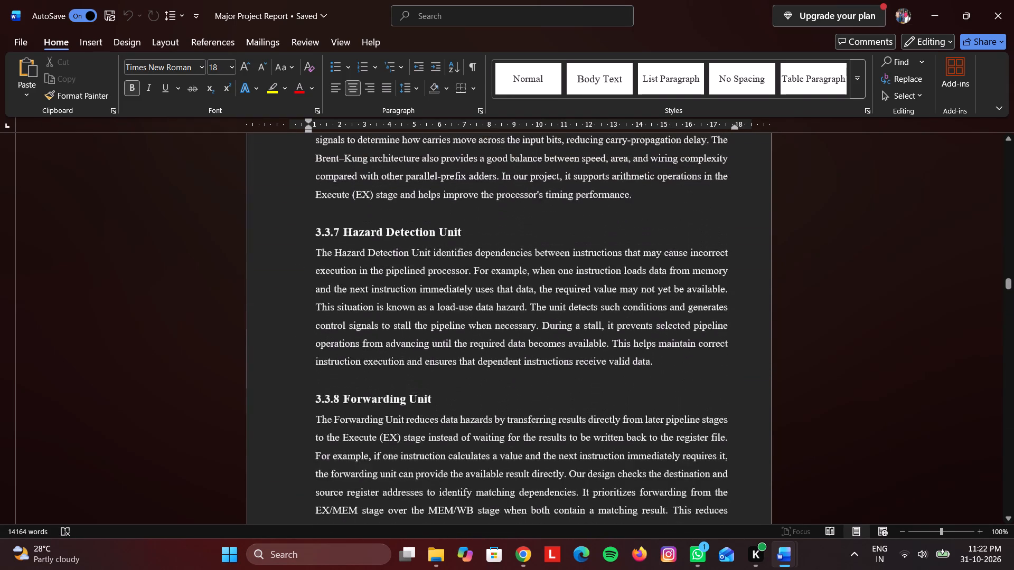
scroll(602, 280, up, 19)
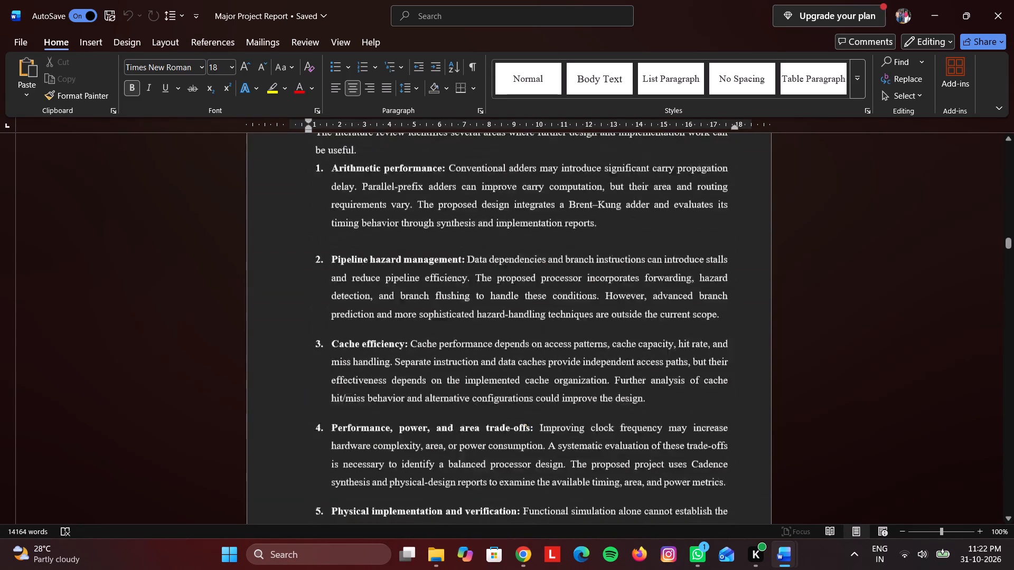
Compare the department wording in the footers around the end of Chapter 2 and the start of Chapter 3.
double_click(602, 280)
scroll(602, 280, down, 5)
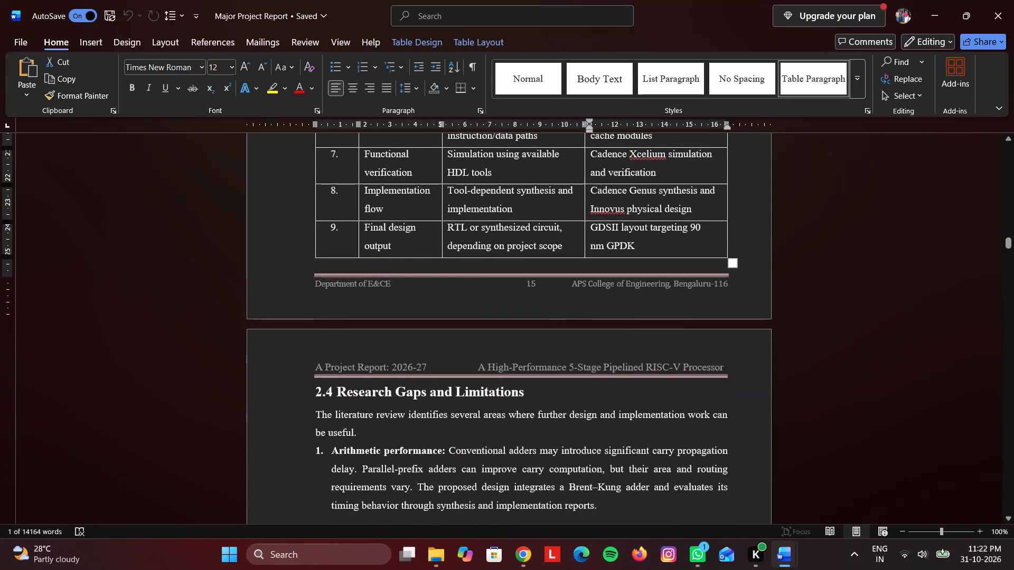
scroll(602, 280, down, 8)
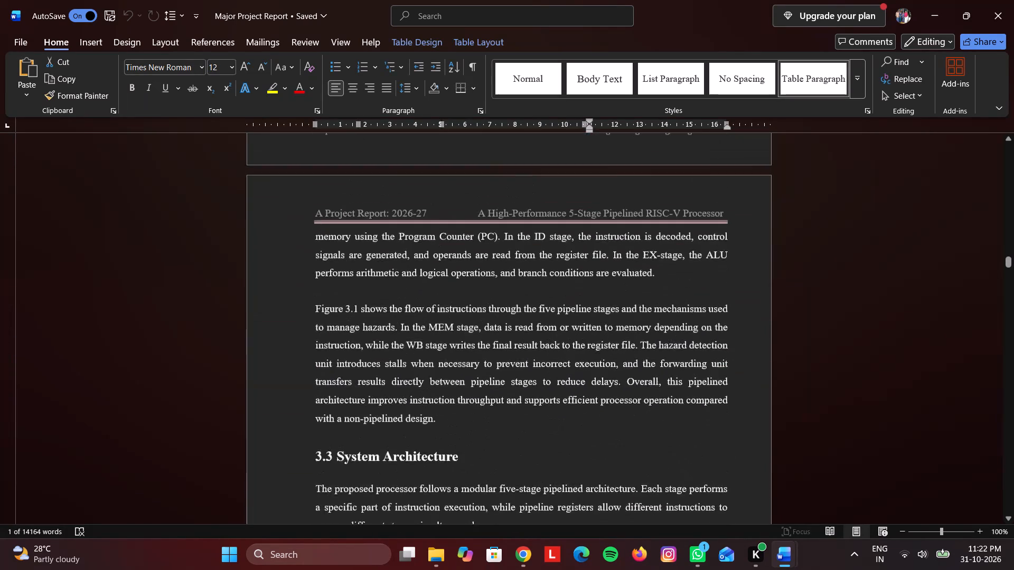
scroll(602, 280, up, 1)
scroll(602, 280, down, 6)
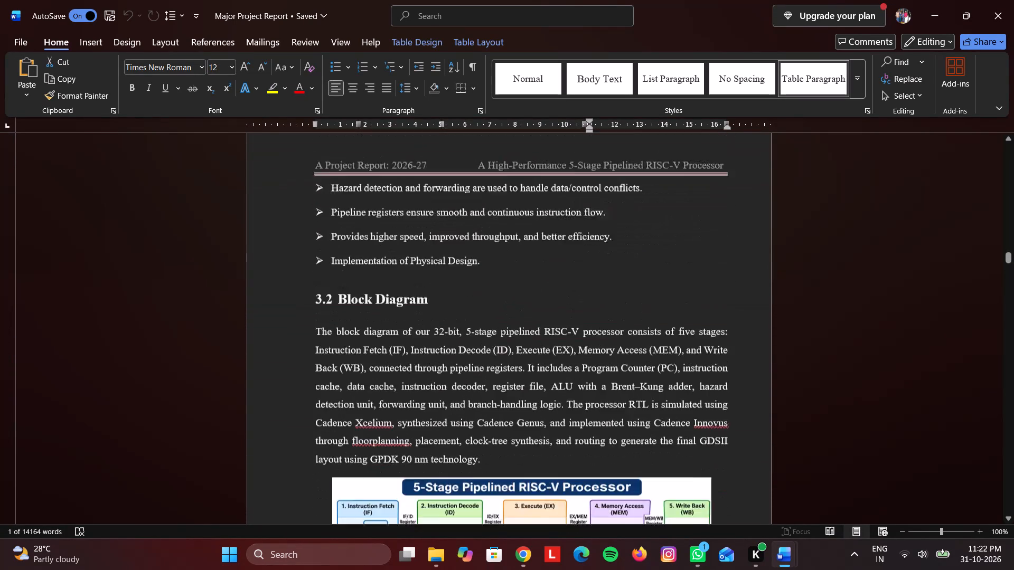
scroll(602, 280, down, 1)
scroll(602, 280, up, 5)
scroll(602, 280, down, 1)
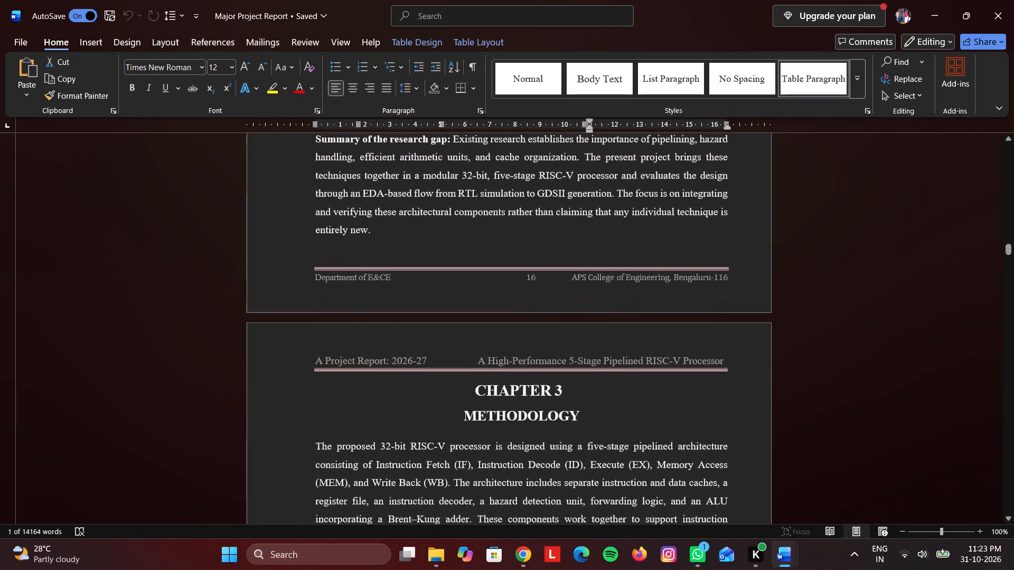
scroll(602, 280, down, 2)
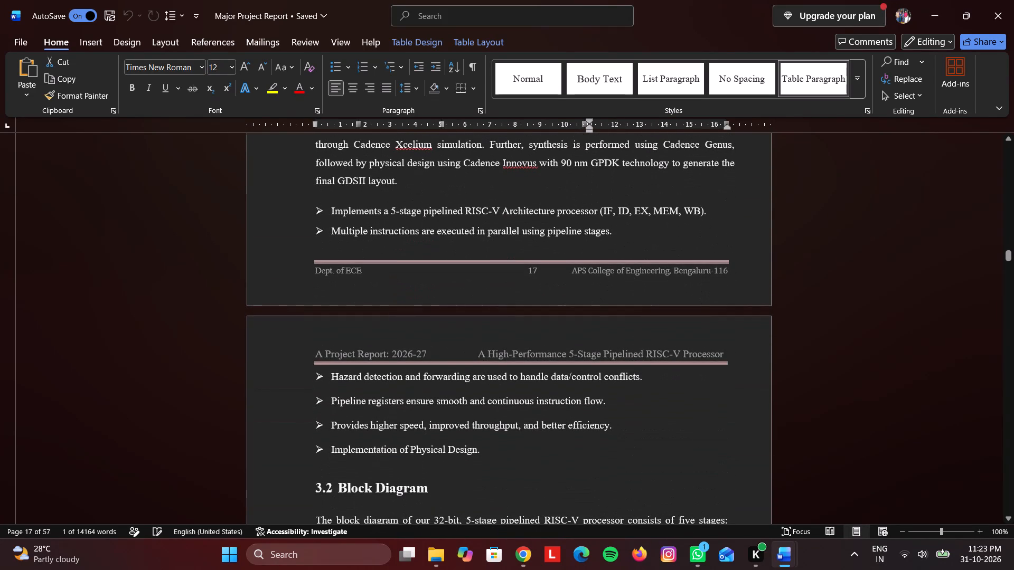
Change "Dept." to "Department" in the page 17 footer and enlarge its text box to fit the full text.
double_click(349, 271)
click(351, 273)
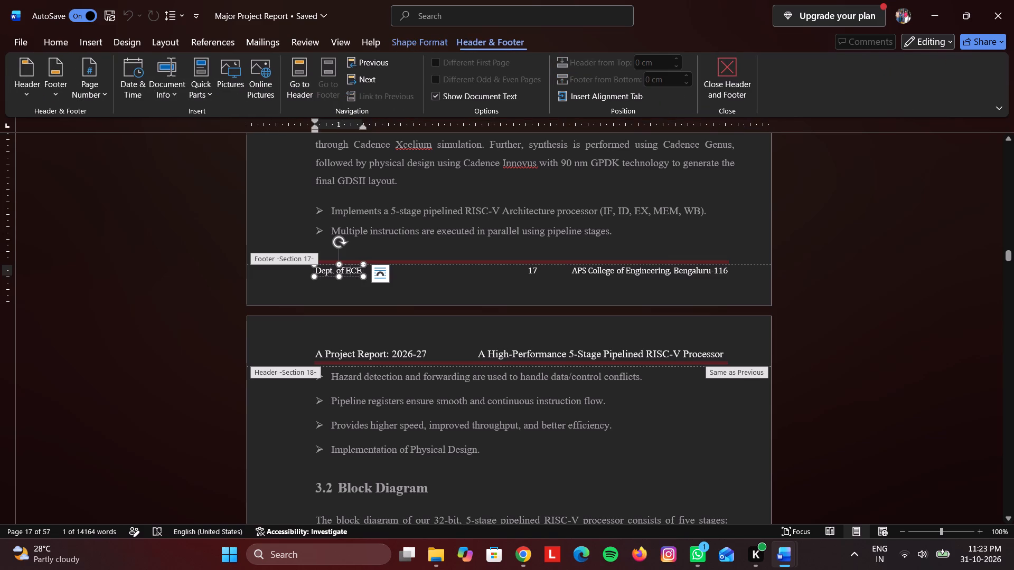
click(334, 271)
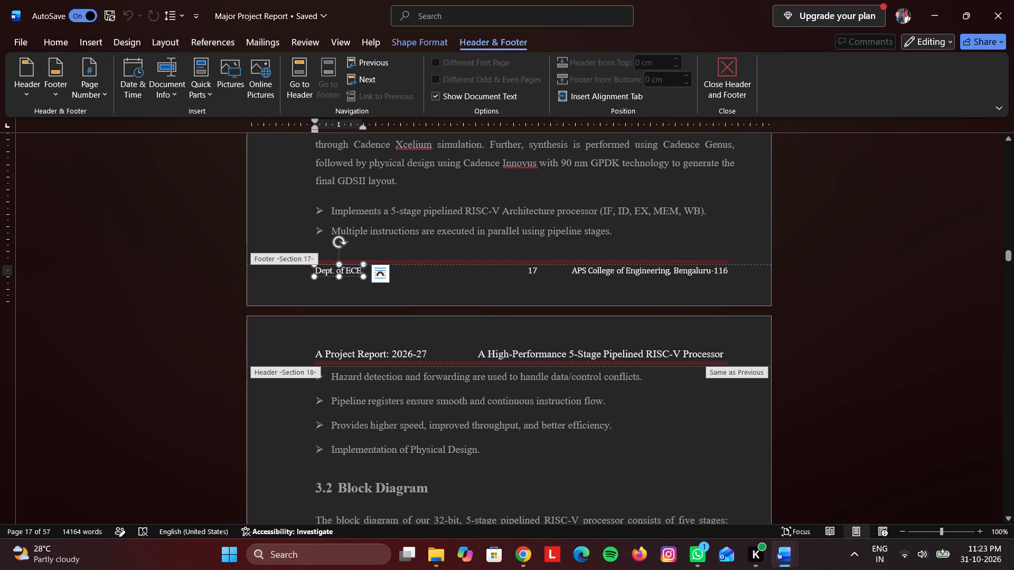
key(BackSpace)
key(Left)
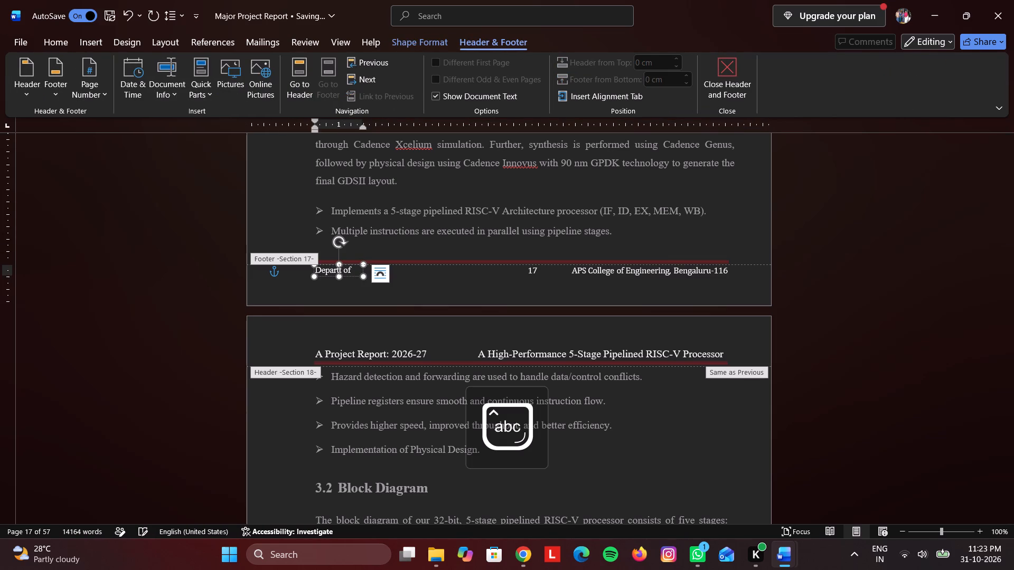
key(BackSpace)
key(Right)
text(meny)
key(BackSpace)
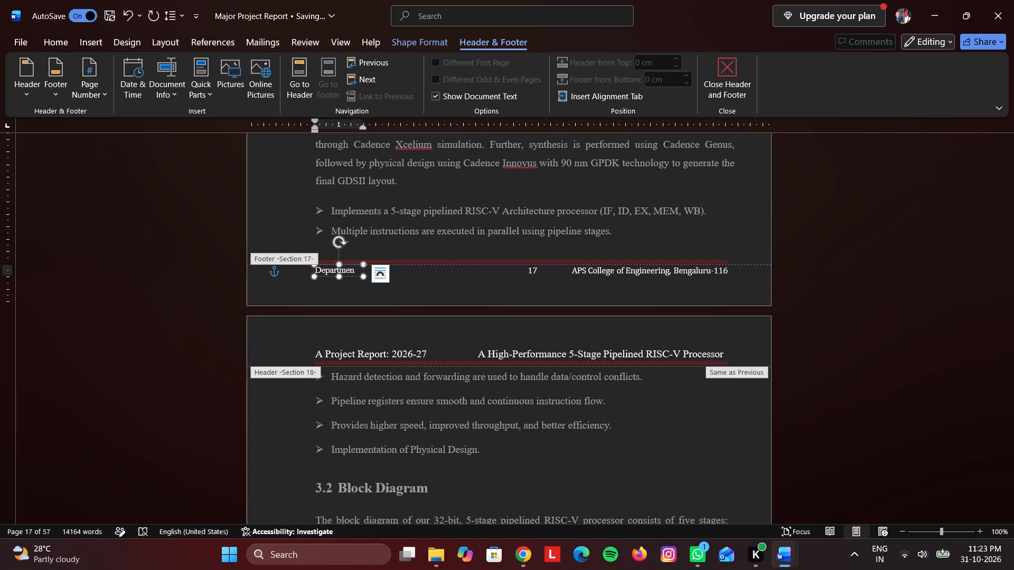
text(t)
key(space)
key(BackSpace)
drag(361, 275, 369, 278)
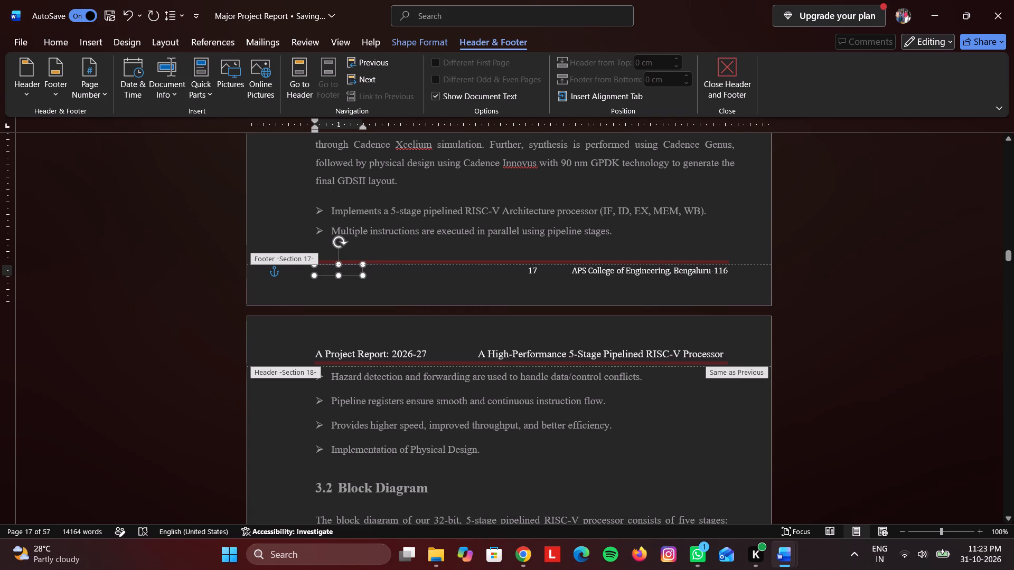
drag(369, 278, 400, 285)
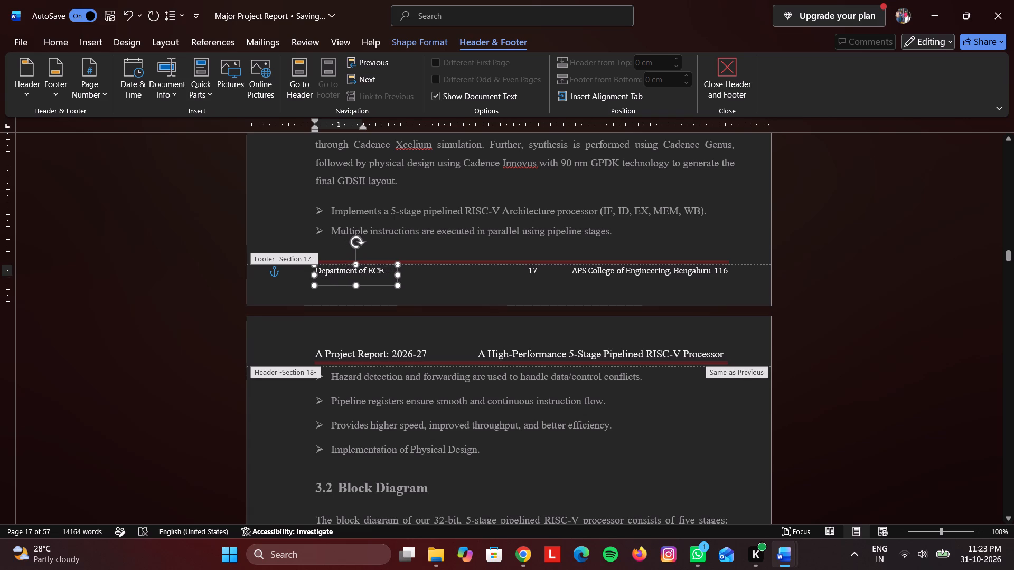
drag(400, 285, 401, 284)
Change ECE to E&CE in the page 17 footer, shrink the text box around the text, and leave footer editing.
click(374, 269)
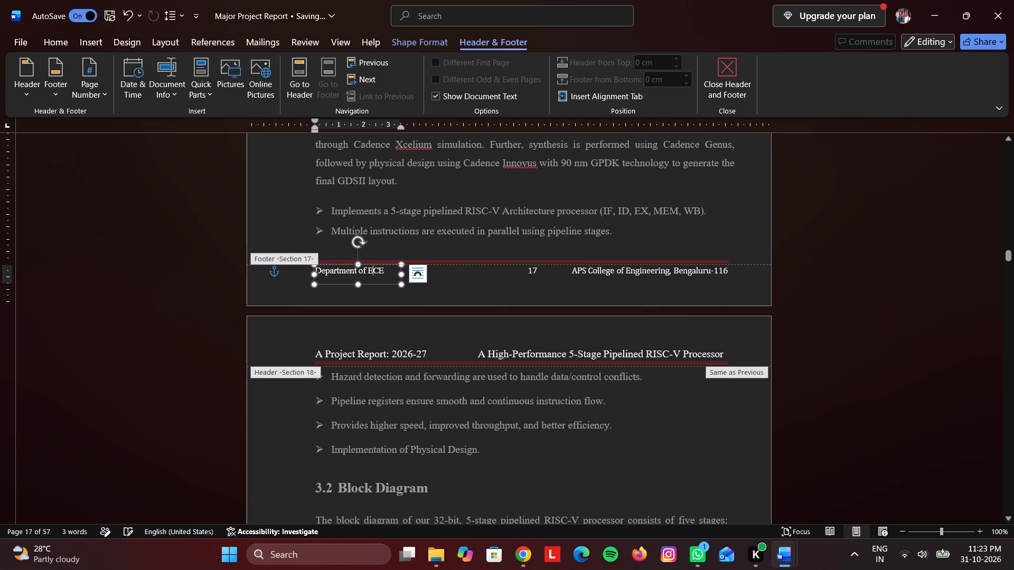
key(shift+ampersand)
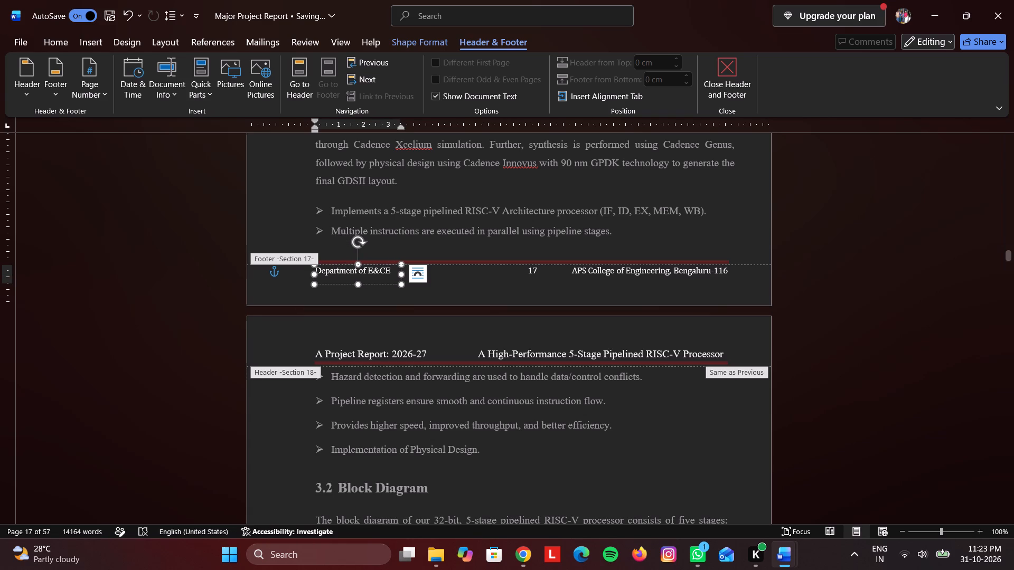
drag(400, 273, 394, 273)
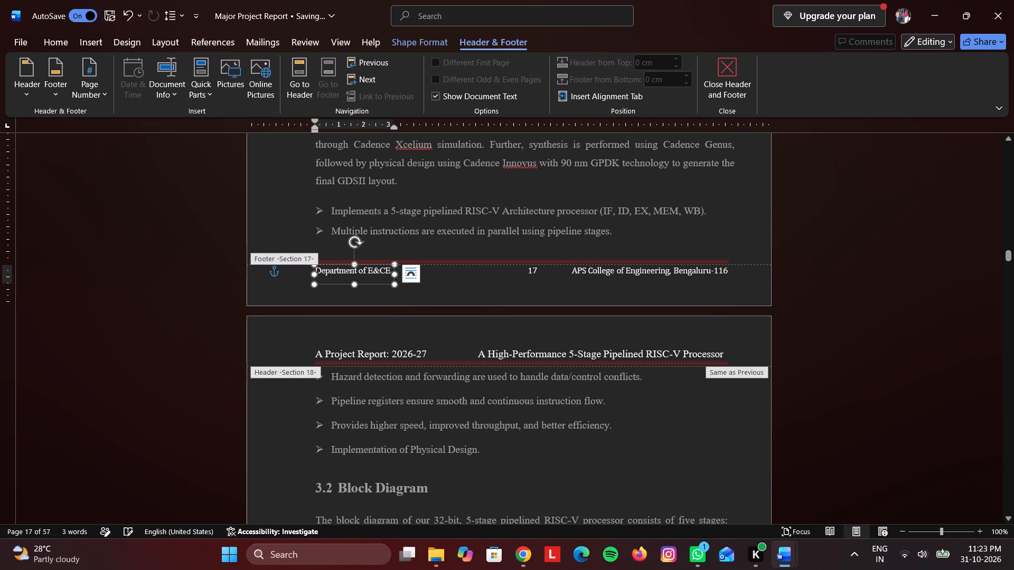
click(354, 283)
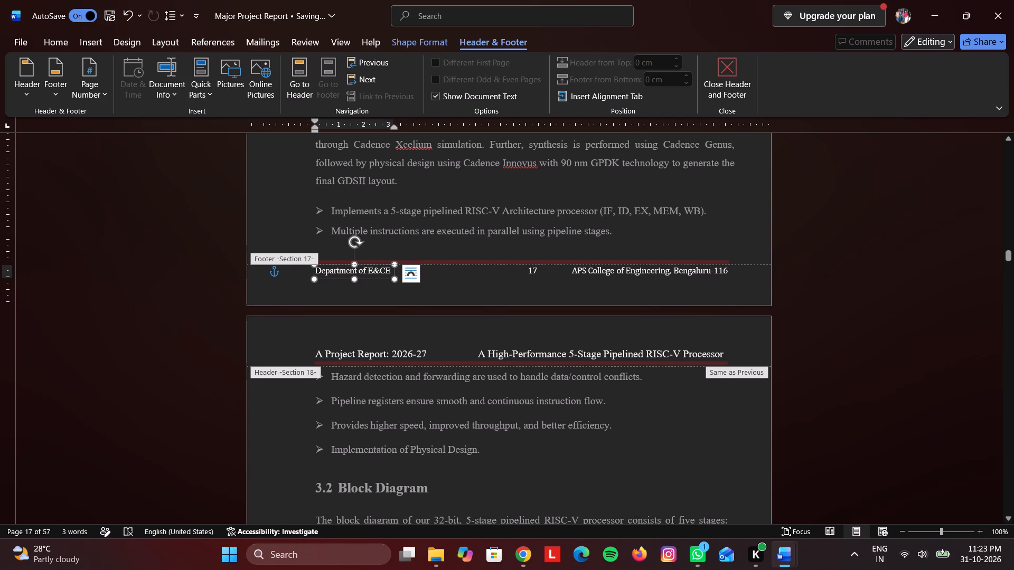
click(459, 244)
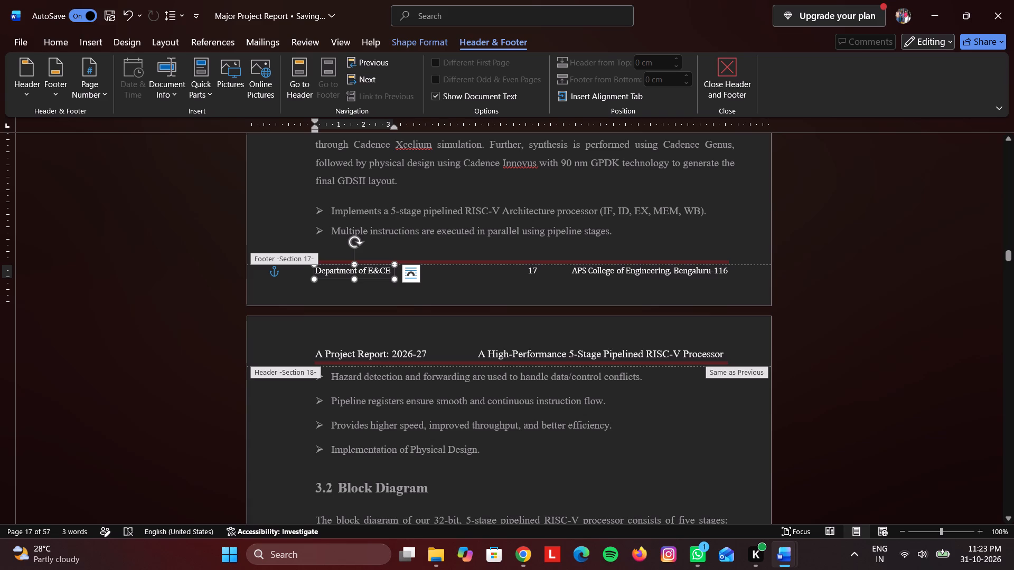
double_click(452, 248)
Check the footers across the Major Project Report from page 17 to the references, and on page 1.
scroll(462, 323, down, 3)
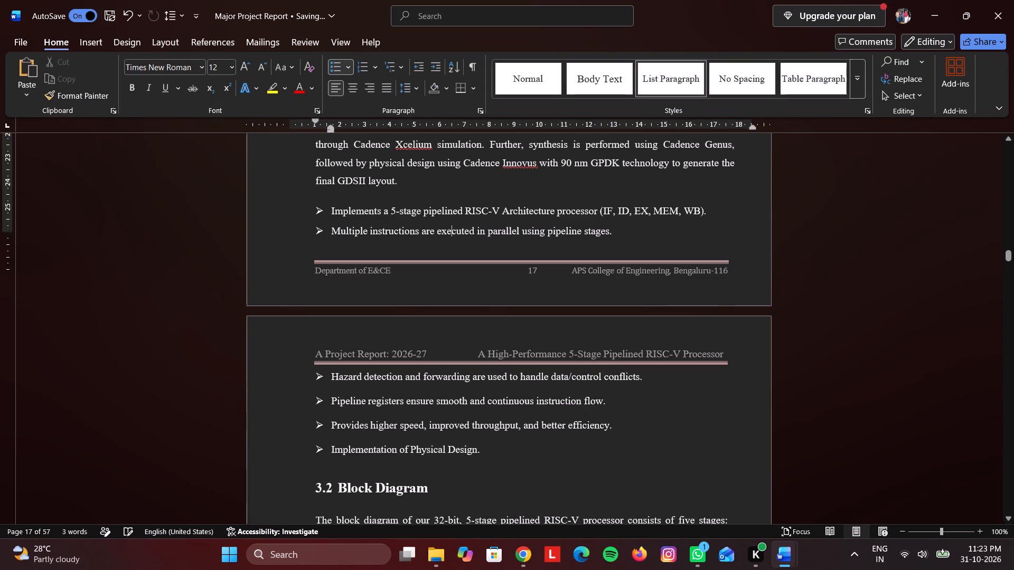
scroll(462, 323, down, 16)
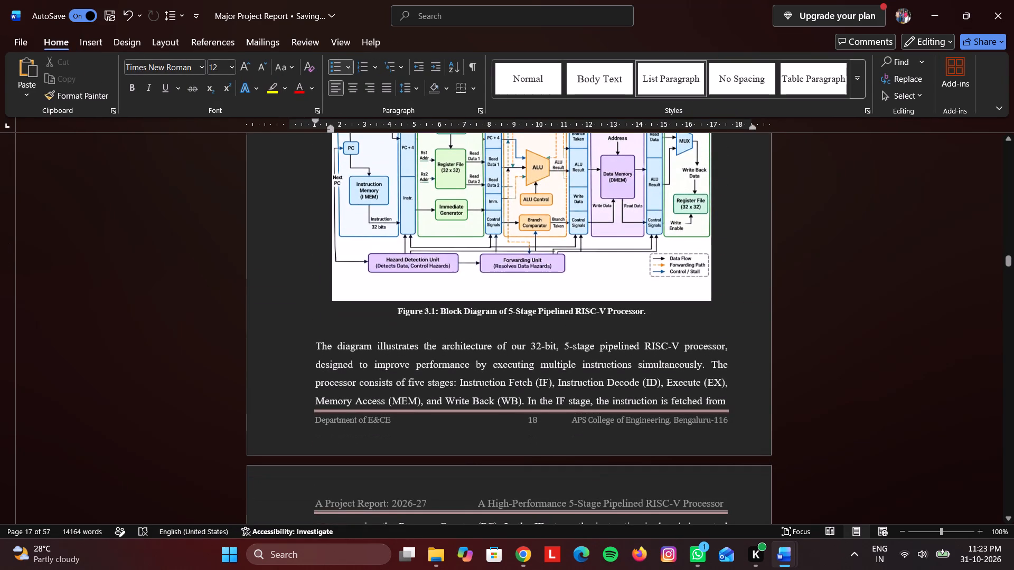
scroll(462, 324, down, 18)
scroll(462, 324, down, 7)
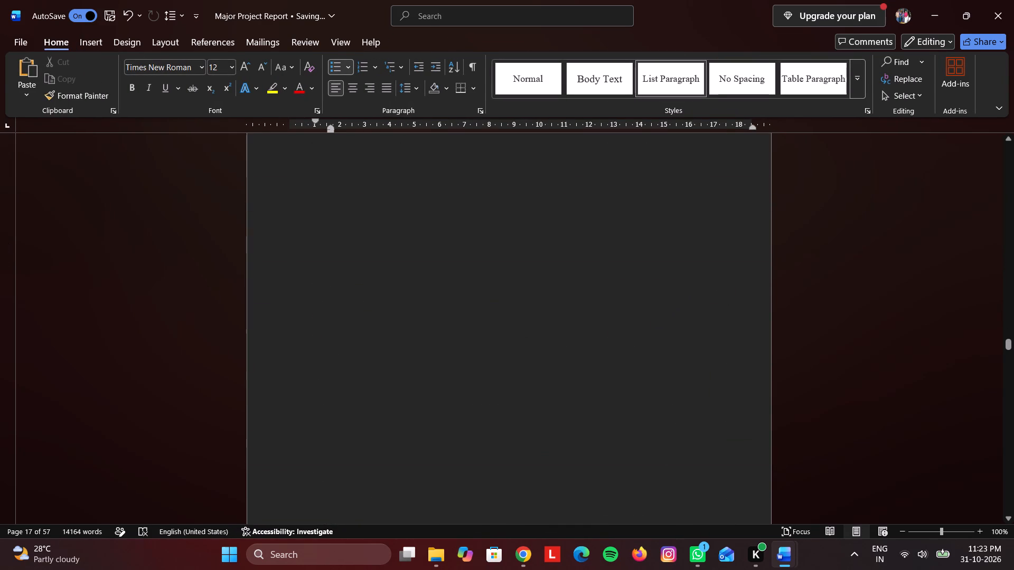
scroll(462, 324, down, 1)
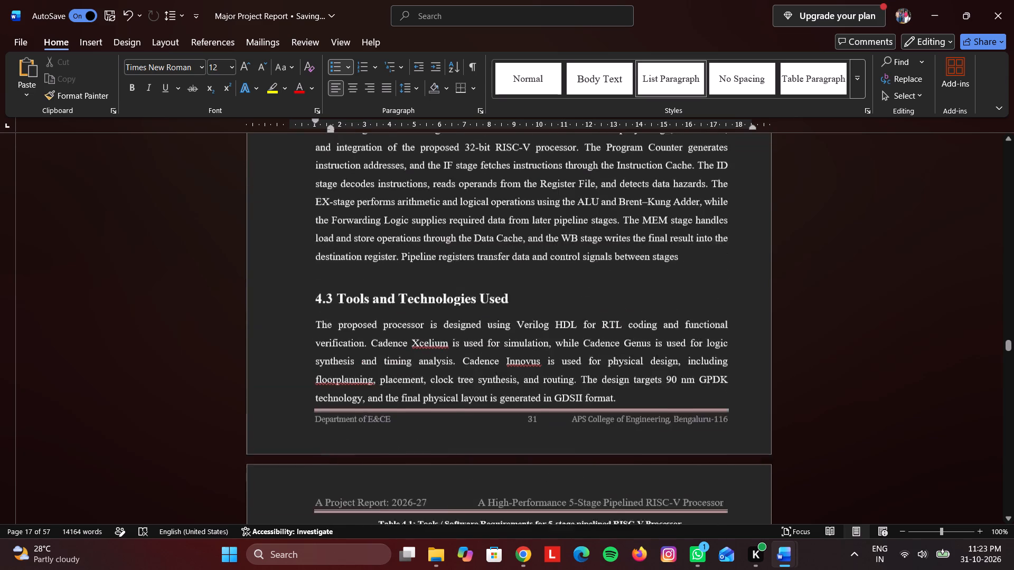
scroll(462, 324, down, 13)
scroll(462, 324, down, 19)
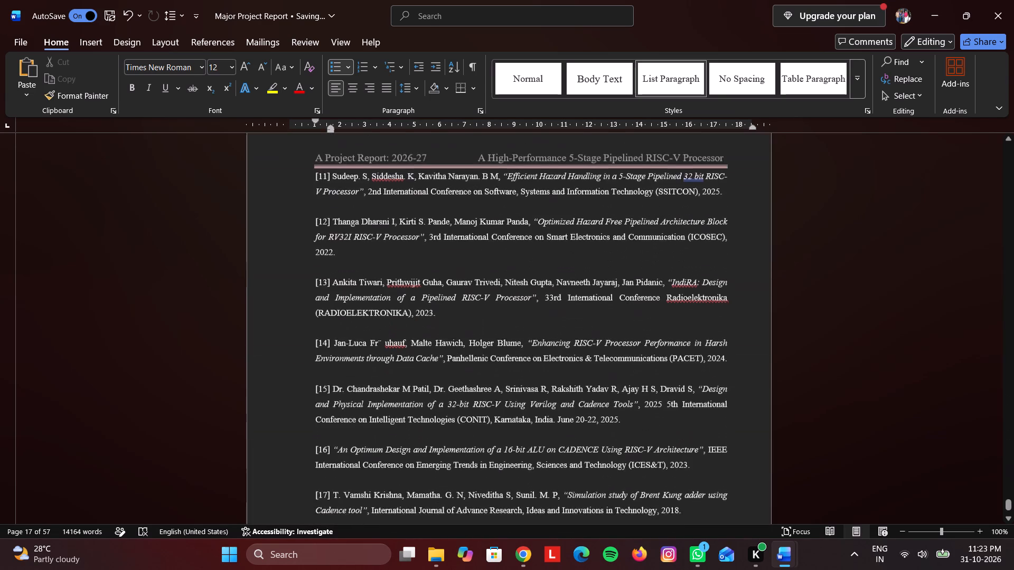
scroll(462, 324, down, 12)
scroll(462, 324, up, 4)
scroll(462, 324, up, 20)
scroll(462, 324, up, 20)
scroll(462, 324, up, 6)
scroll(462, 324, down, 2)
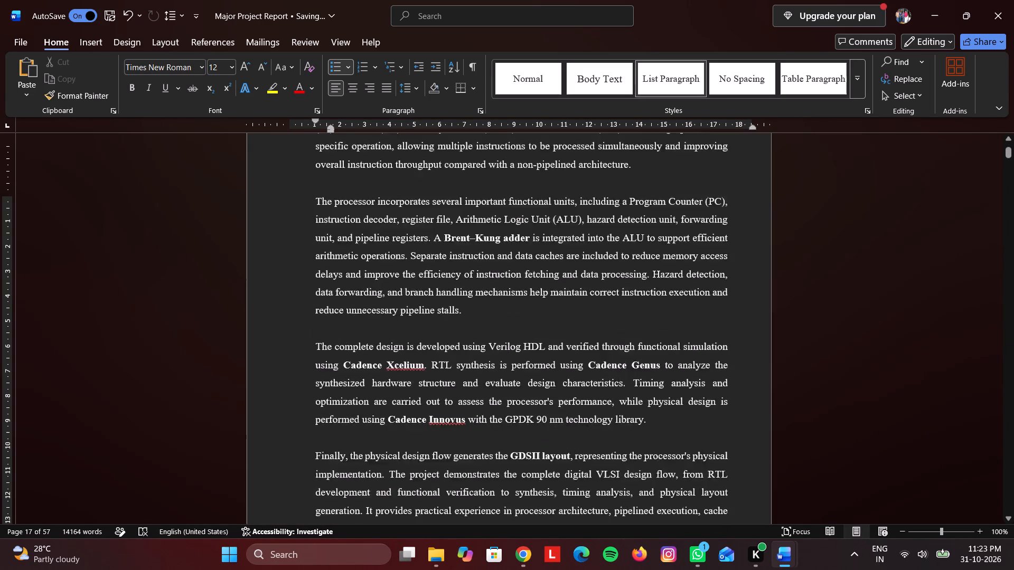
scroll(462, 324, down, 2)
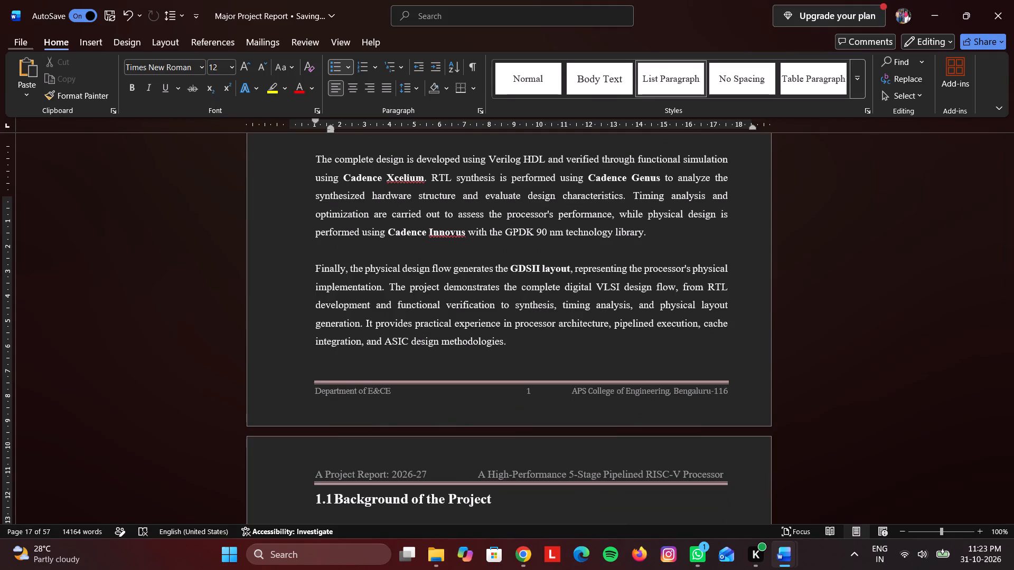
Save a copy of the report as a Word document named Major Project Report in the Major Project folder, replacing the existing file.
click(20, 45)
click(57, 216)
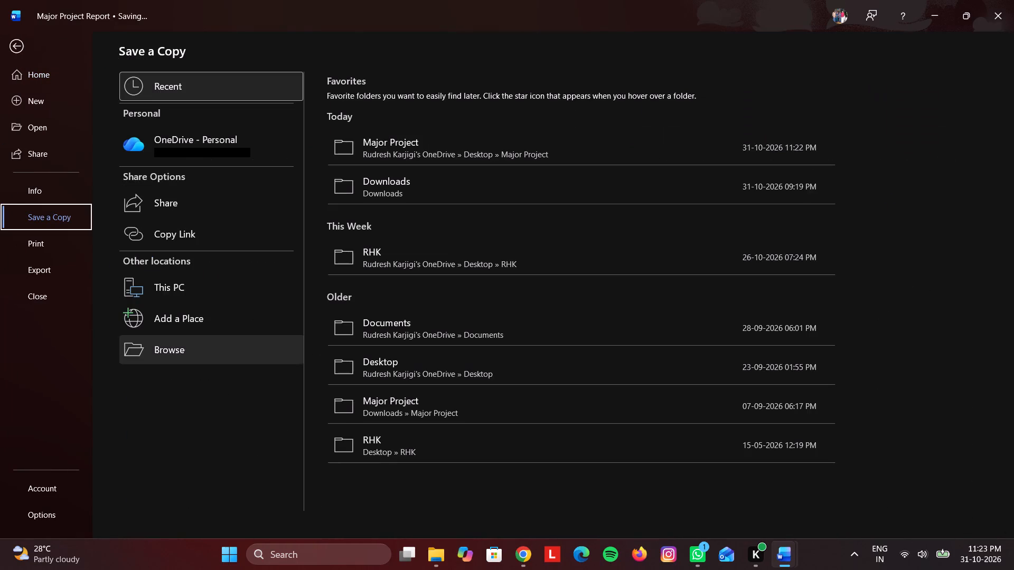
click(168, 362)
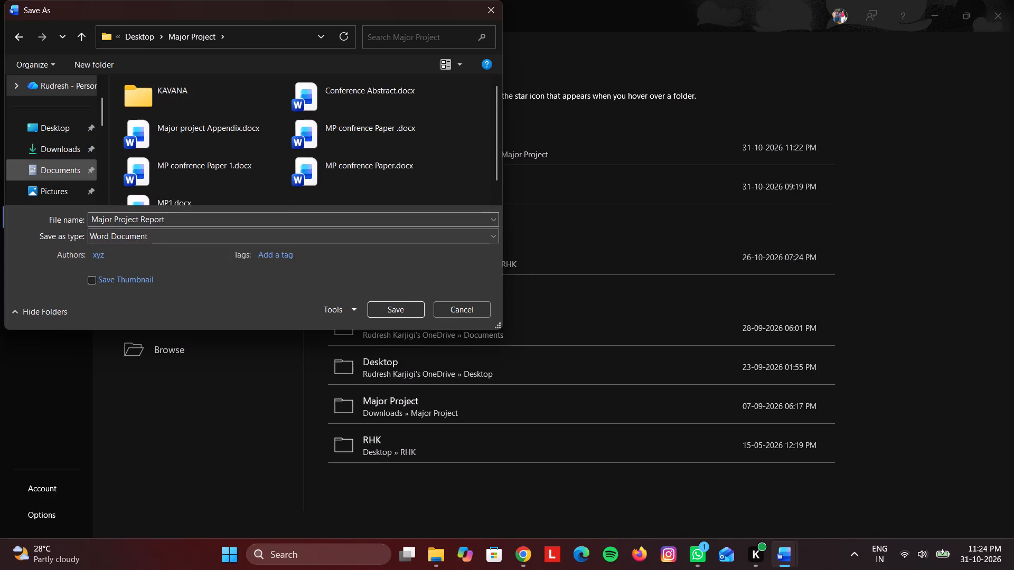
scroll(43, 162, down, 3)
scroll(50, 153, up, 2)
click(57, 184)
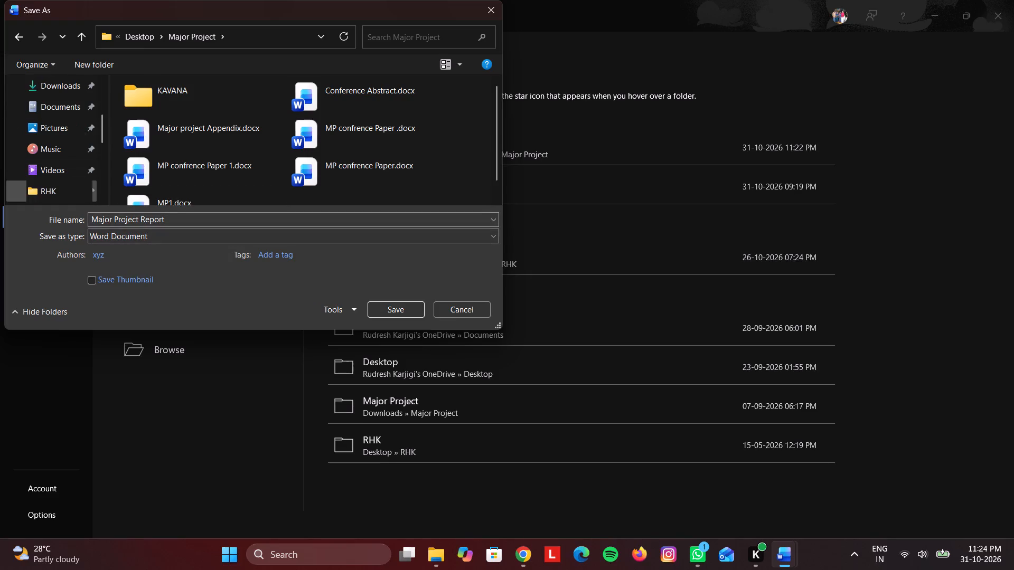
click(401, 308)
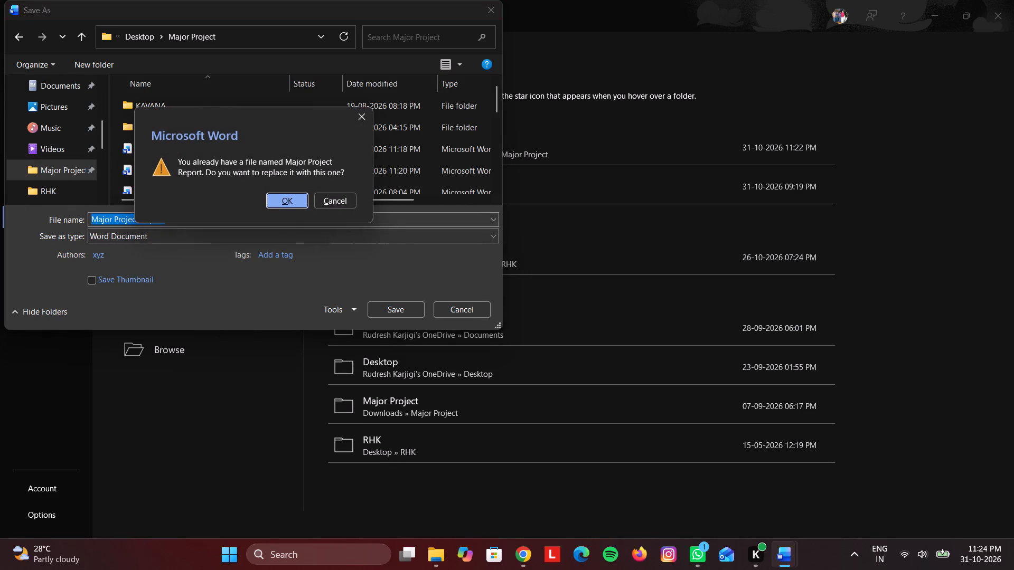
click(297, 201)
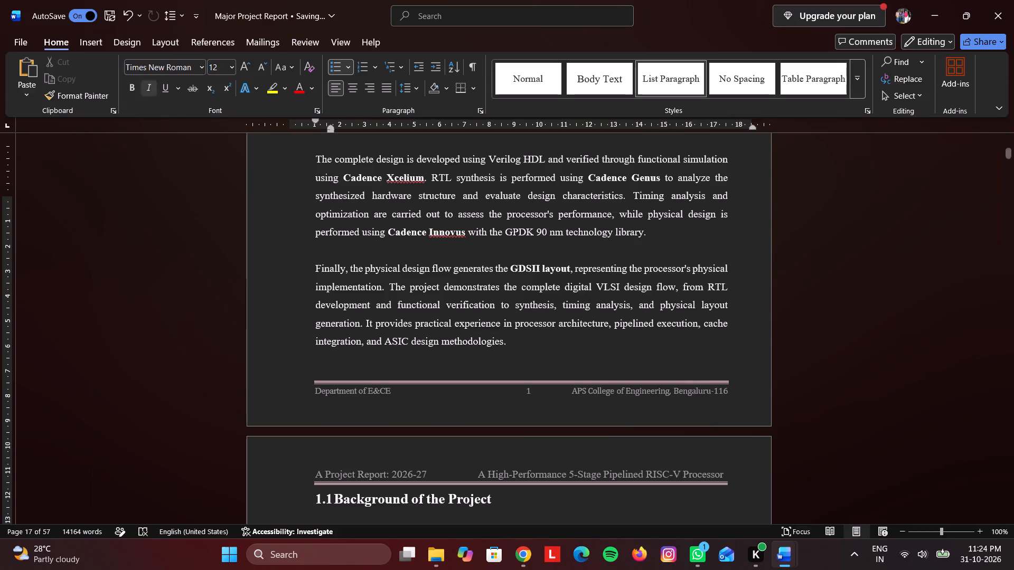
Save the report as a PDF named Major Project Report in the Major Project folder, replacing the existing PDF.
click(26, 45)
click(65, 221)
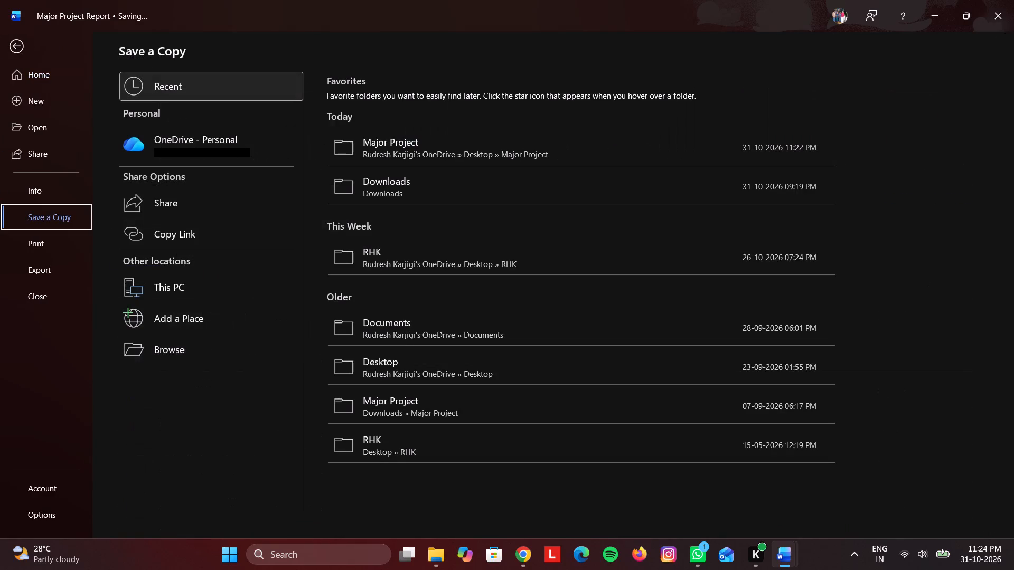
click(188, 351)
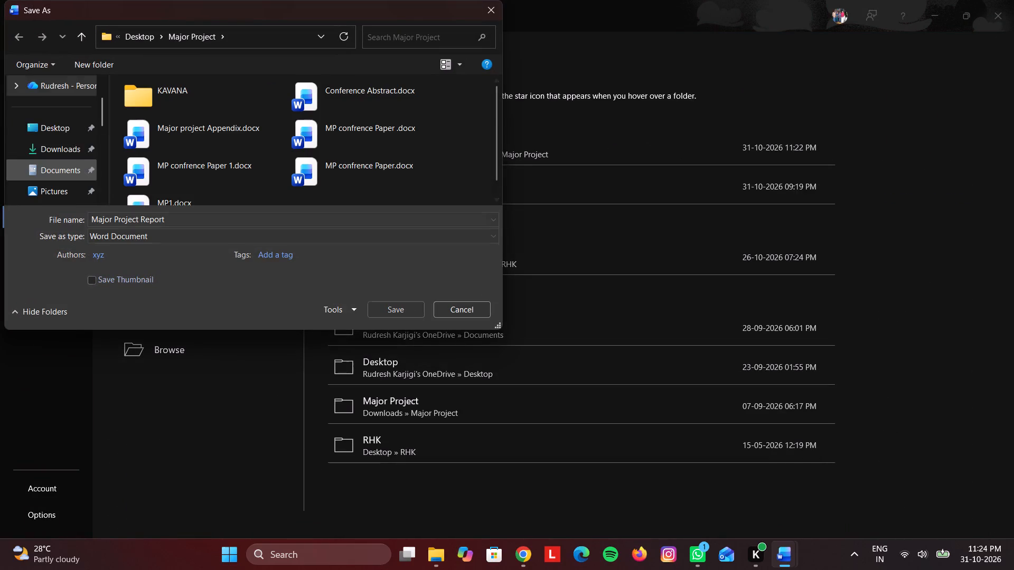
scroll(68, 178, down, 1)
click(68, 186)
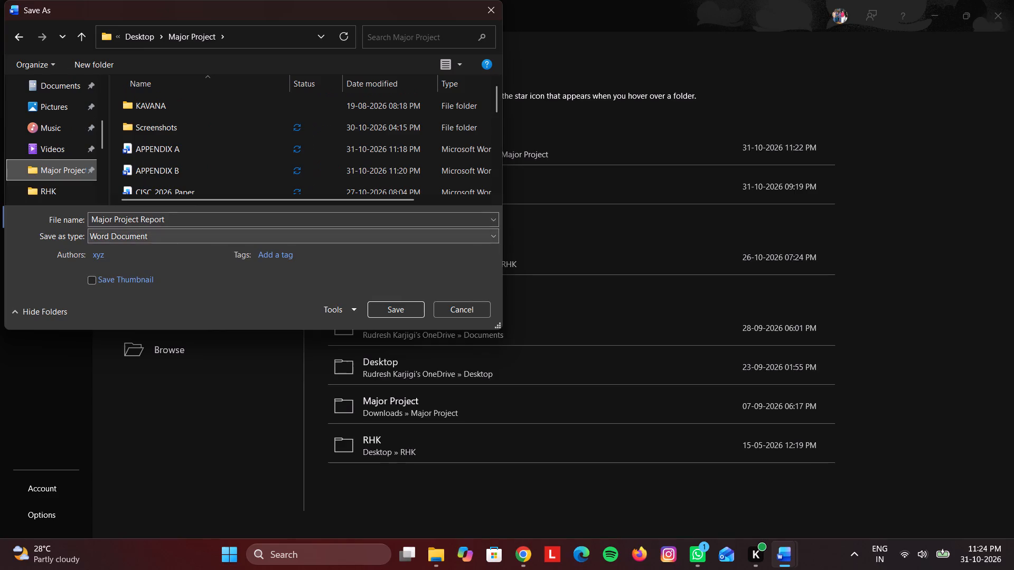
click(144, 235)
click(138, 308)
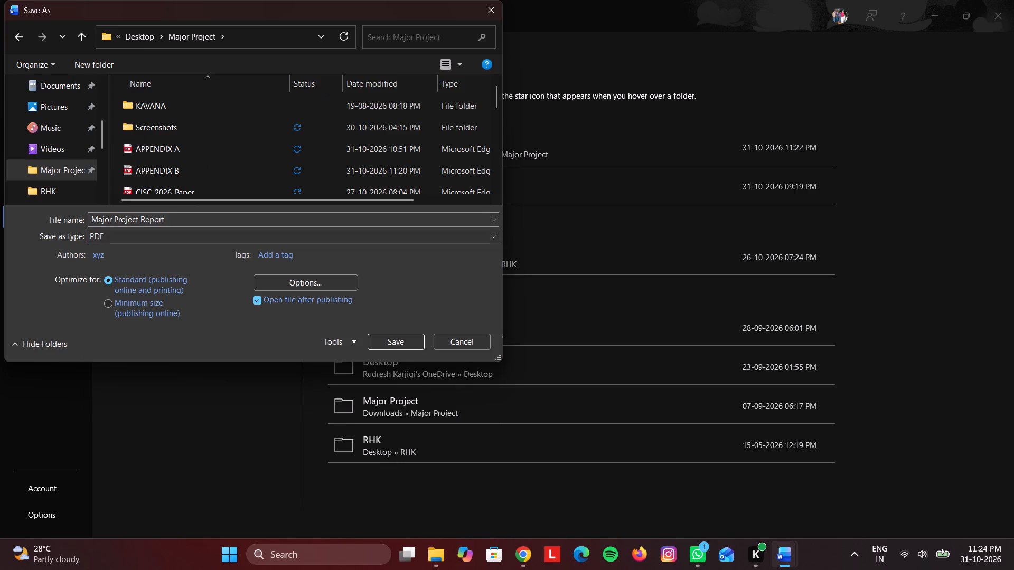
click(386, 340)
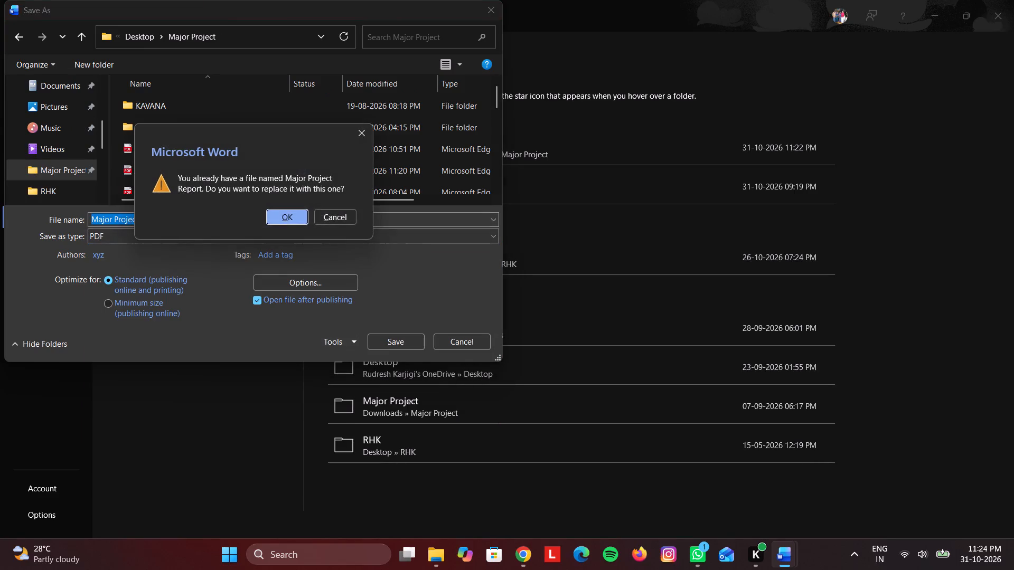
click(291, 221)
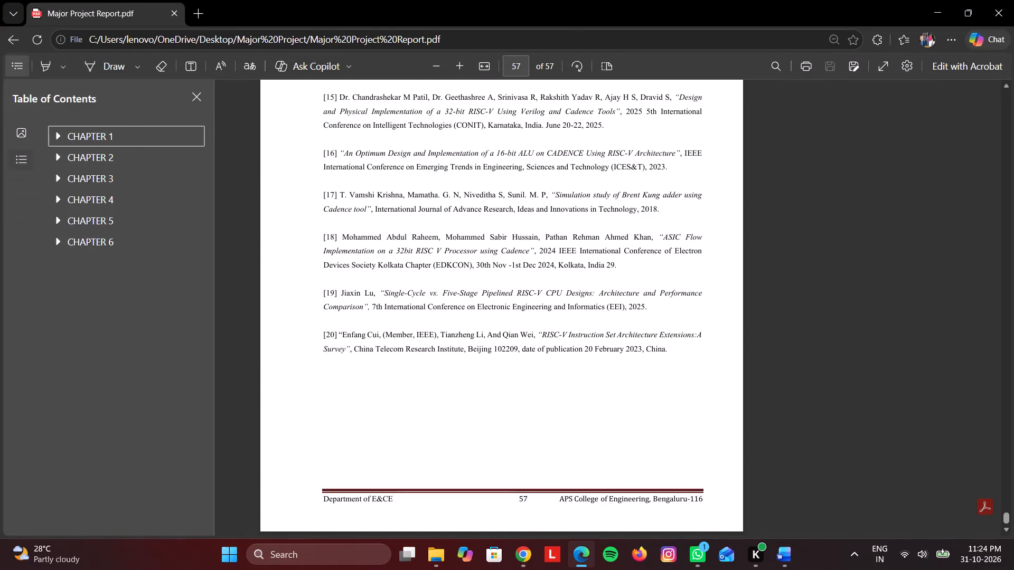
Check the footers in the exported PDF from the last page back to about page 48, and close the PDF.
scroll(634, 320, up, 17)
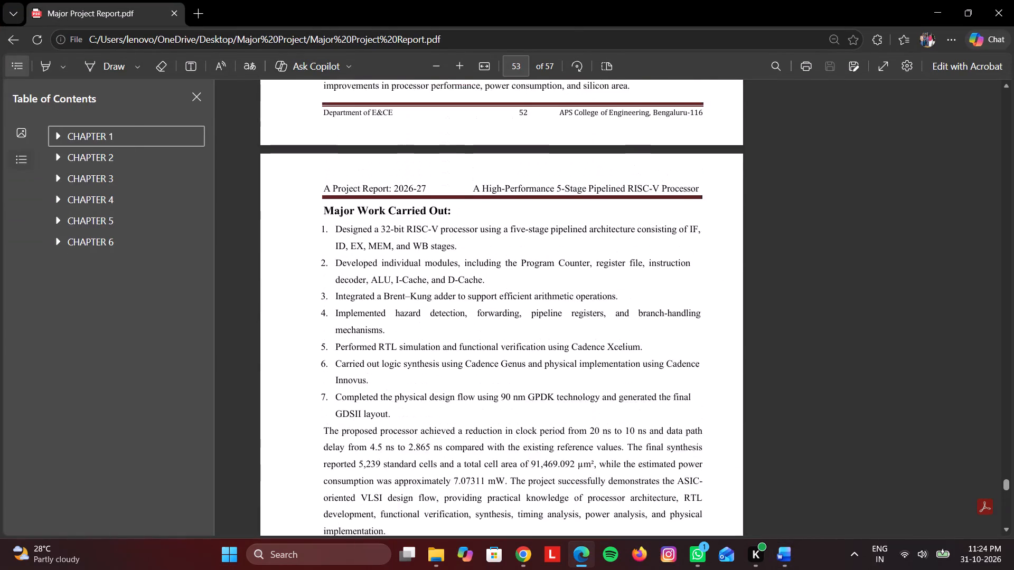
scroll(634, 320, up, 10)
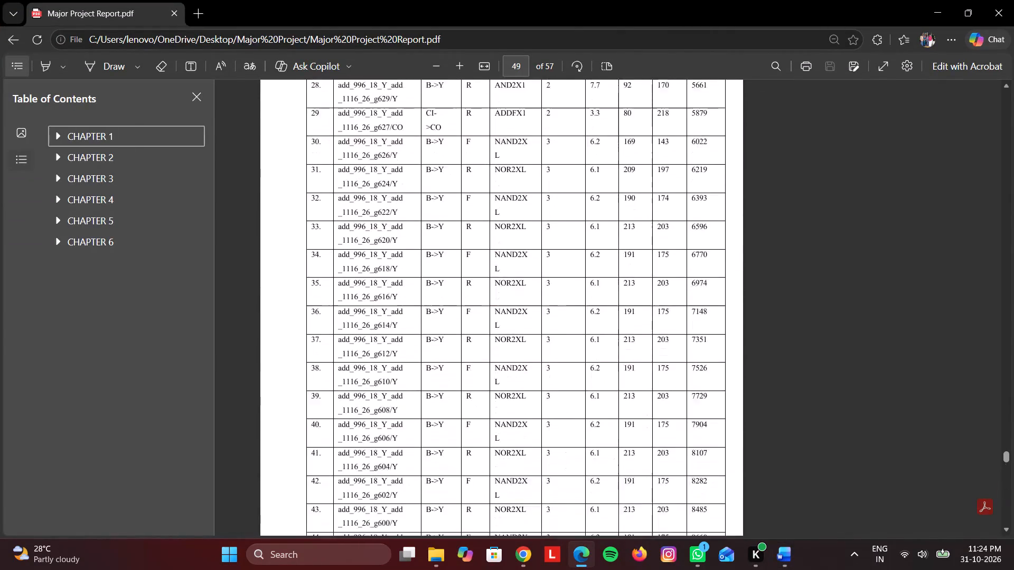
click(1001, 5)
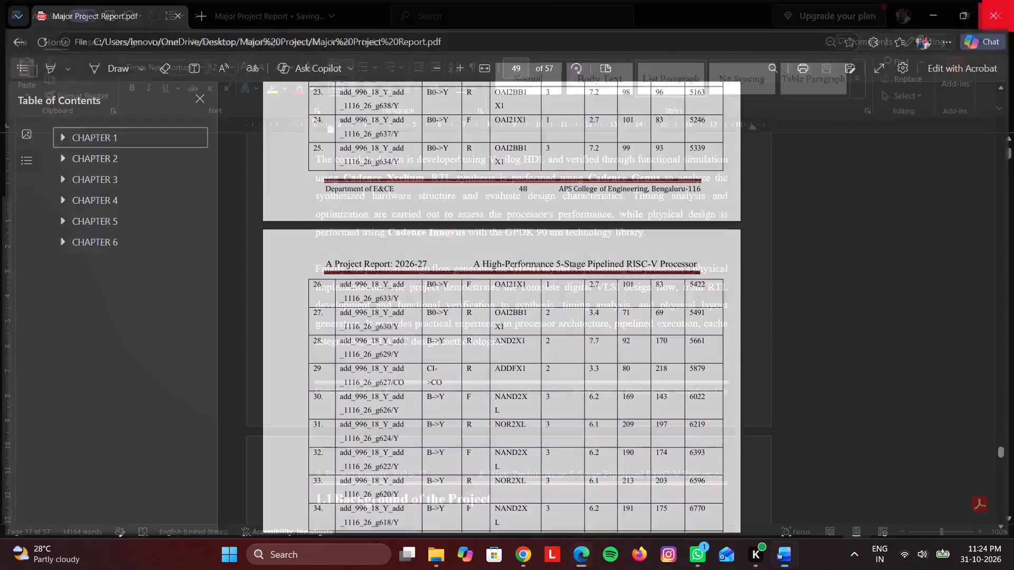
Close the Major Project Report document.
click(1013, 16)
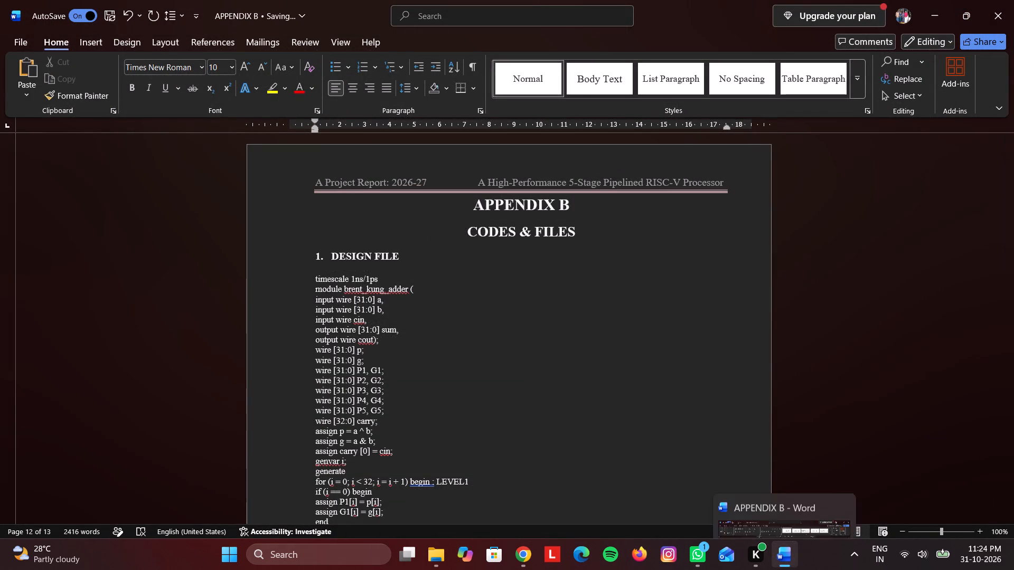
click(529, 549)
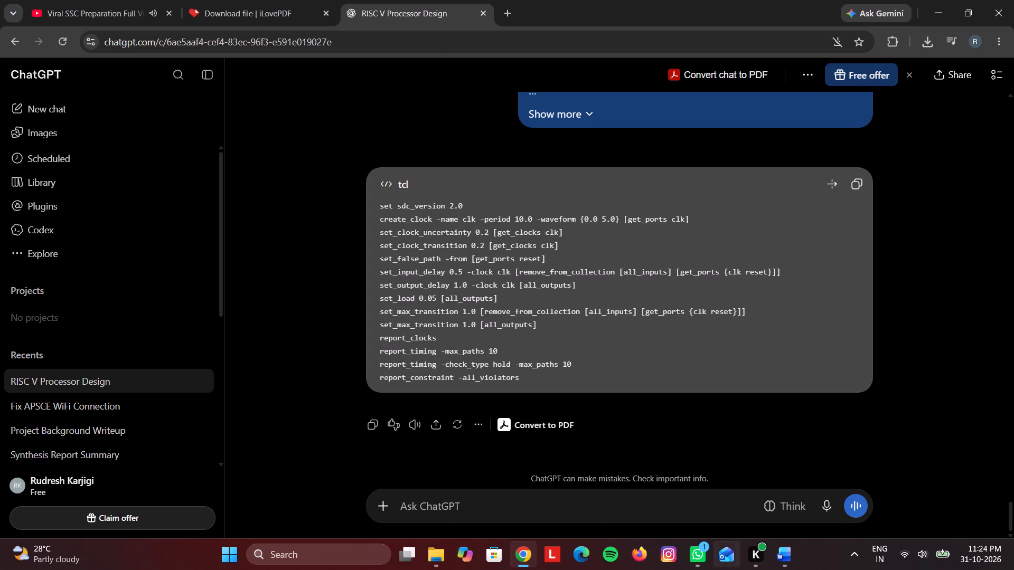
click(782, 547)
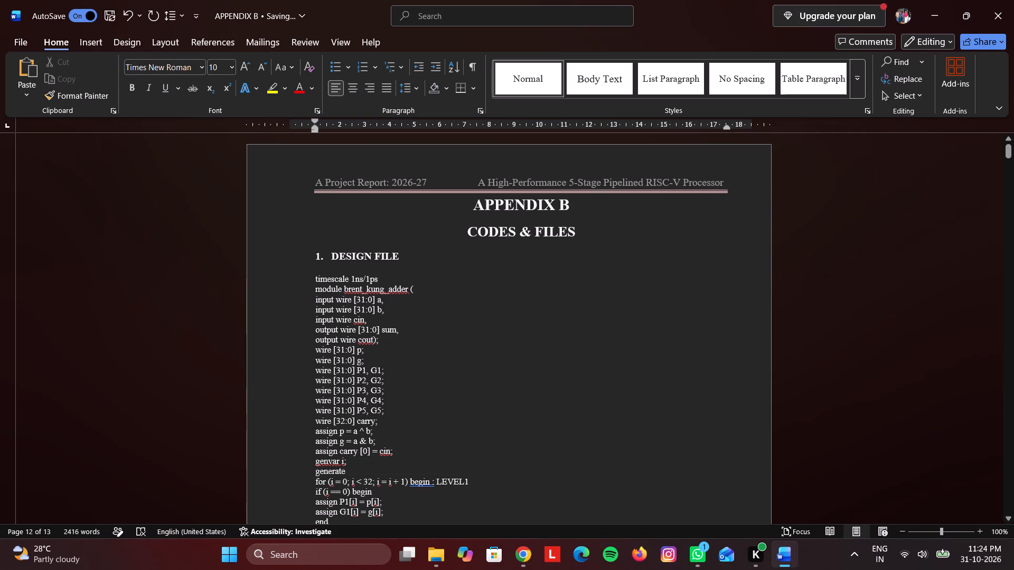
Copy the "APPENDIX B" heading at the start of the APPENDIX B document.
click(474, 204)
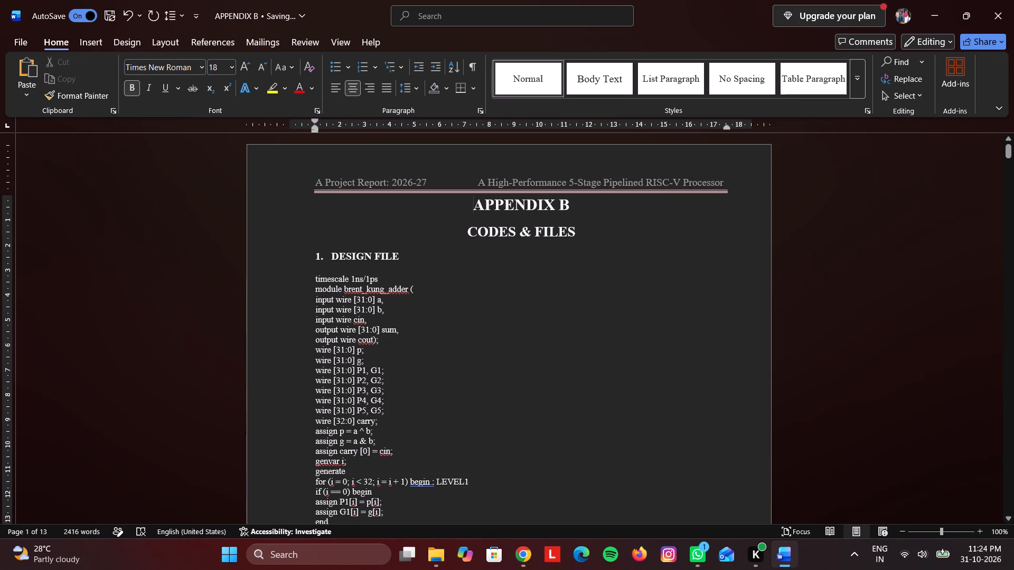
drag(476, 203, 608, 206)
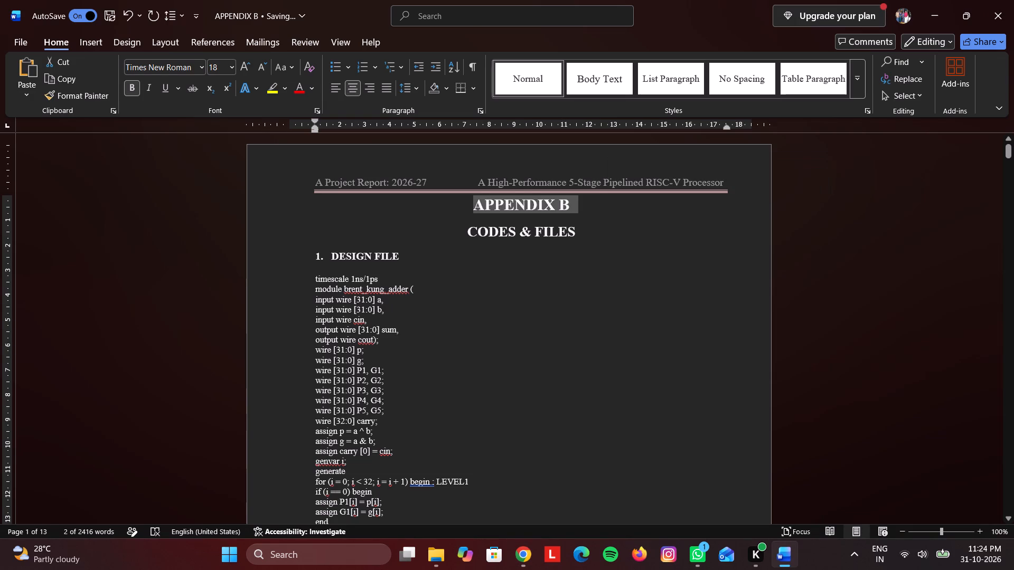
key(ctrl+c)
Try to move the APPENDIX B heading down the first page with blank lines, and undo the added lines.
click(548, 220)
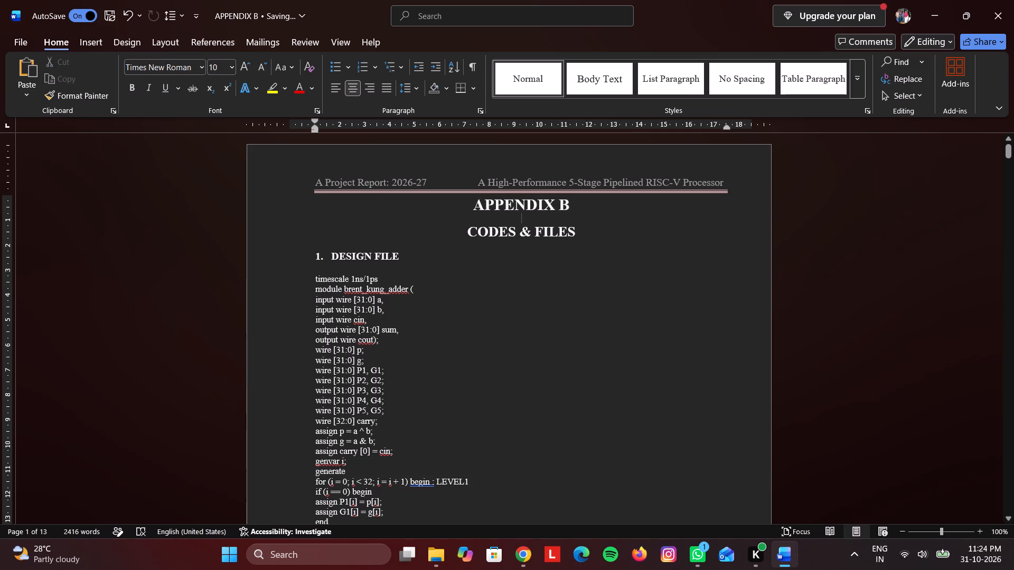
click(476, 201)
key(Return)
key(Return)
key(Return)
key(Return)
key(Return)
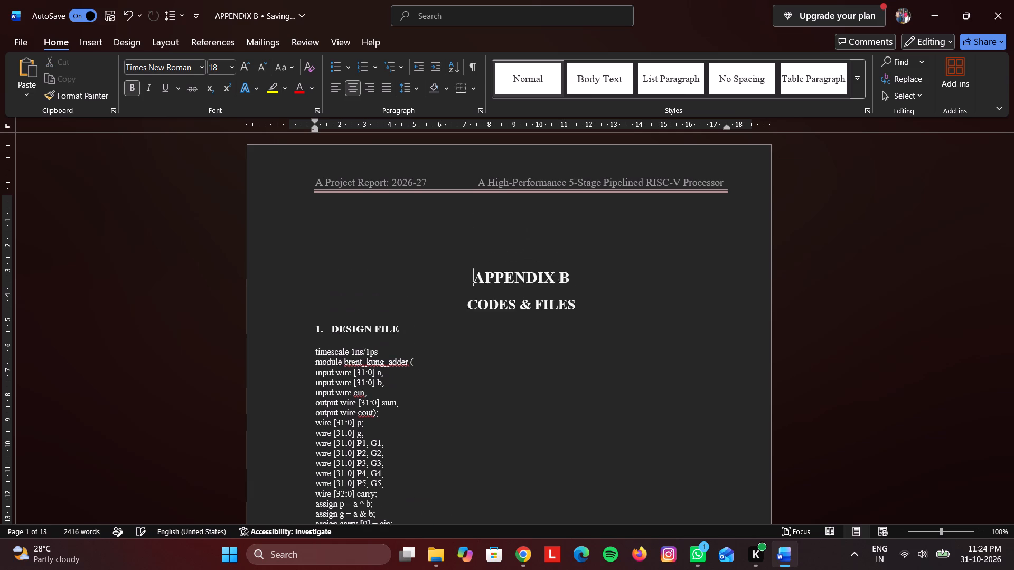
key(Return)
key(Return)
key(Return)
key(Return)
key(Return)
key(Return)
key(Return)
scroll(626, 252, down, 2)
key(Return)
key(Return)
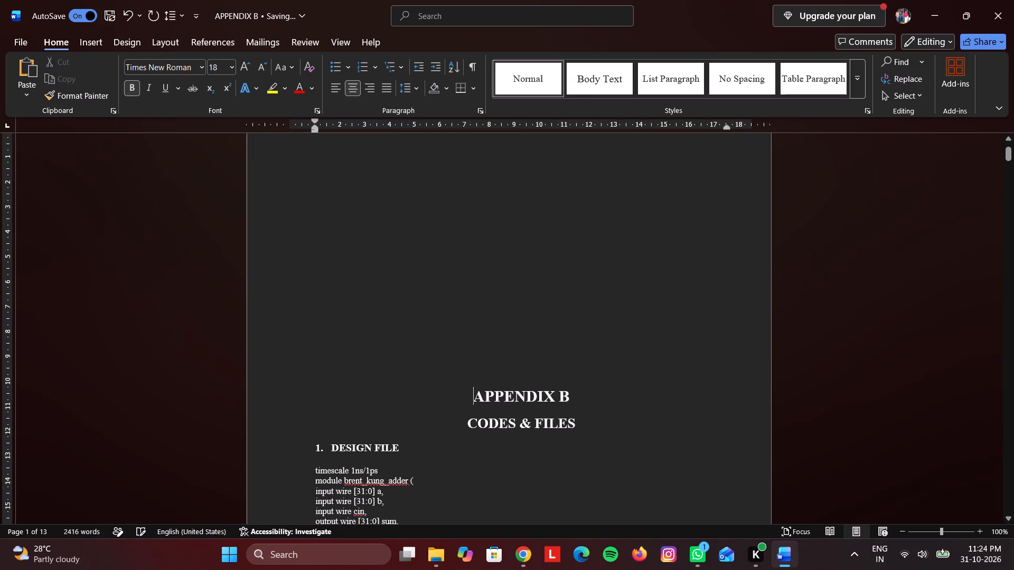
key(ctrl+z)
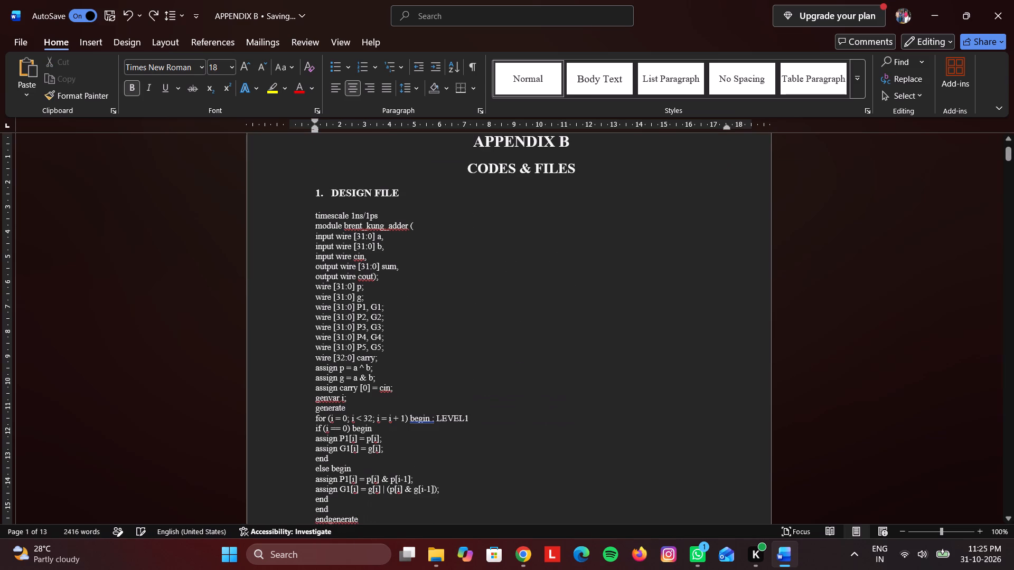
Paste the copied heading on a new line above APPENDIX B and change it to "APPENDIX A".
key(Return)
key(Up)
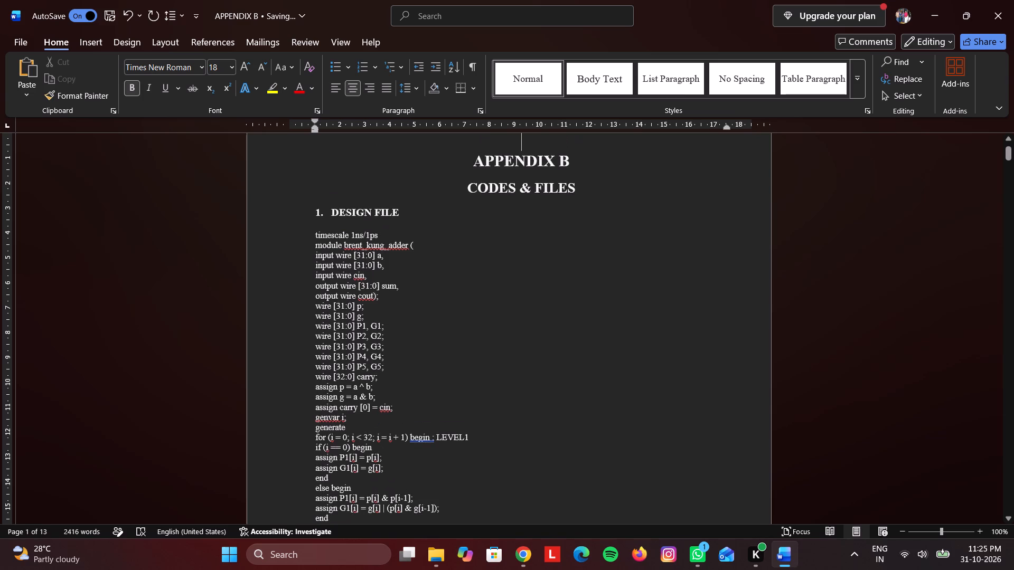
key(ctrl+v)
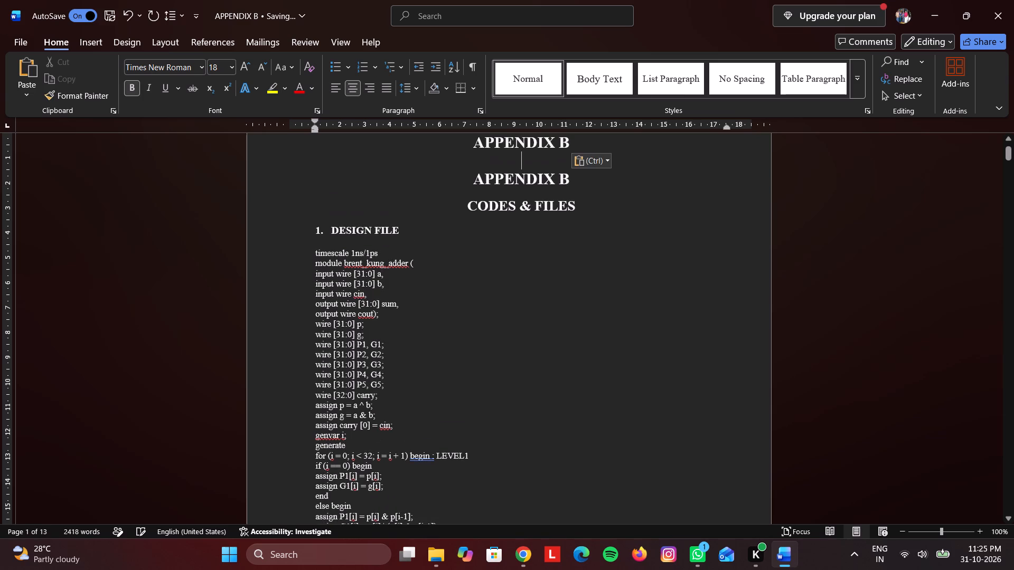
key(Up)
key(Right)
key(Right)
key(Right)
key(Right)
key(Right)
key(BackSpace)
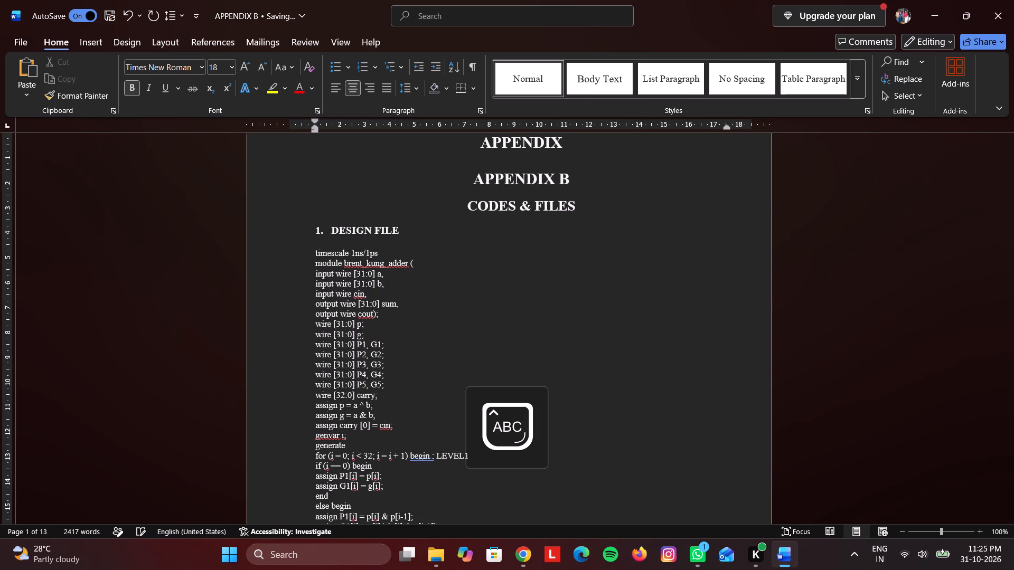
scroll(655, 293, up, 2)
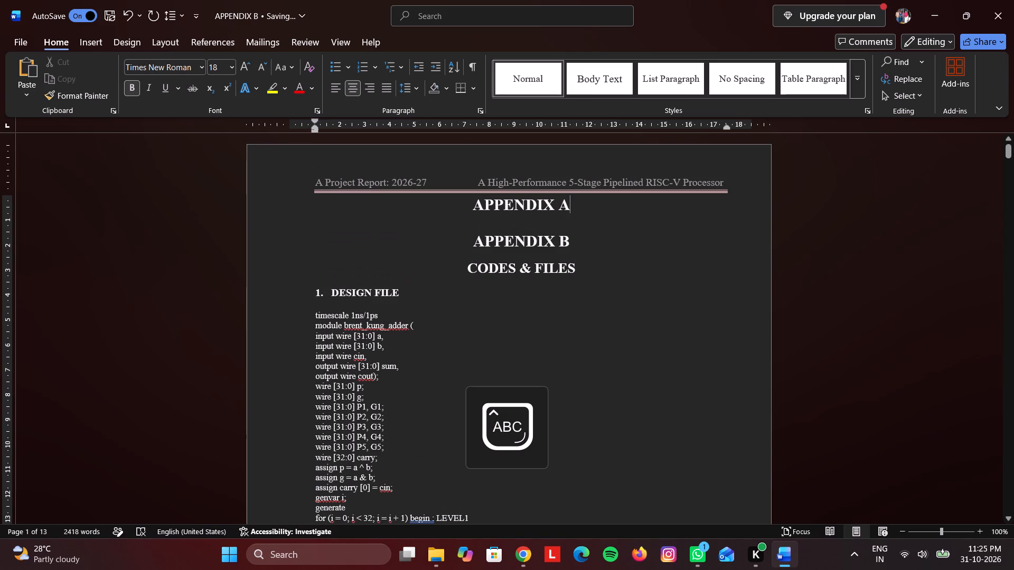
Add the title "TIME UTILIZATION TABLE" on a new line below the APPENDIX A heading.
key(Return)
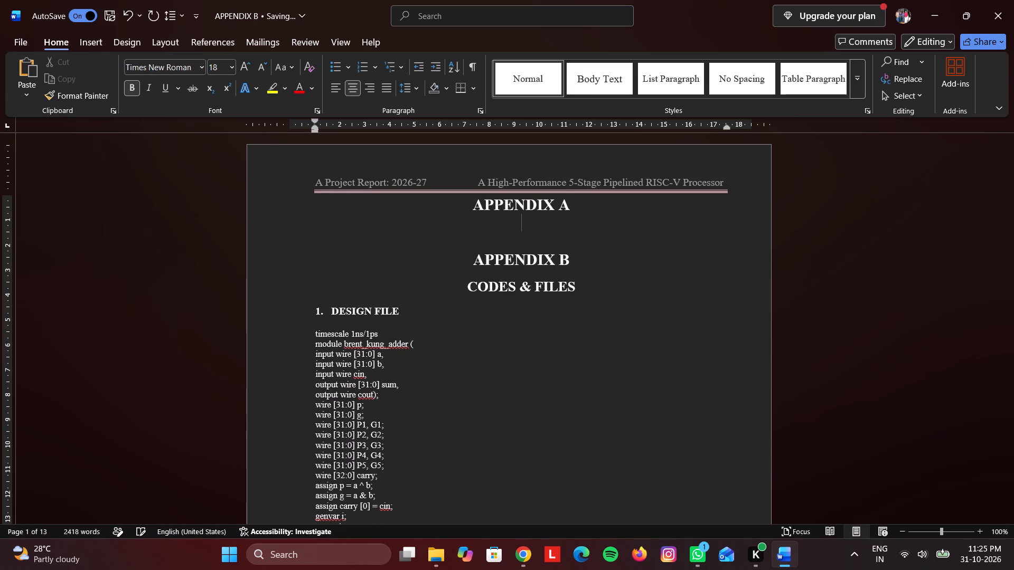
text(TIME UTILIZATION TABLE)
Insert a blank 7 pt spacer line between APPENDIX A and the TIME UTILIZATION TABLE title.
click(596, 207)
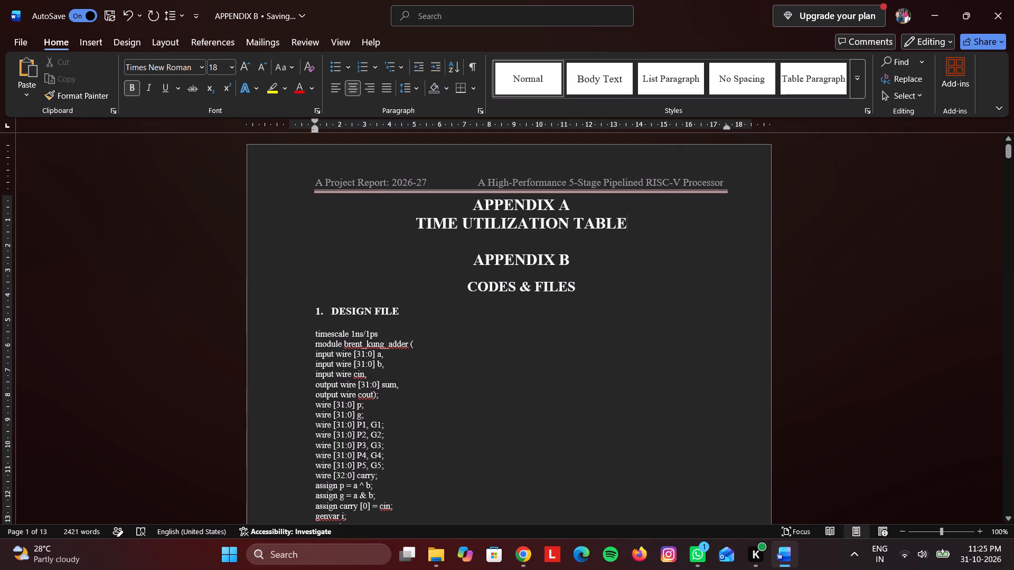
key(Return)
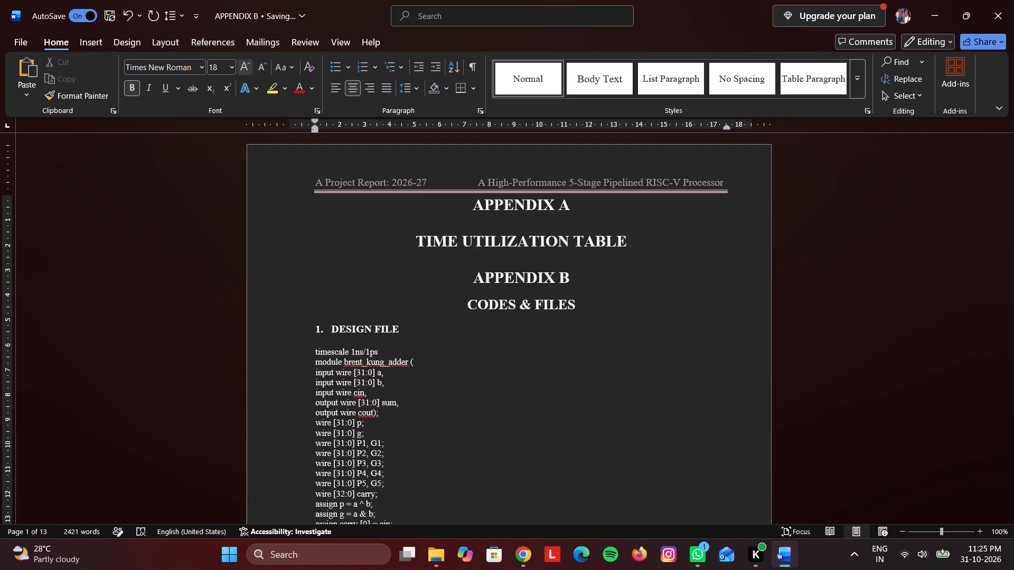
triple_click(258, 70)
triple_click(258, 70)
click(258, 70)
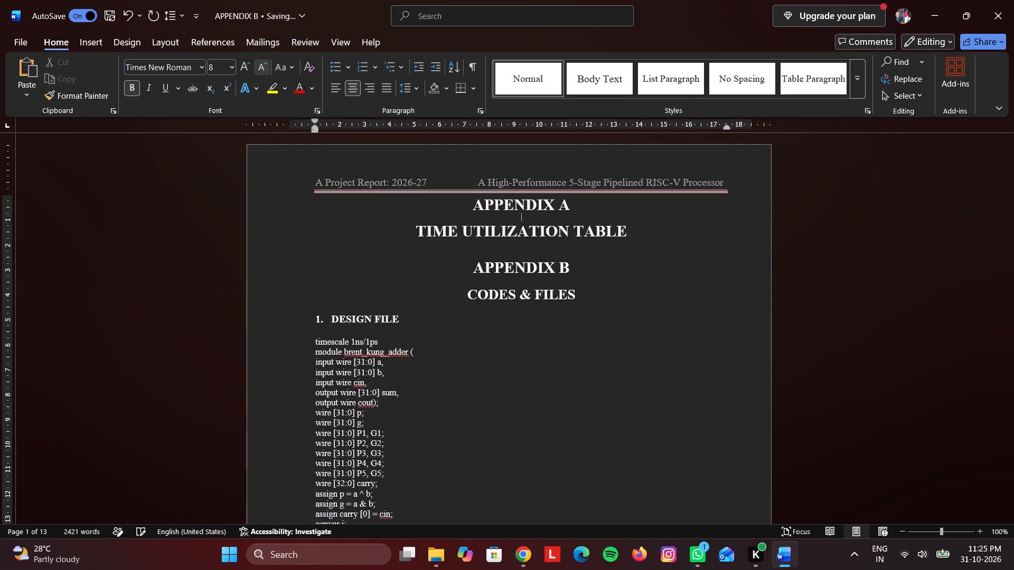
click(258, 70)
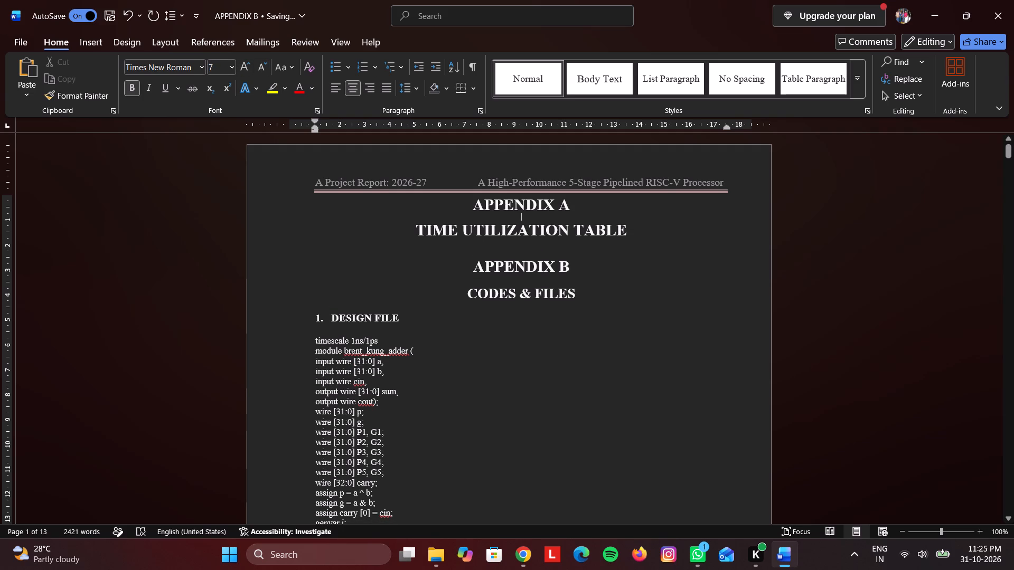
Insert a table of four columns and six rows below the TIME UTILIZATION TABLE title, leaving a blank line above it.
click(558, 250)
key(Return)
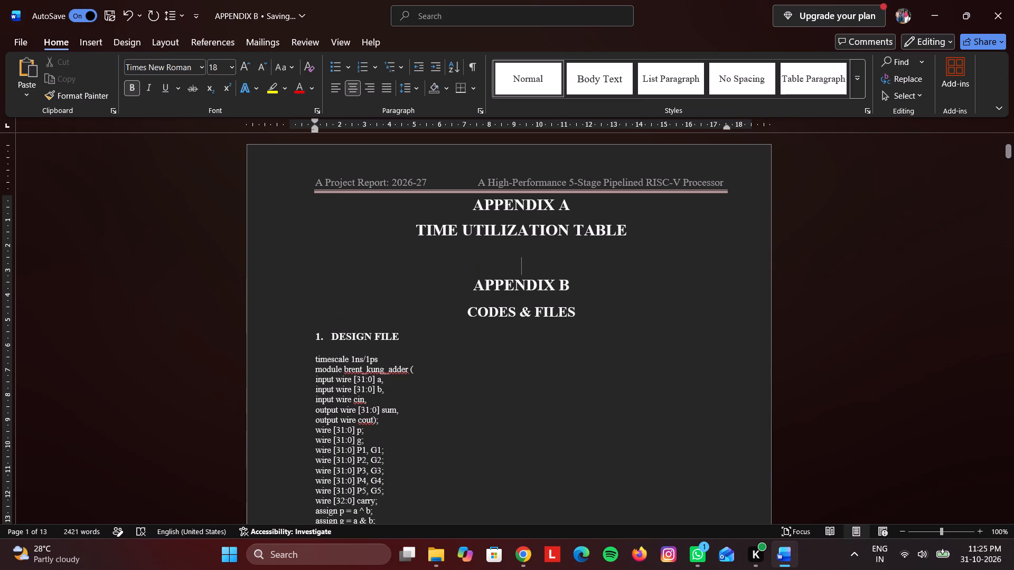
click(97, 45)
click(115, 101)
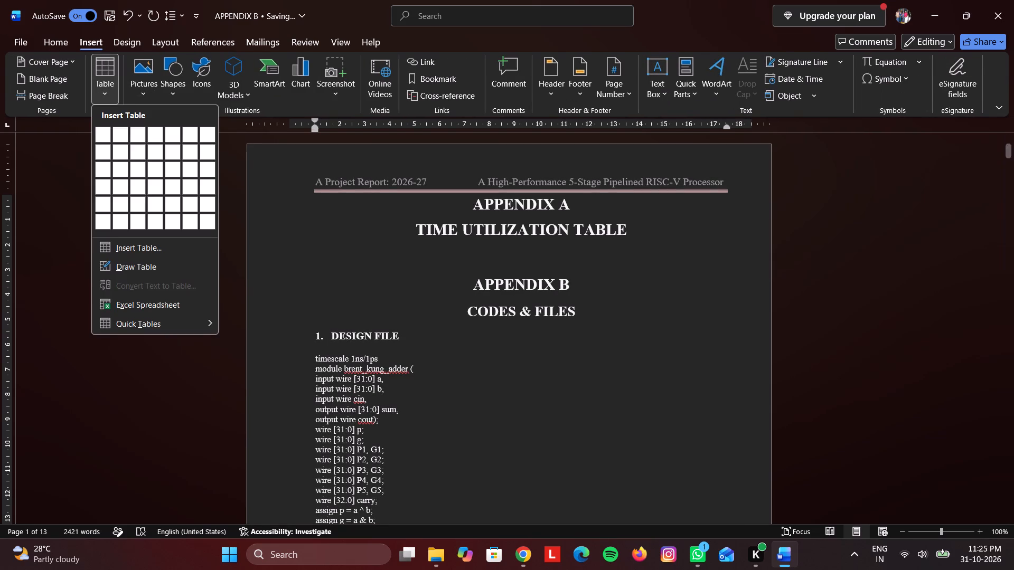
click(153, 217)
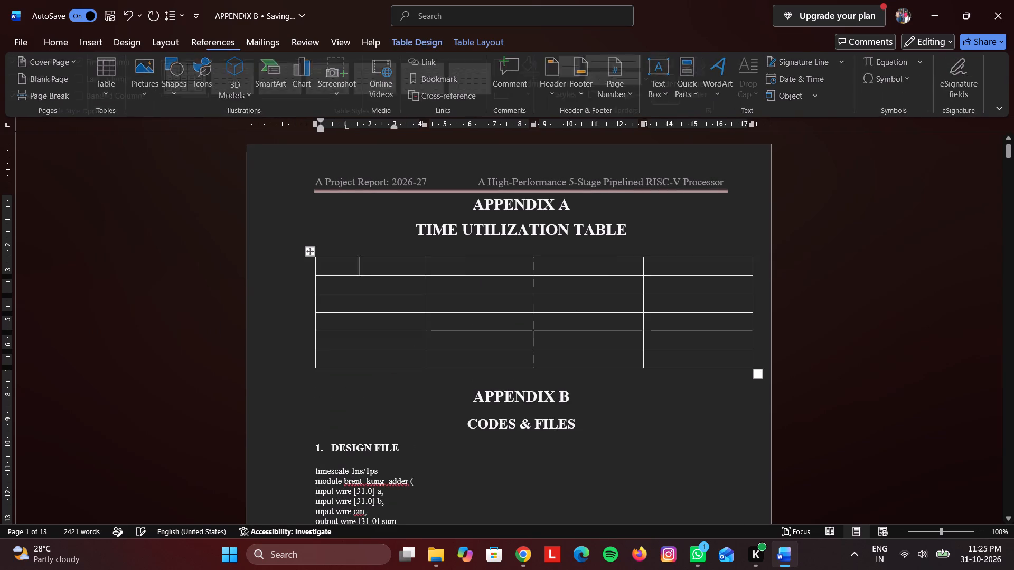
click(309, 277)
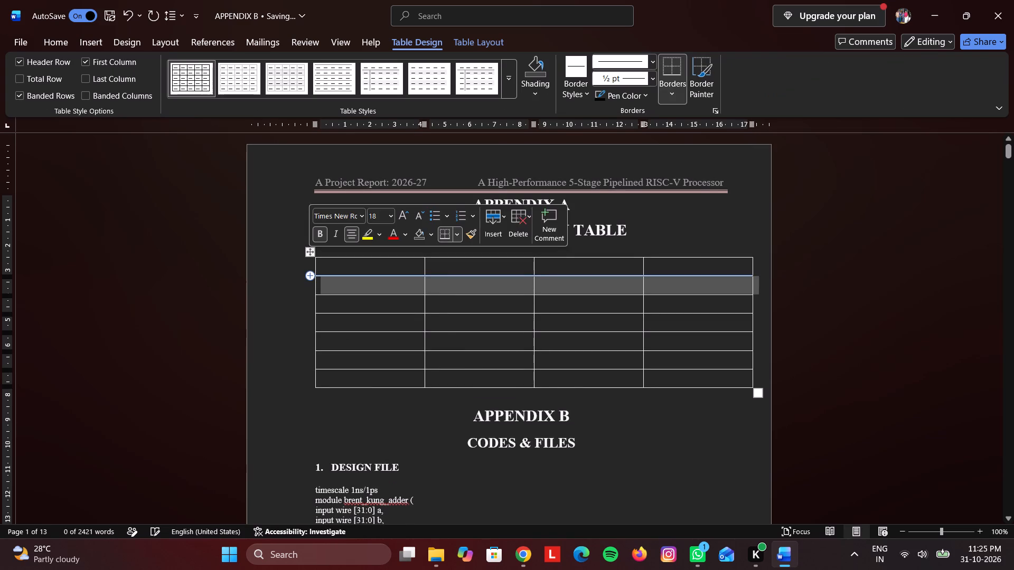
click(309, 276)
click(309, 276)
click(309, 276)
click(309, 276)
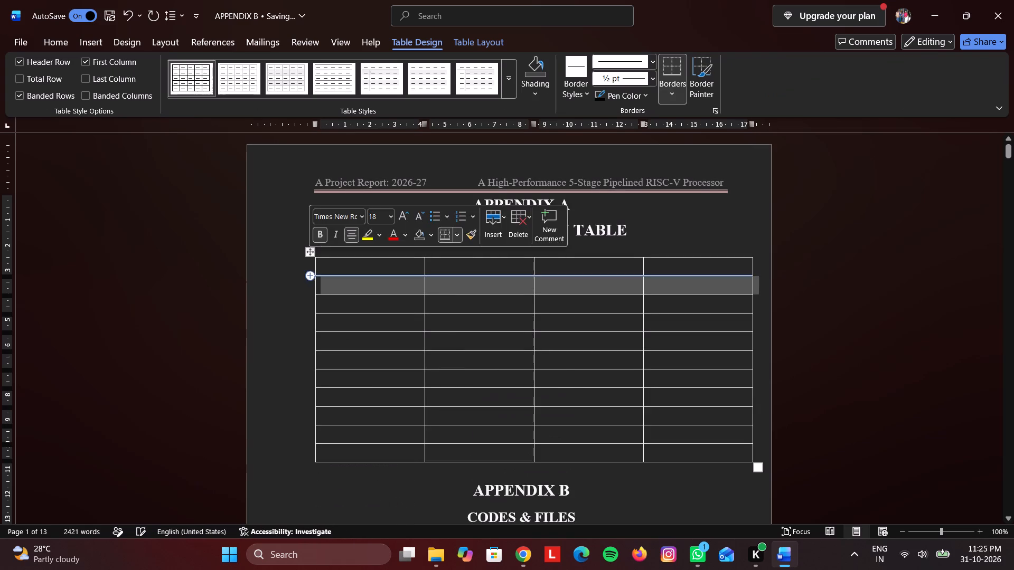
click(309, 276)
click(309, 275)
click(309, 275)
click(309, 275)
click(309, 275)
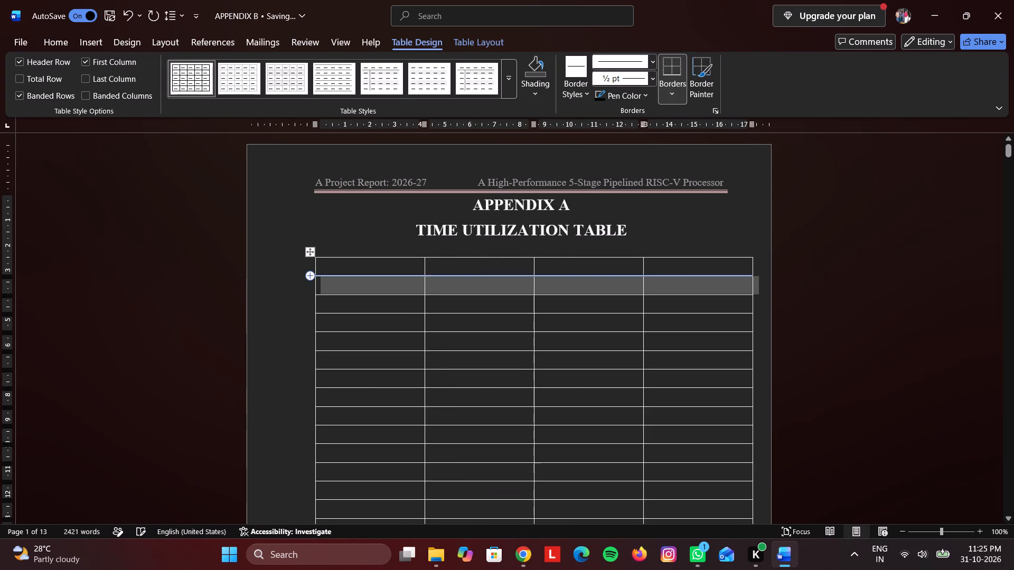
click(309, 275)
click(309, 275)
click(309, 275)
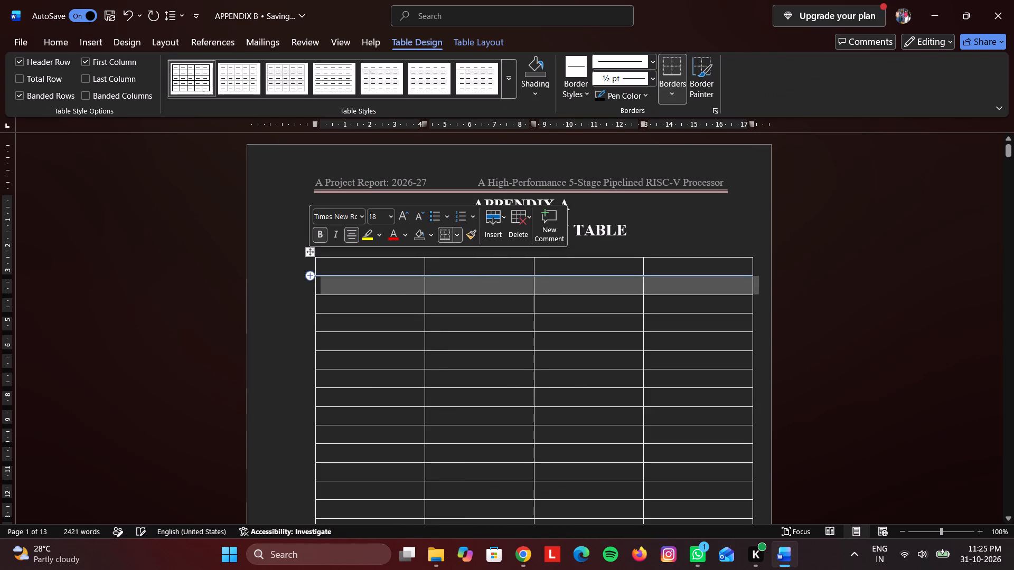
click(309, 275)
click(309, 275)
scroll(361, 321, down, 7)
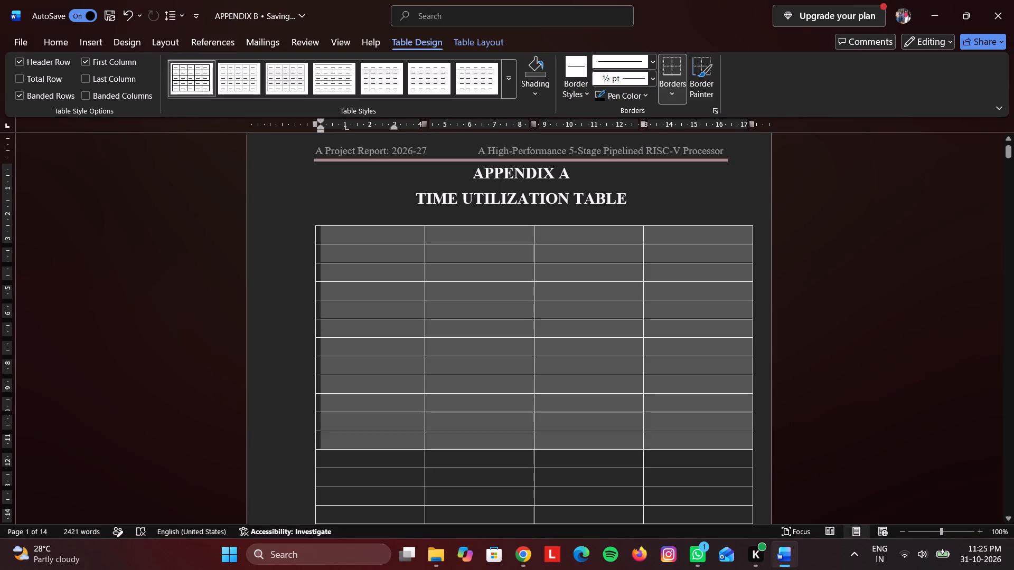
drag(653, 441, 666, 442)
scroll(652, 435, down, 5)
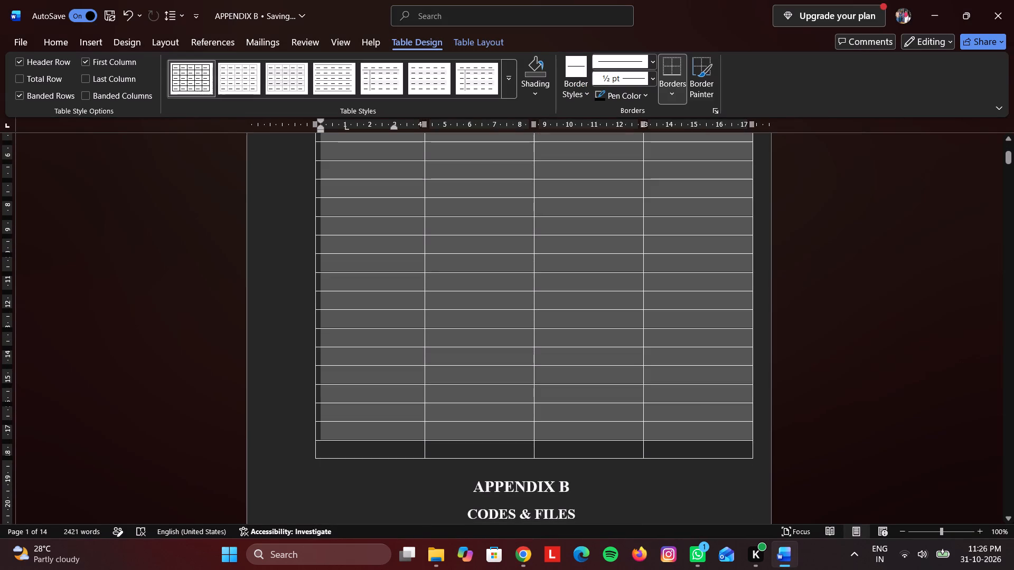
drag(666, 442, 668, 445)
key(ctrl+v)
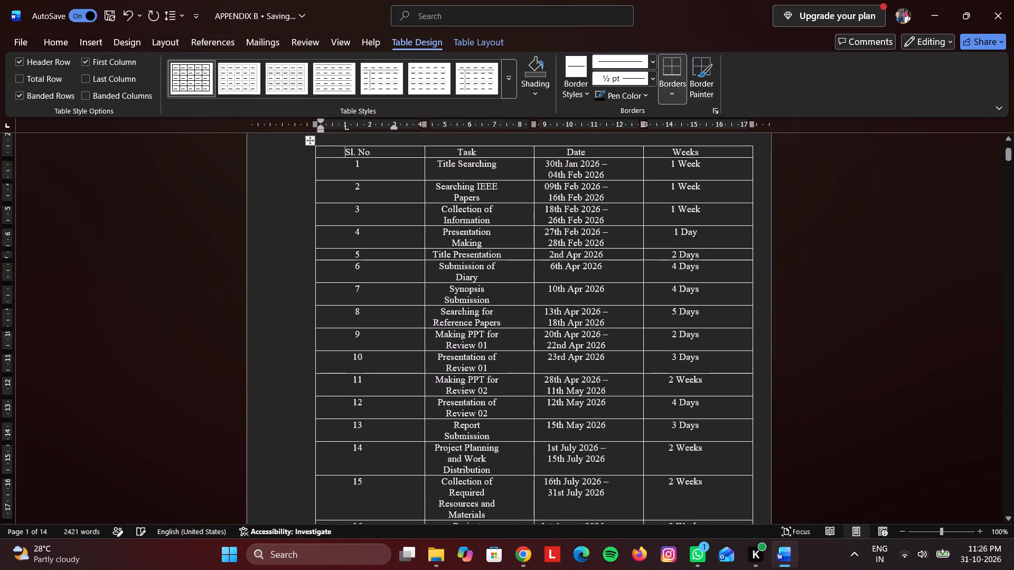
Make the schedule table's header row (Sl. No, Task, Date, Weeks) bold and set its font size to 14.
scroll(666, 445, down, 9)
scroll(664, 441, up, 10)
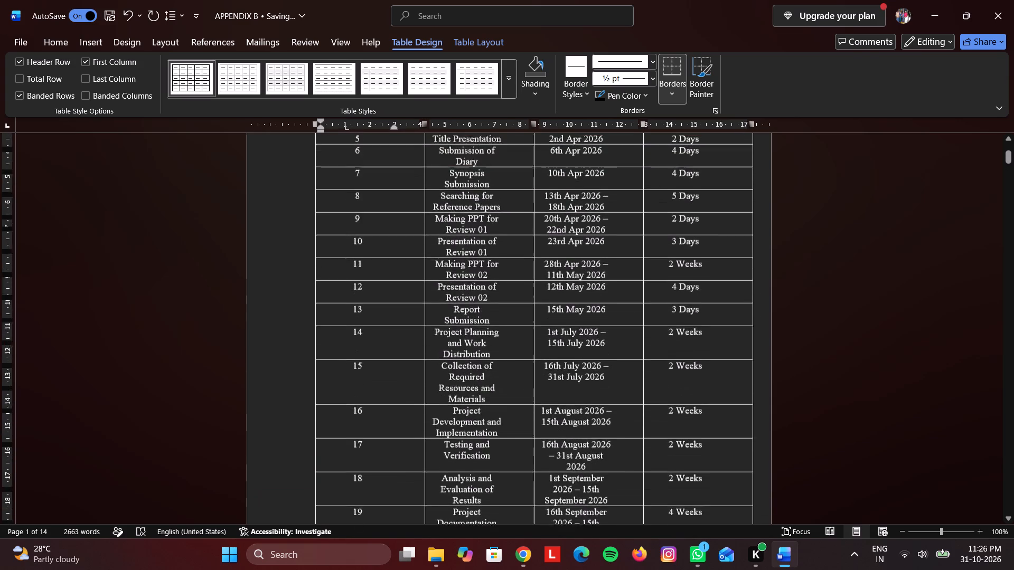
scroll(664, 441, up, 1)
drag(340, 212, 531, 214)
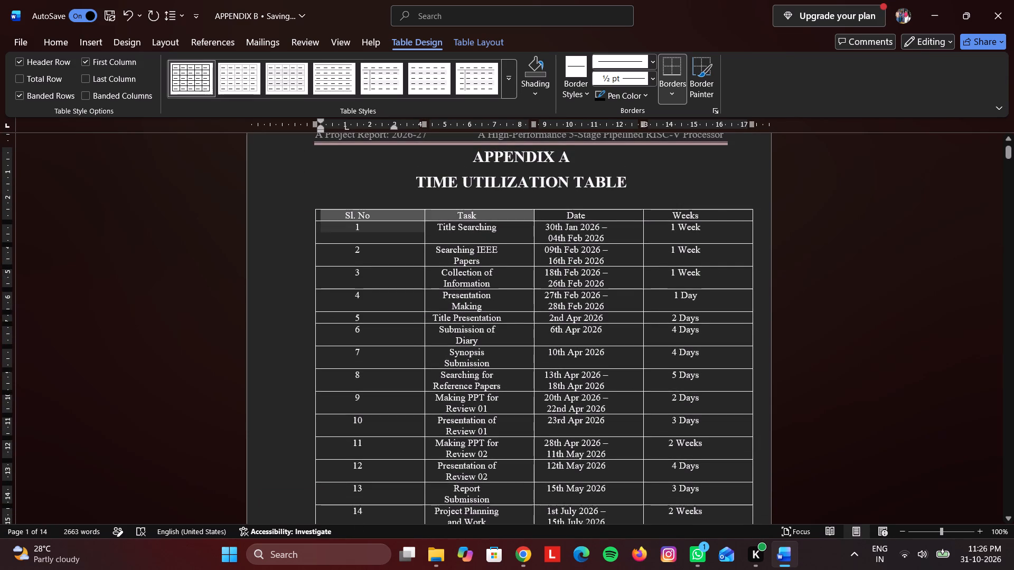
drag(531, 214, 675, 211)
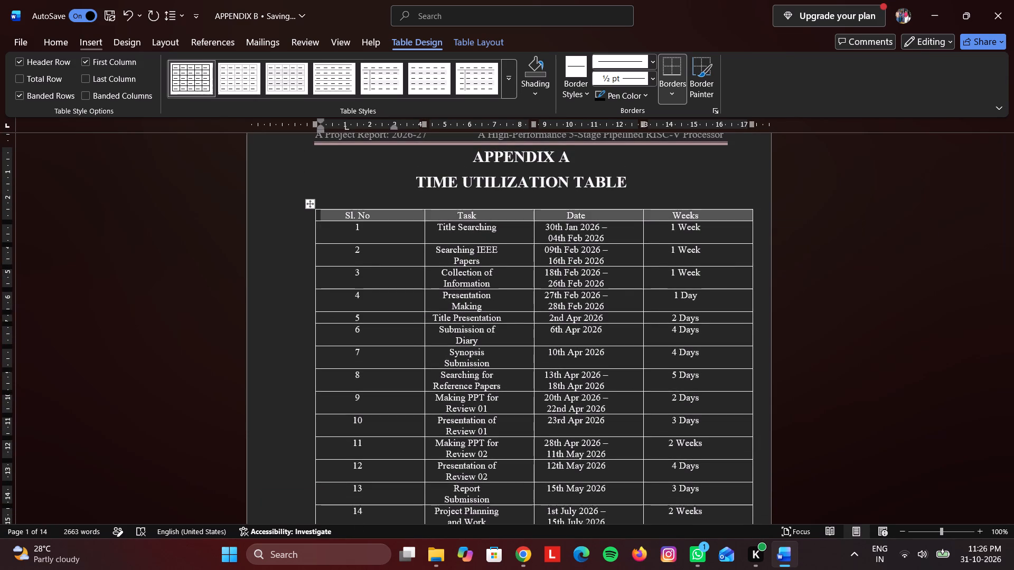
click(58, 34)
click(132, 83)
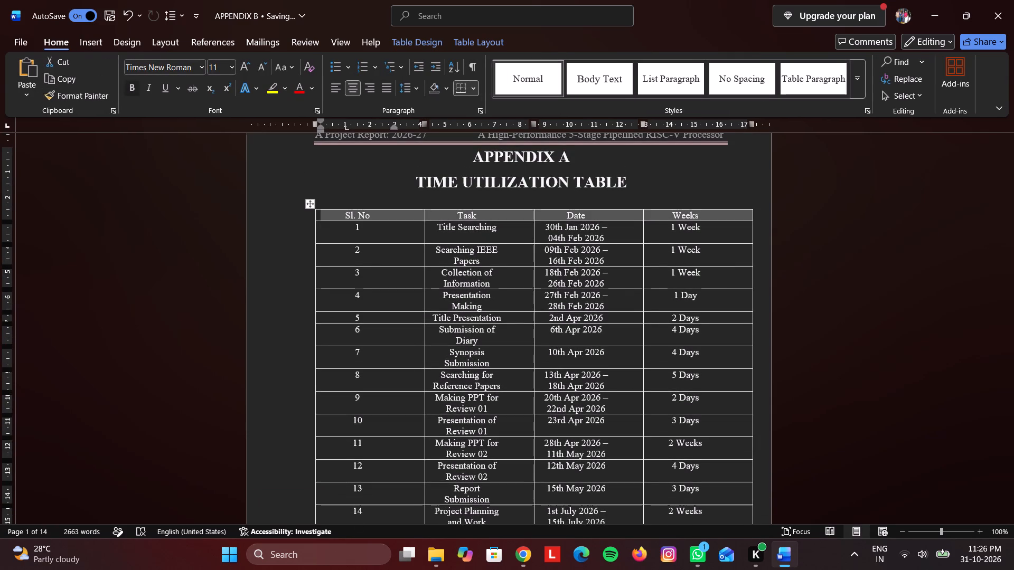
click(231, 67)
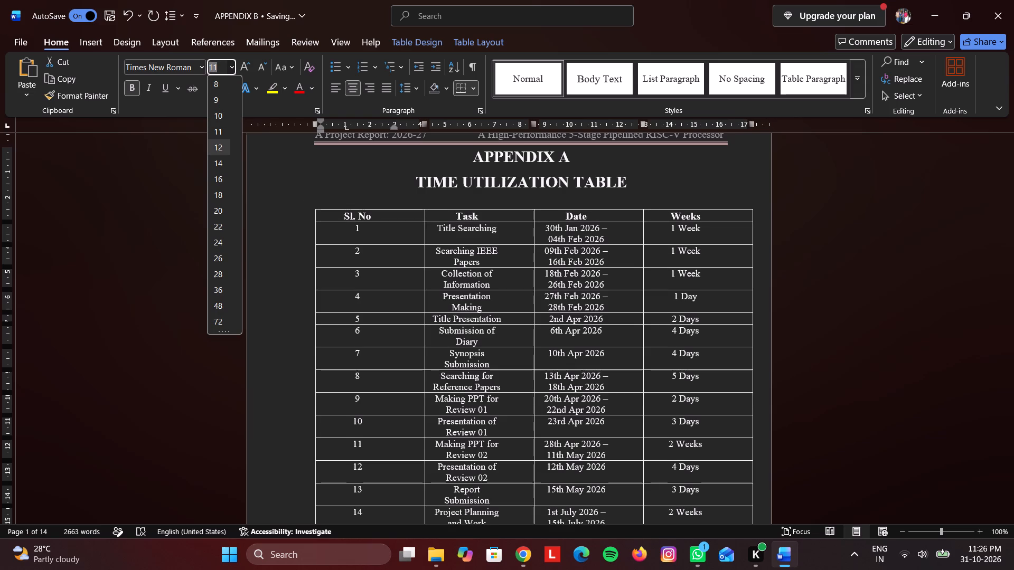
click(220, 161)
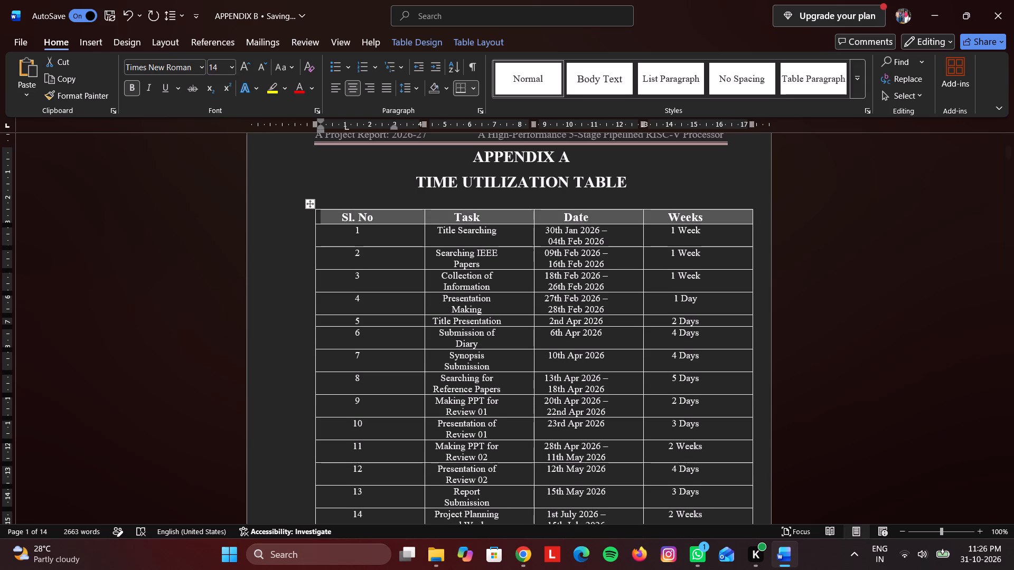
Center the whole schedule table horizontally between the page margins.
click(401, 260)
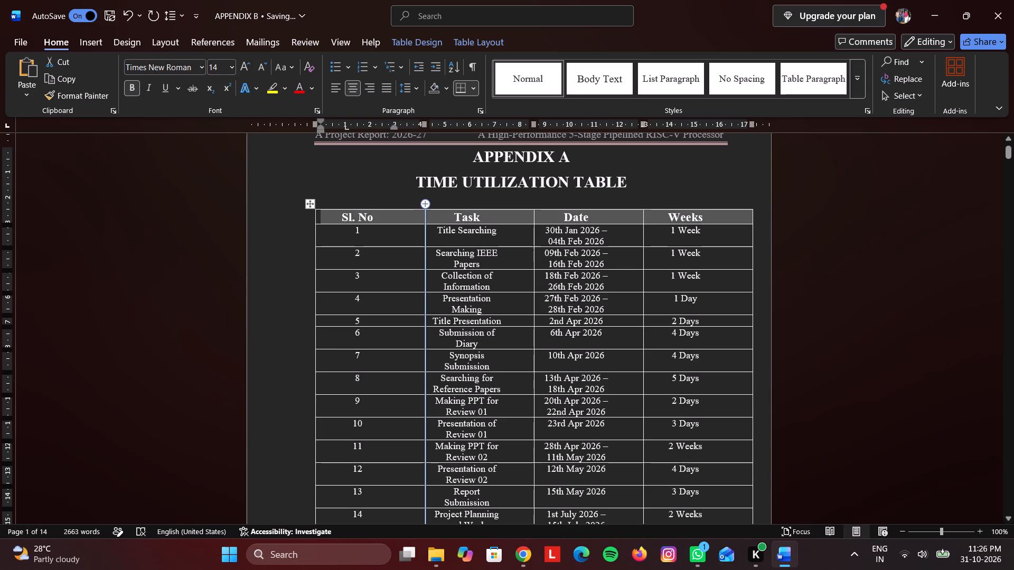
click(305, 202)
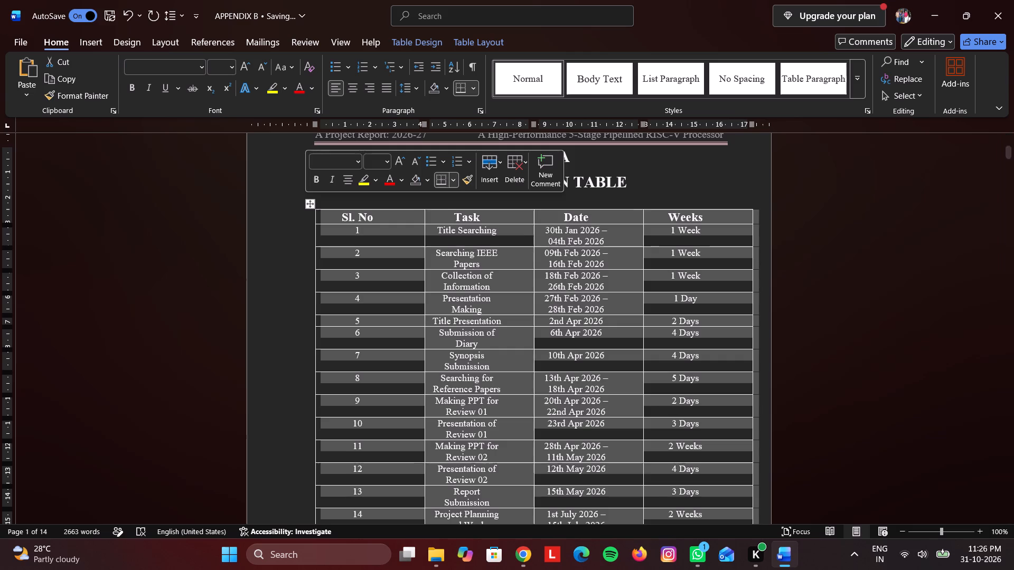
click(354, 87)
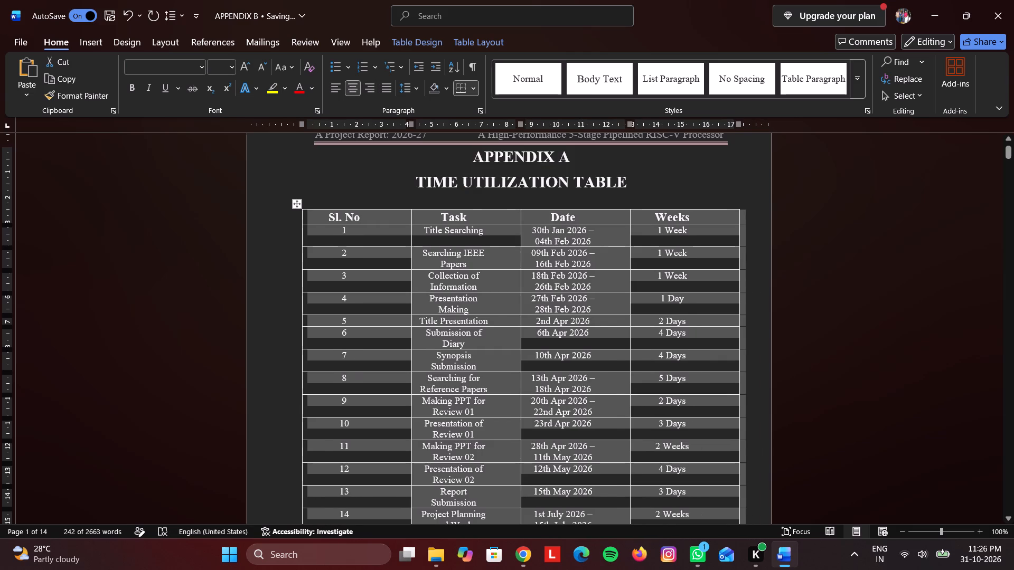
click(390, 218)
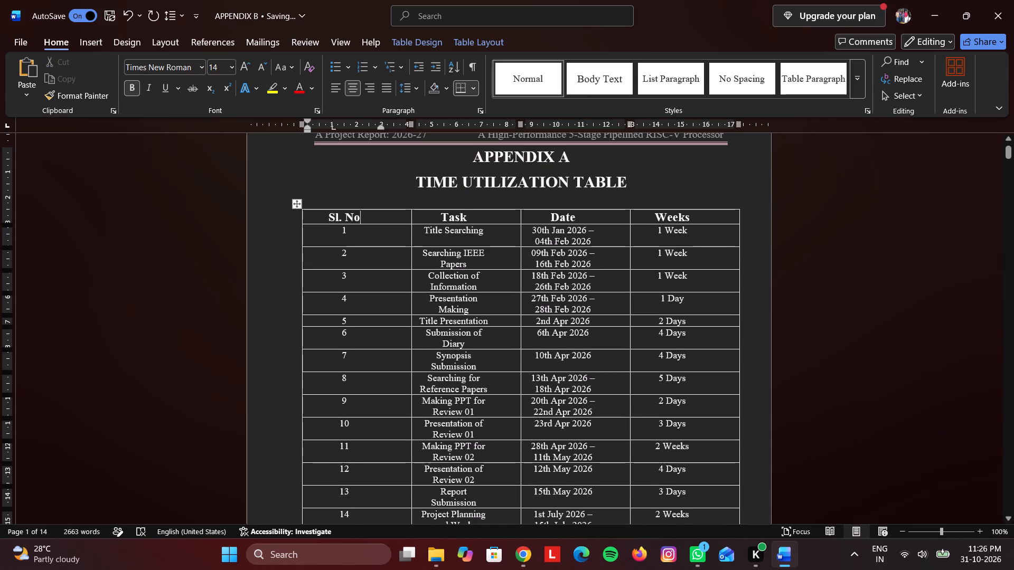
Set the font of all schedule table rows below the header, 1 to 20, to Times New Roman size 12.
drag(333, 234, 572, 400)
scroll(533, 373, down, 4)
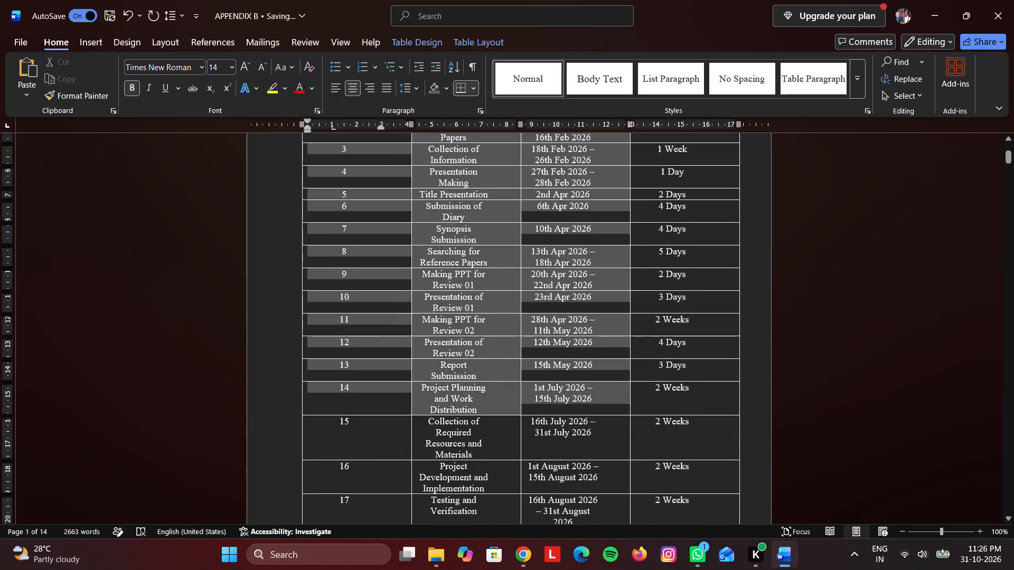
scroll(572, 400, down, 3)
drag(572, 400, 680, 439)
scroll(674, 433, down, 3)
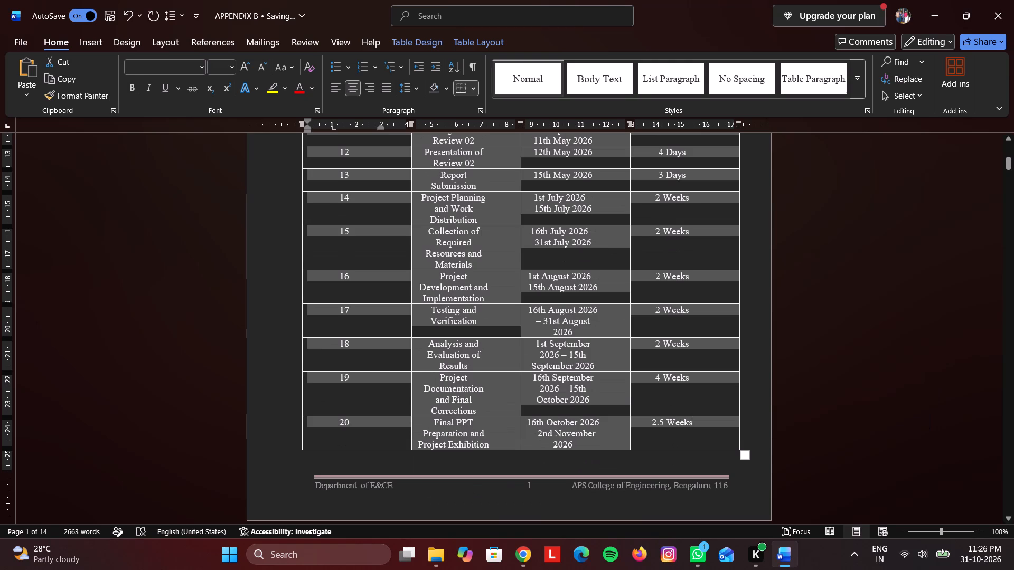
click(200, 69)
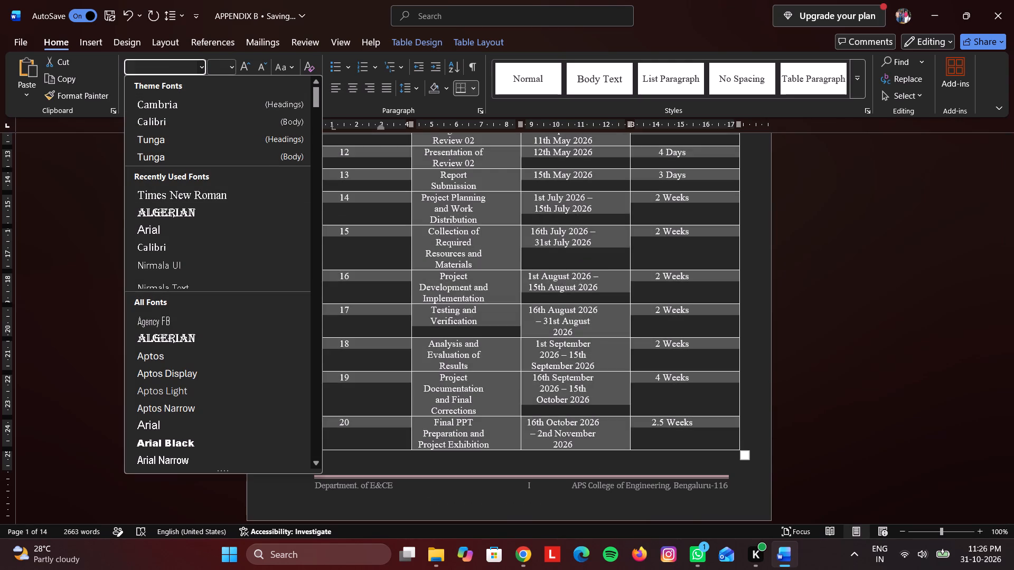
click(201, 194)
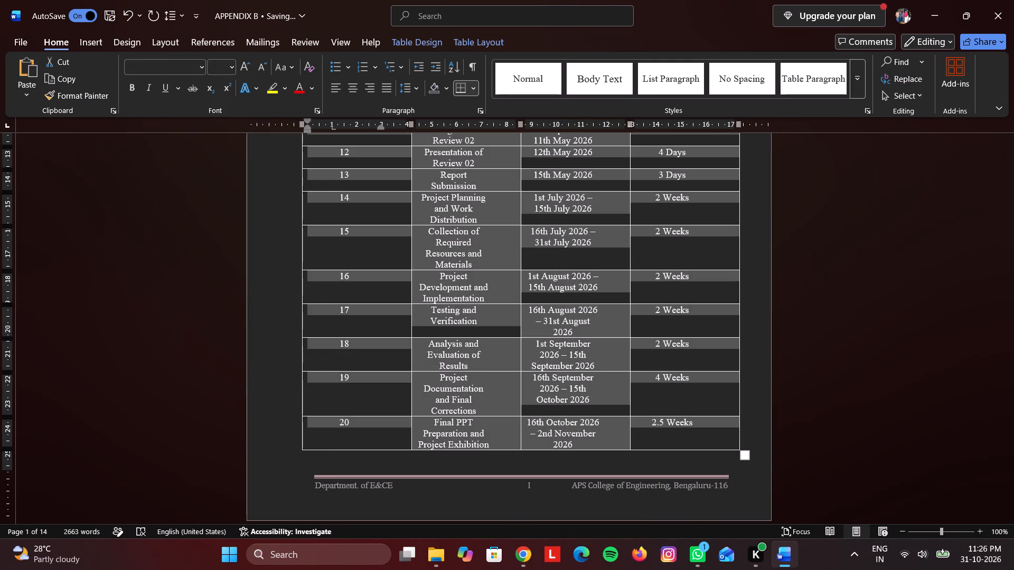
click(234, 69)
click(220, 147)
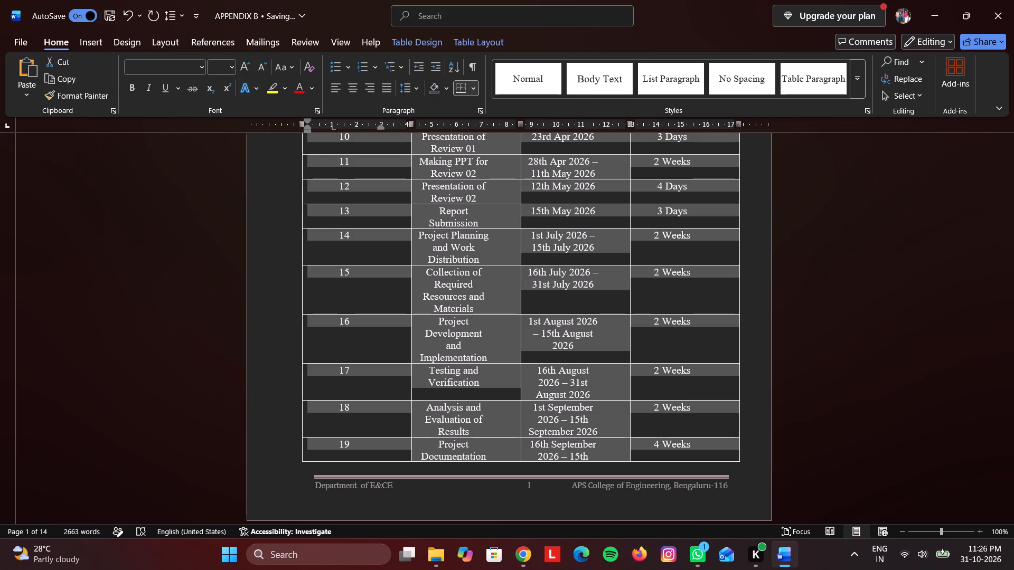
Apply 1.5 line spacing to the schedule table's body rows.
click(415, 91)
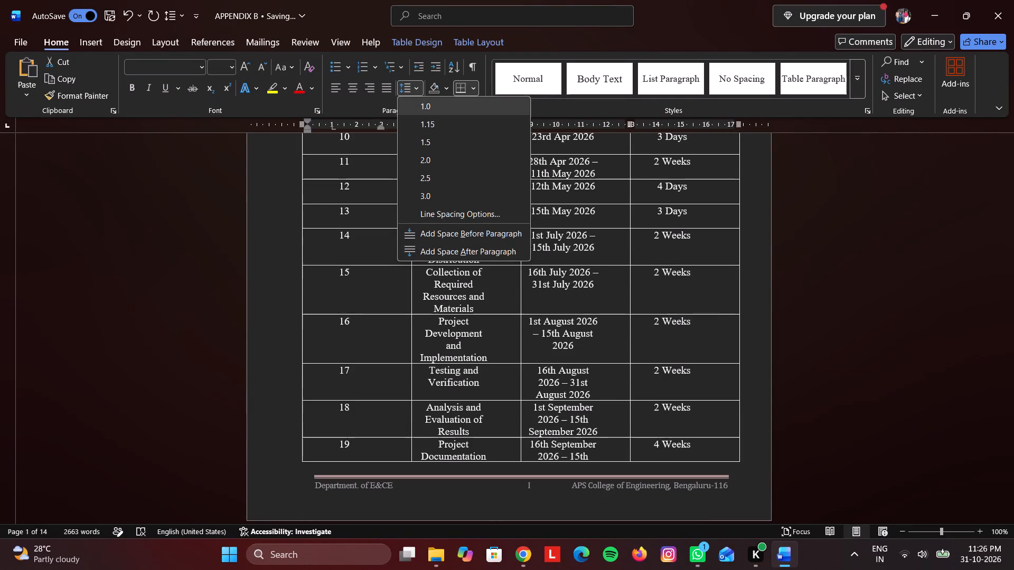
click(424, 140)
click(472, 192)
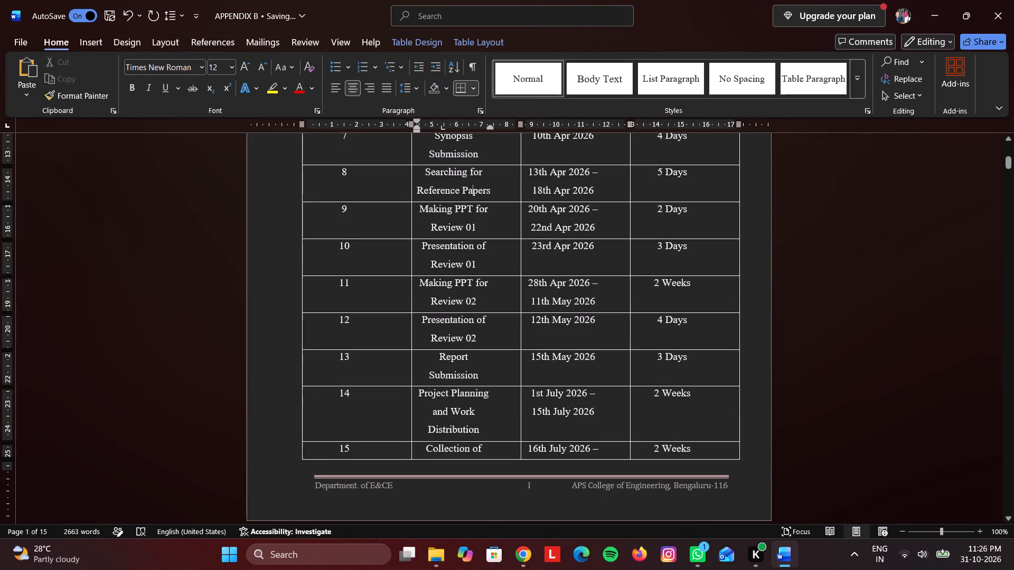
Narrow the Sl. No column to about 2 cm, giving the freed width to the Task column.
scroll(472, 193, up, 10)
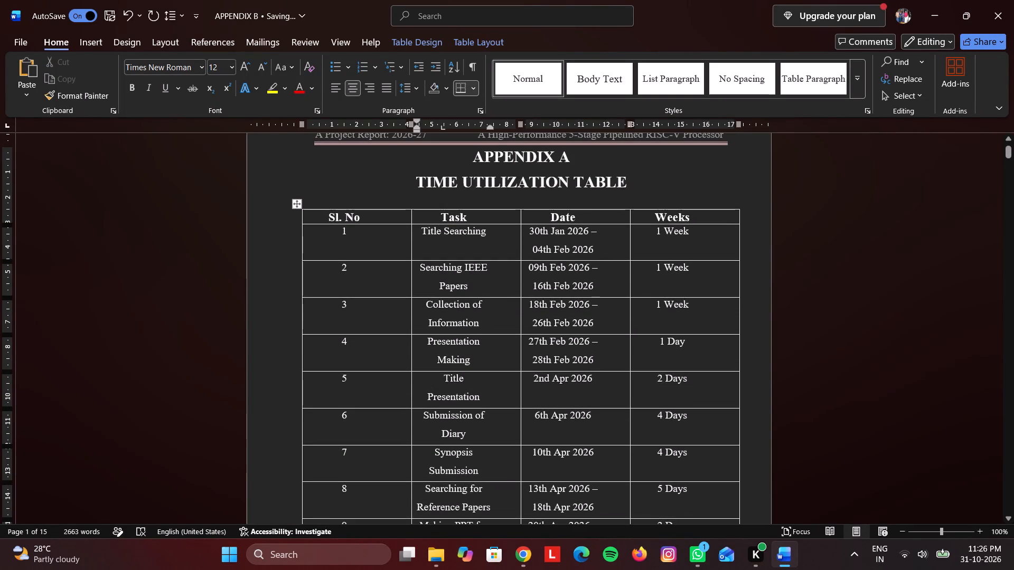
scroll(393, 251, up, 2)
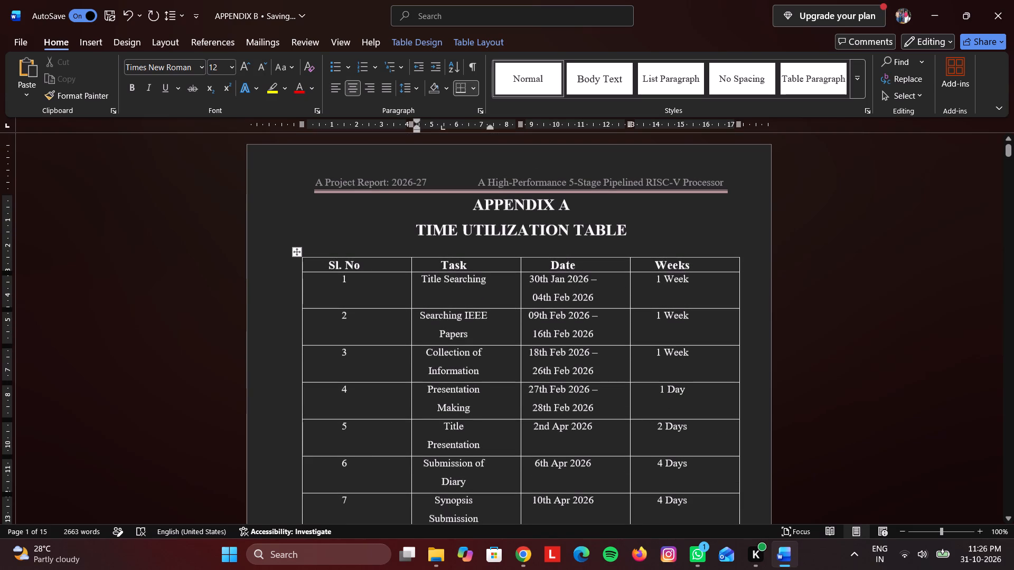
drag(411, 289, 347, 290)
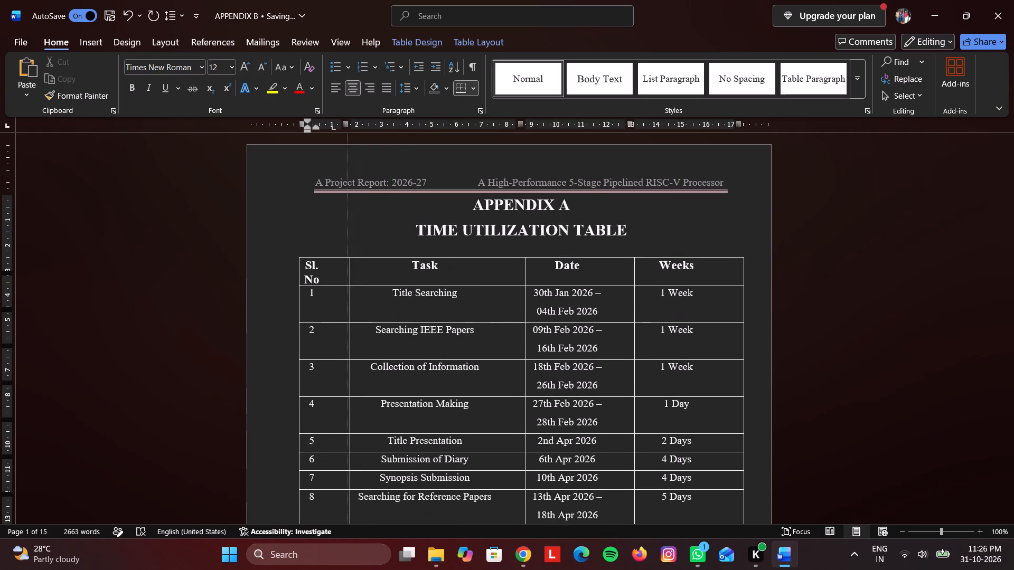
drag(347, 290, 355, 291)
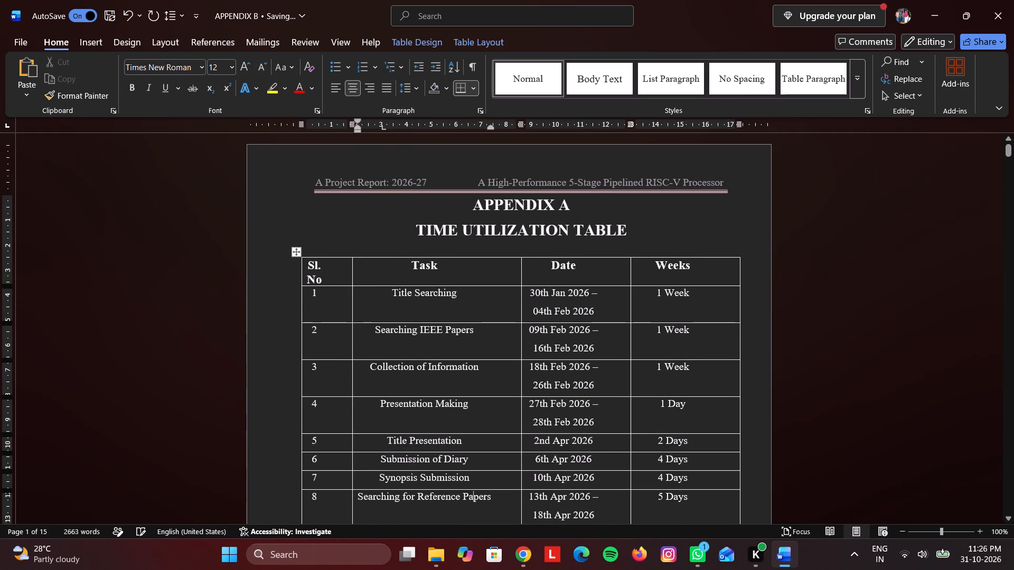
Extend the Sl. No heading's right indent so it fits on one line, and narrow that column slightly more.
click(341, 273)
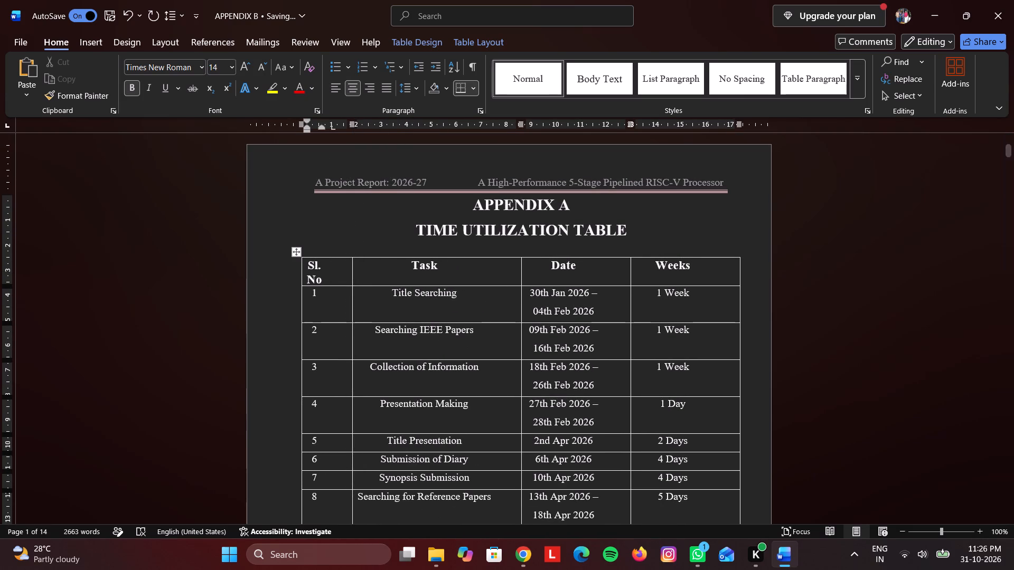
drag(323, 127, 343, 137)
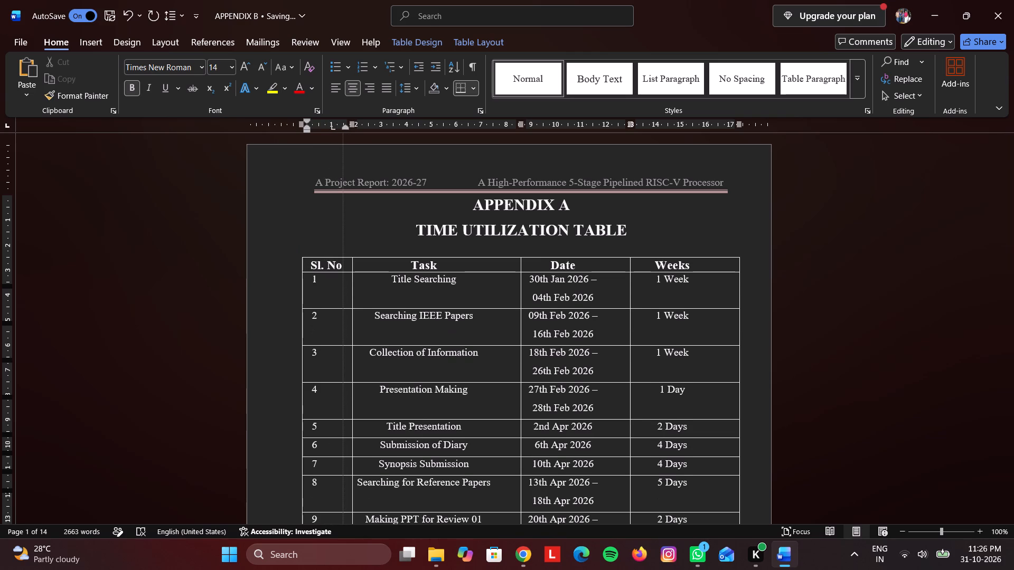
drag(343, 137, 344, 139)
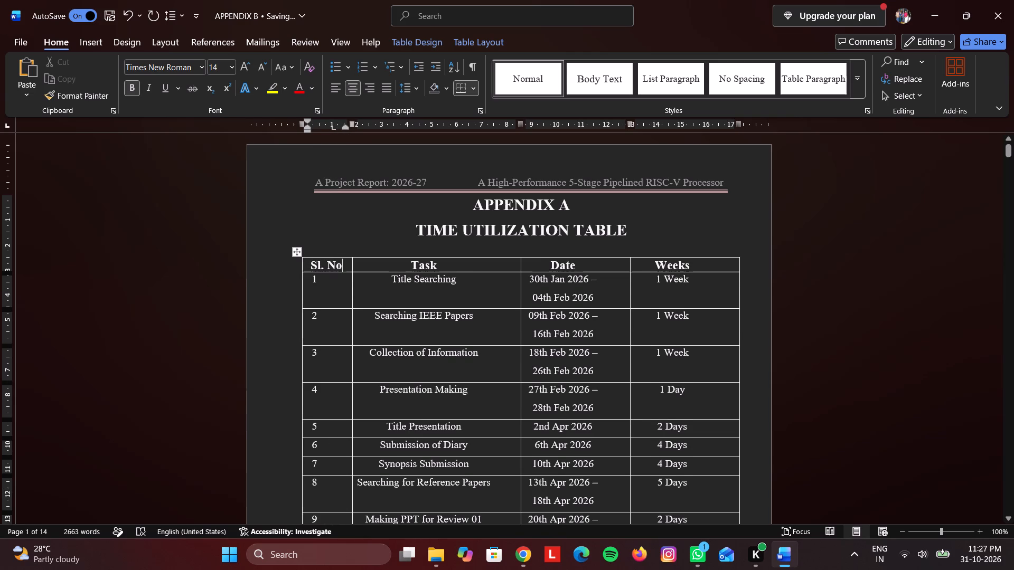
drag(351, 284, 344, 284)
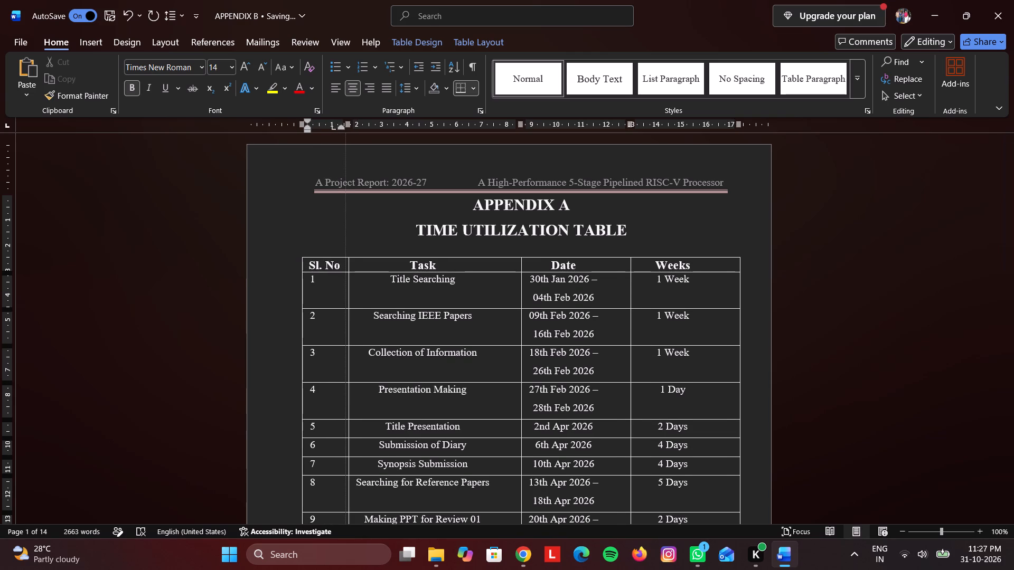
drag(344, 284, 338, 282)
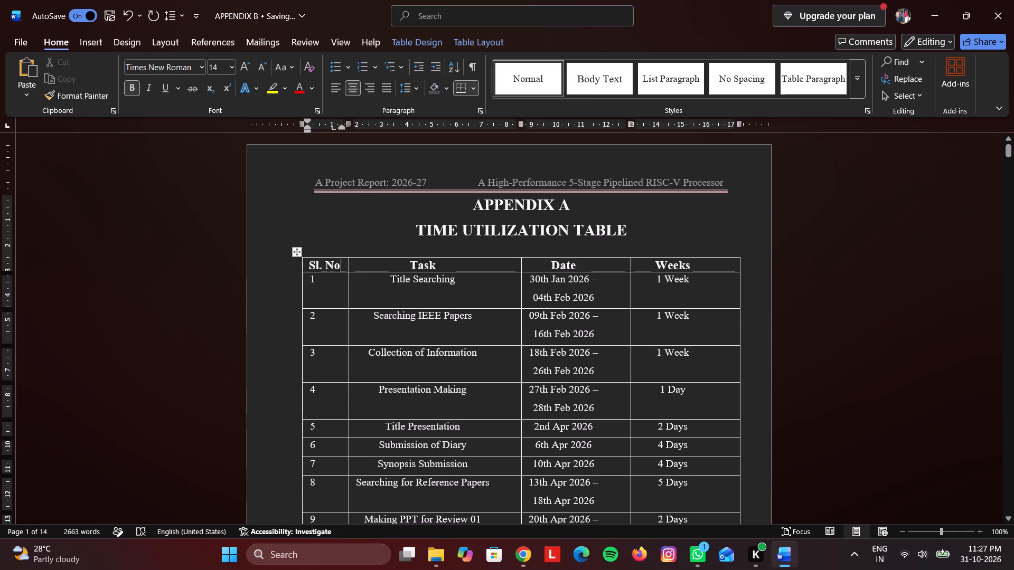
Extend the right indent of the whole Task column, header through row 20, close to the column's right border.
click(454, 297)
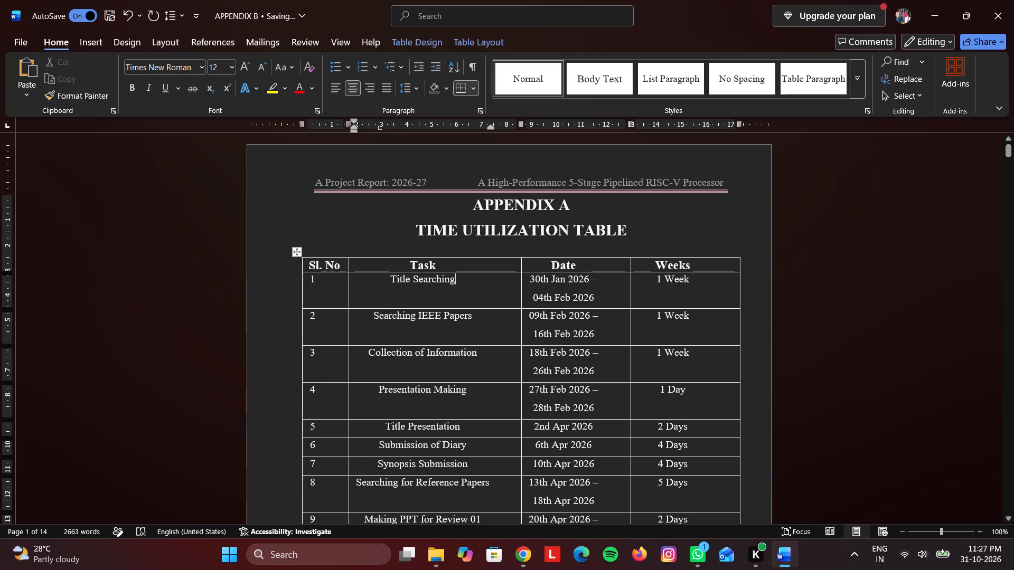
drag(407, 264, 433, 436)
scroll(430, 446, down, 8)
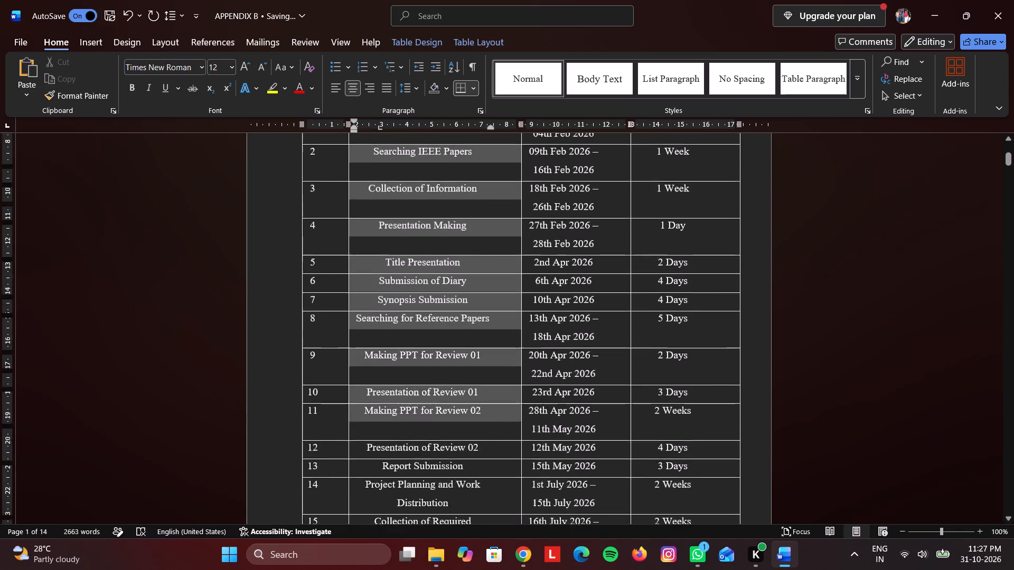
scroll(433, 436, down, 1)
drag(433, 436, 439, 425)
scroll(435, 432, down, 12)
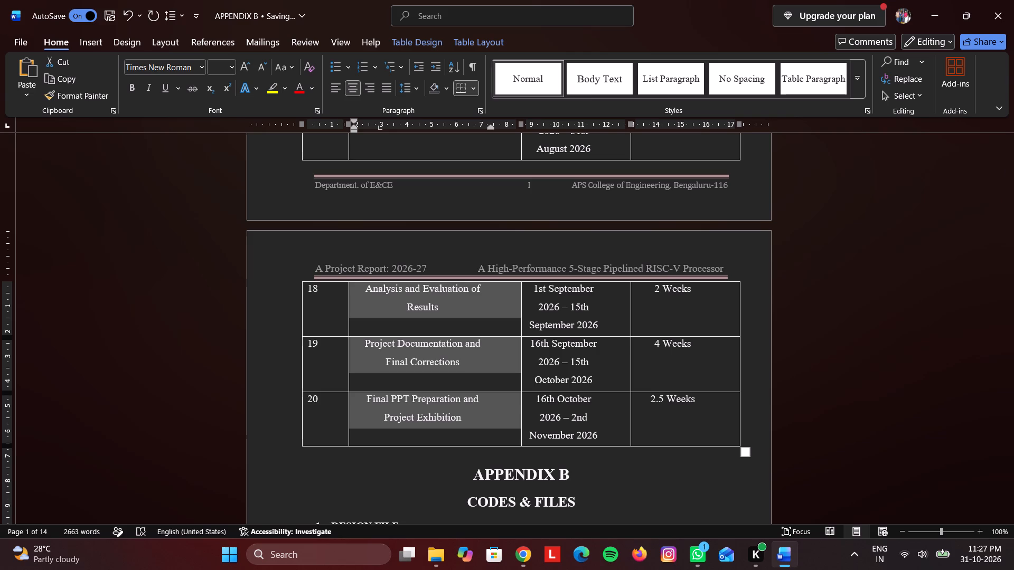
drag(490, 126, 505, 129)
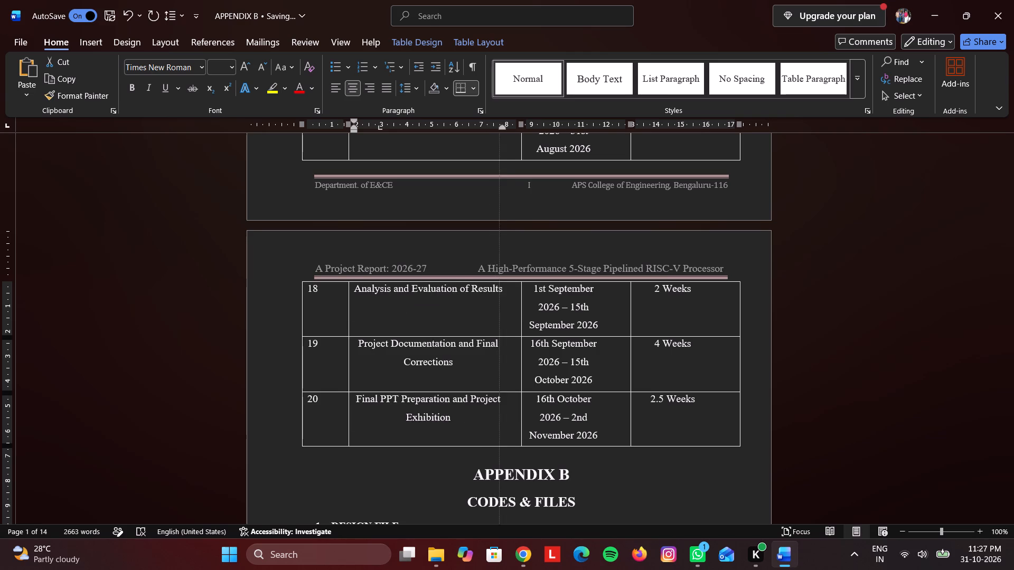
drag(505, 129, 513, 137)
scroll(501, 220, up, 7)
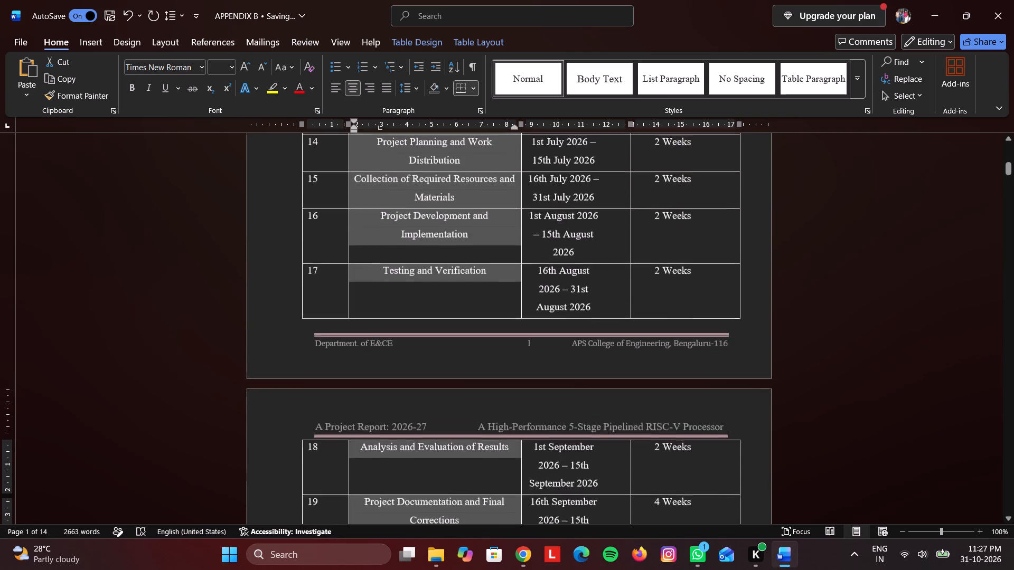
scroll(501, 220, up, 13)
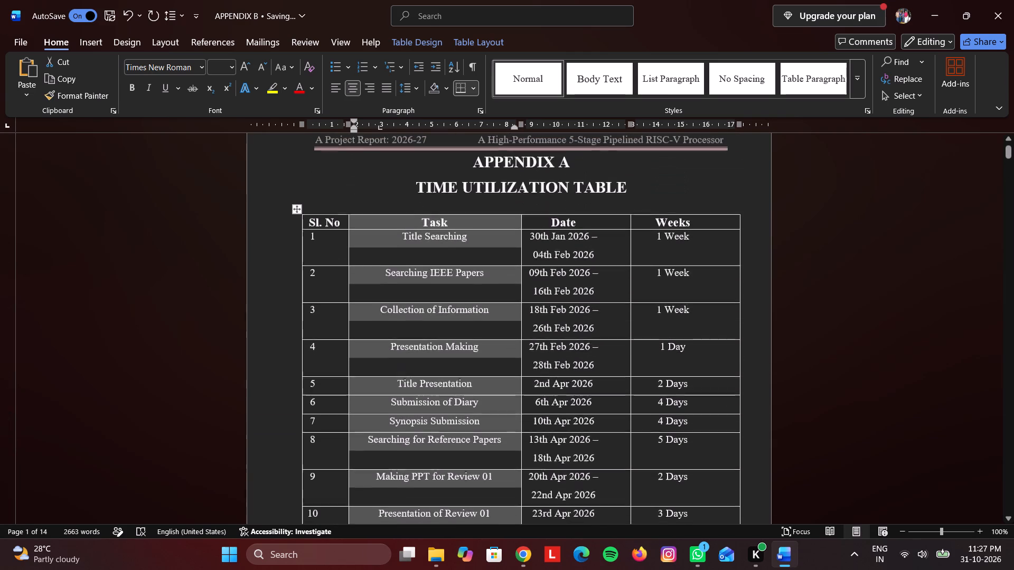
click(506, 258)
click(522, 260)
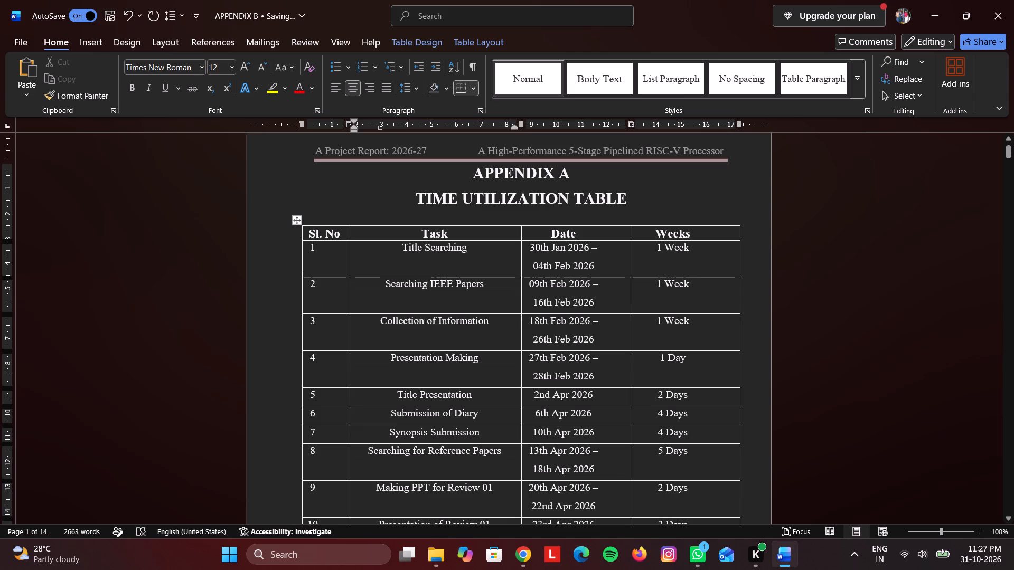
click(518, 259)
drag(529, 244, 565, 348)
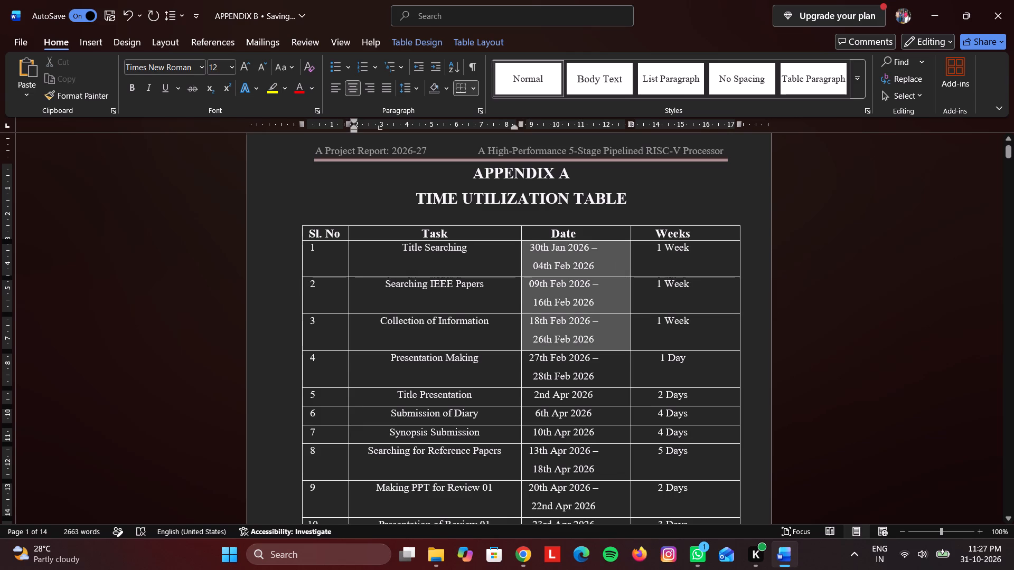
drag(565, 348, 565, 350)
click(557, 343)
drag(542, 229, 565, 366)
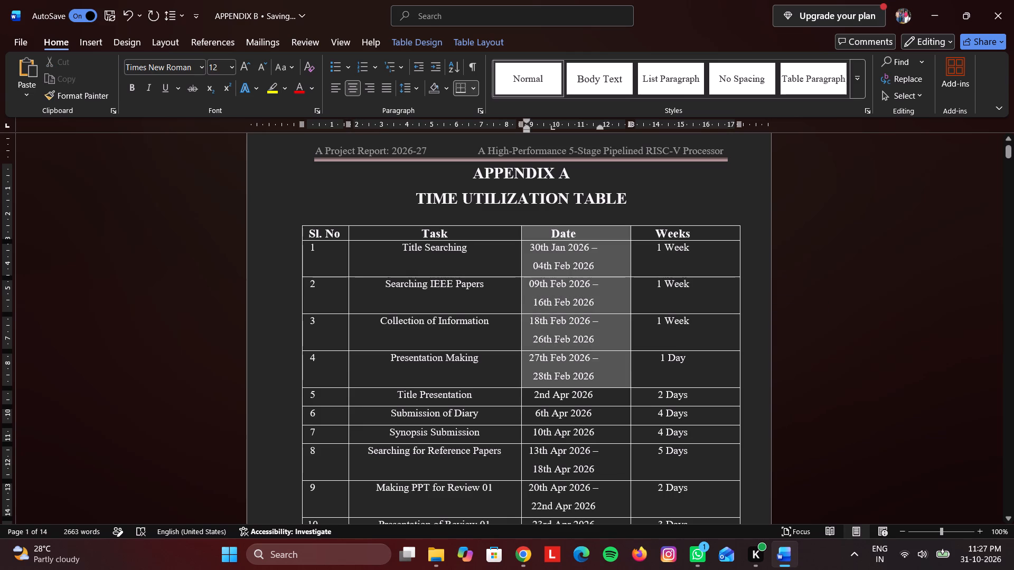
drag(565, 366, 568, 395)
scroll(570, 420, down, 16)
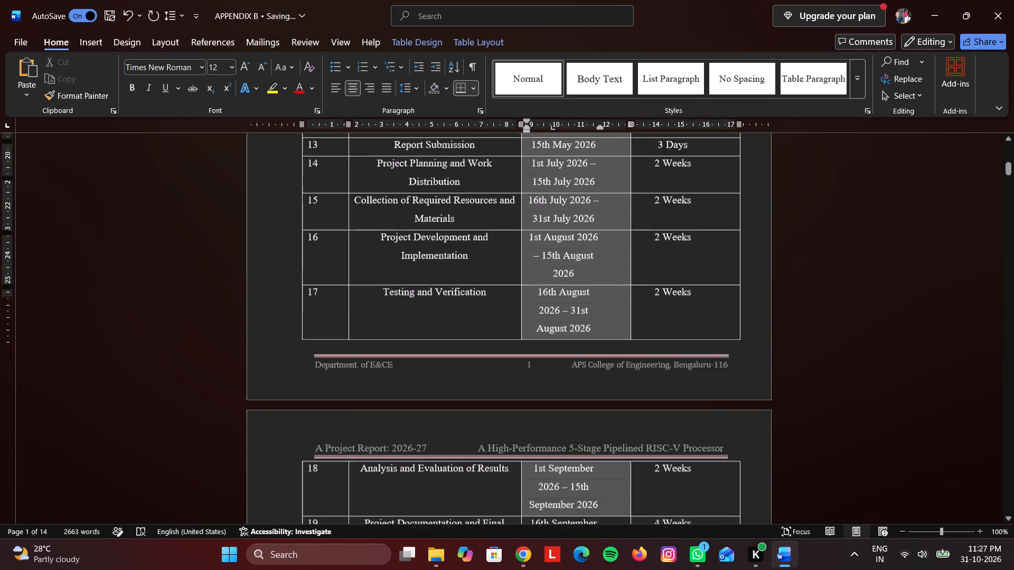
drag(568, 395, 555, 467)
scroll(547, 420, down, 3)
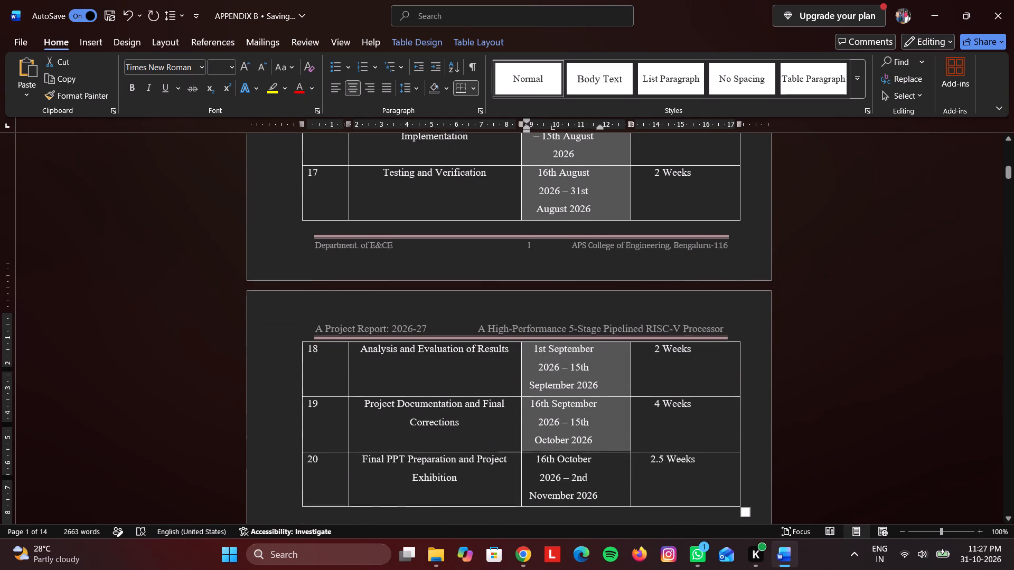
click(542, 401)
Extend the right indent of the whole Date column, header through row 20, to the column's right border.
drag(603, 467, 583, 370)
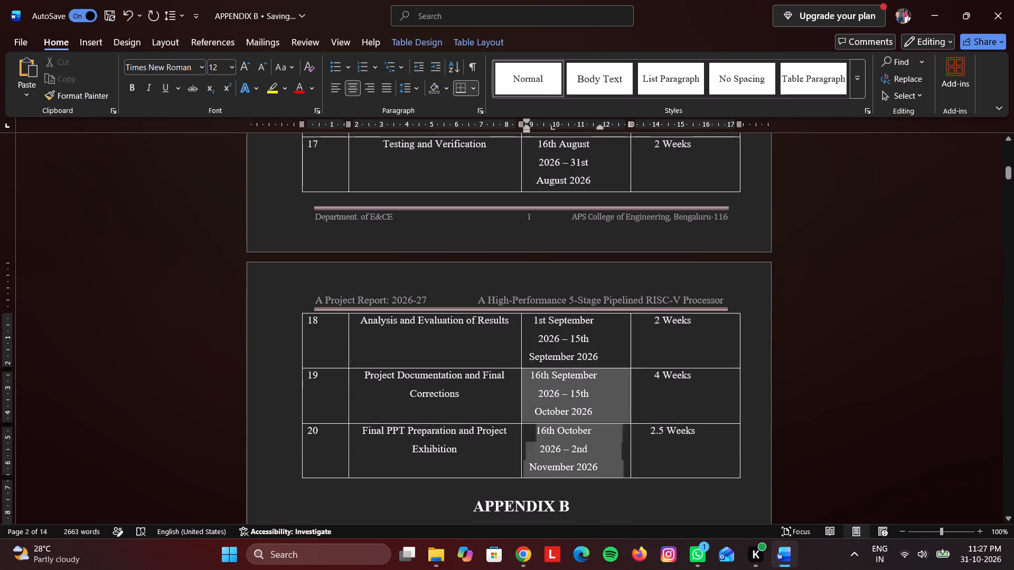
drag(583, 370, 566, 220)
scroll(562, 229, up, 9)
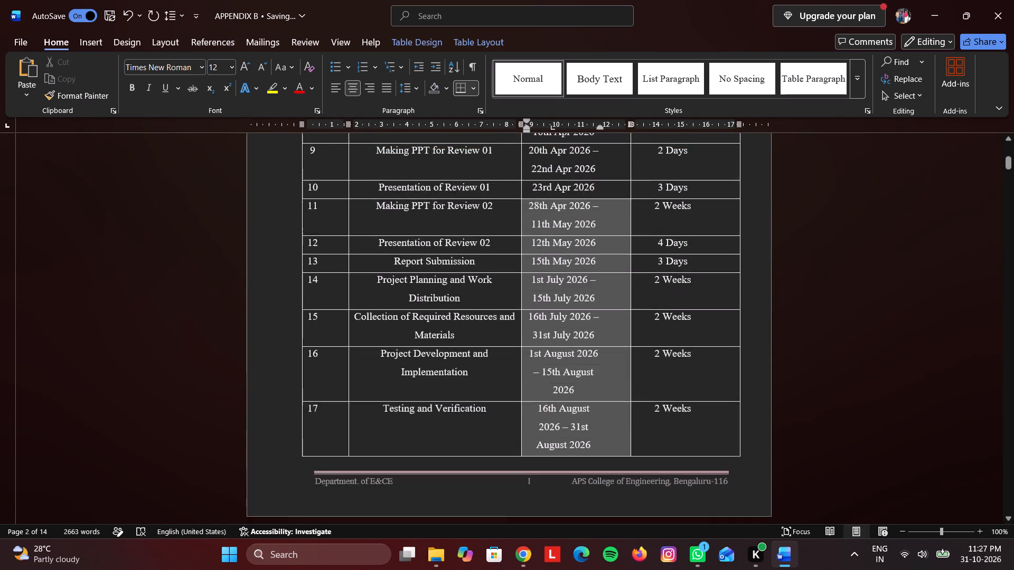
drag(566, 220, 568, 207)
scroll(566, 219, up, 9)
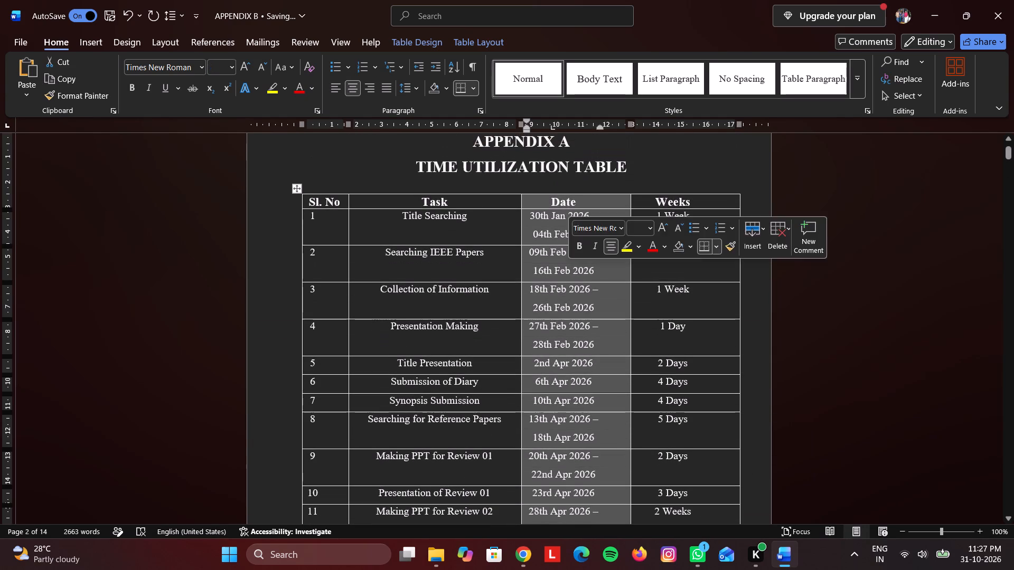
drag(599, 127, 621, 136)
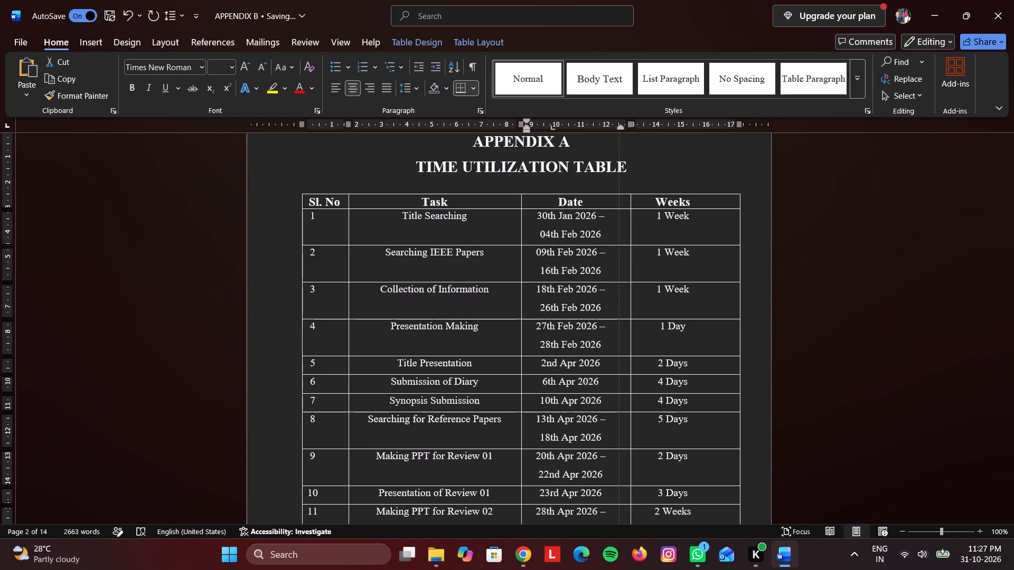
drag(621, 136, 624, 137)
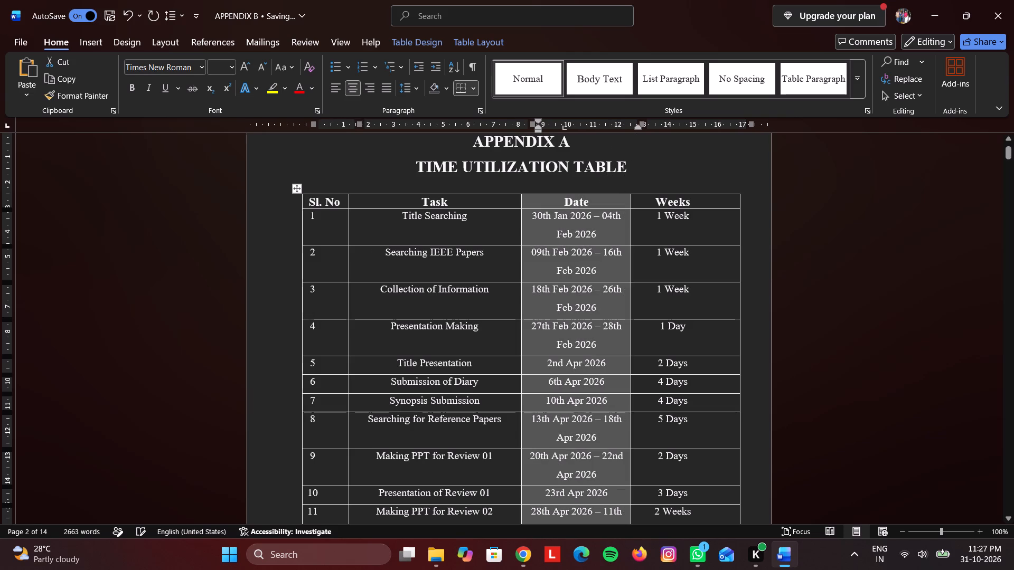
Extend the right indent of the whole Weeks column, header through row 20, close to the column's right border.
drag(681, 306, 680, 301)
drag(654, 200, 689, 399)
scroll(689, 399, down, 7)
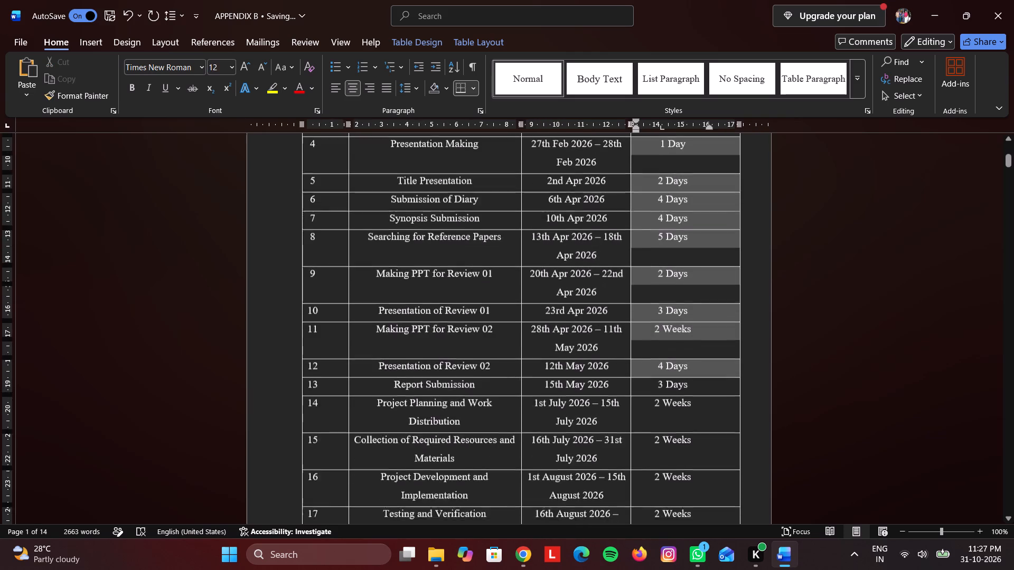
scroll(689, 399, down, 7)
drag(689, 399, 683, 351)
scroll(689, 399, down, 5)
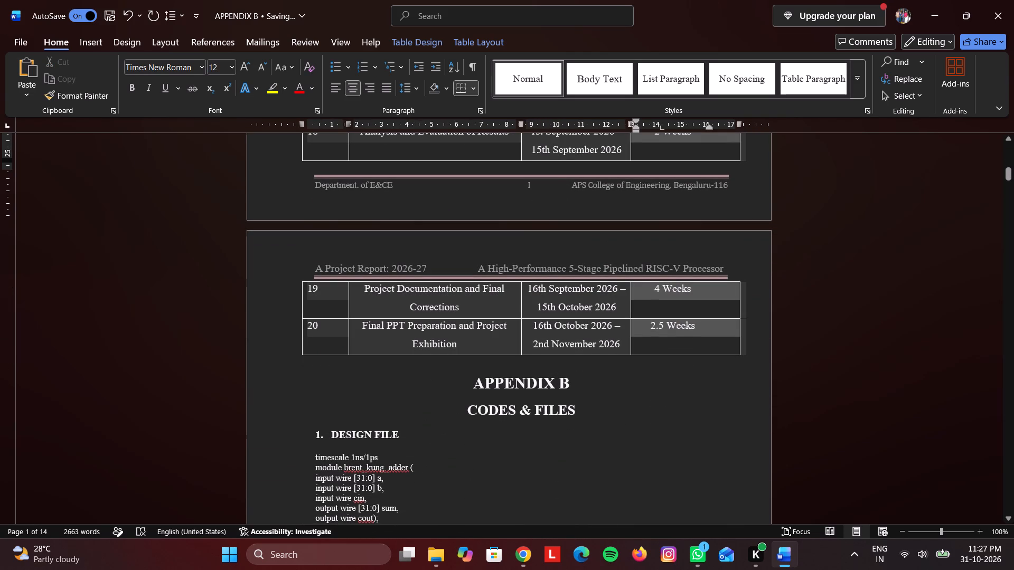
drag(683, 351, 687, 341)
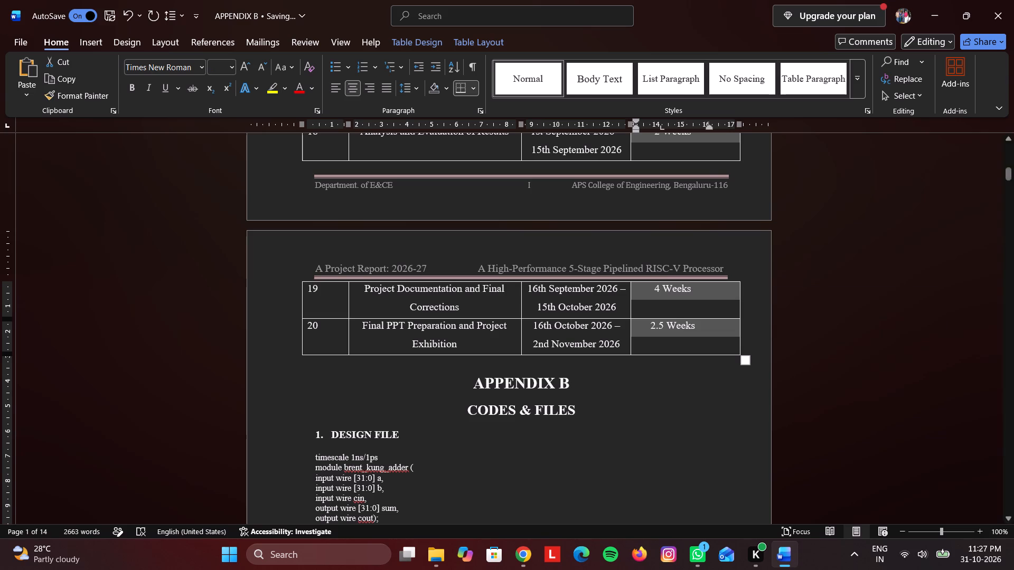
drag(710, 127, 732, 134)
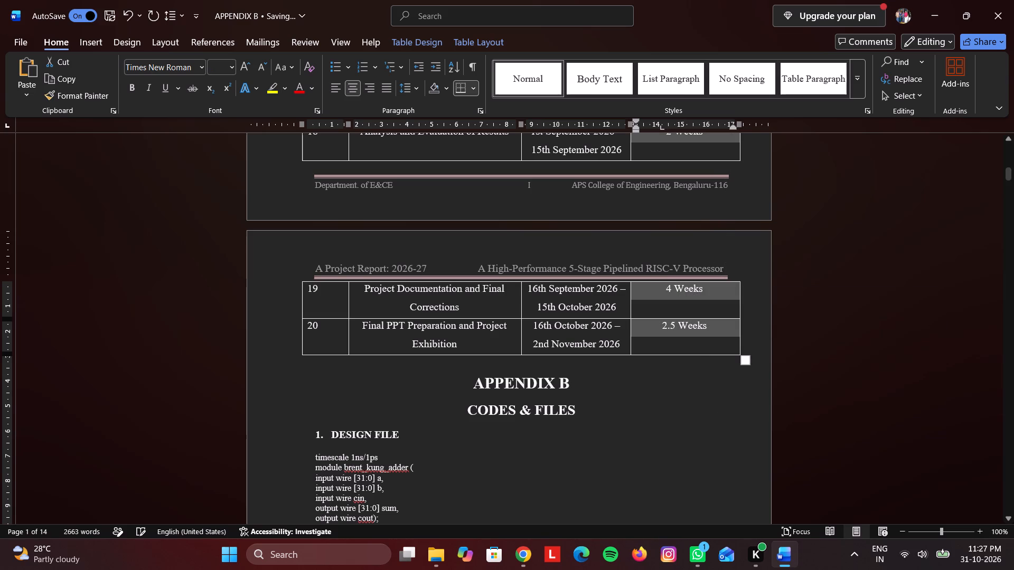
Narrow the Weeks column of the Time Utilization Table to about 2 cm.
scroll(688, 236, up, 15)
scroll(666, 274, up, 5)
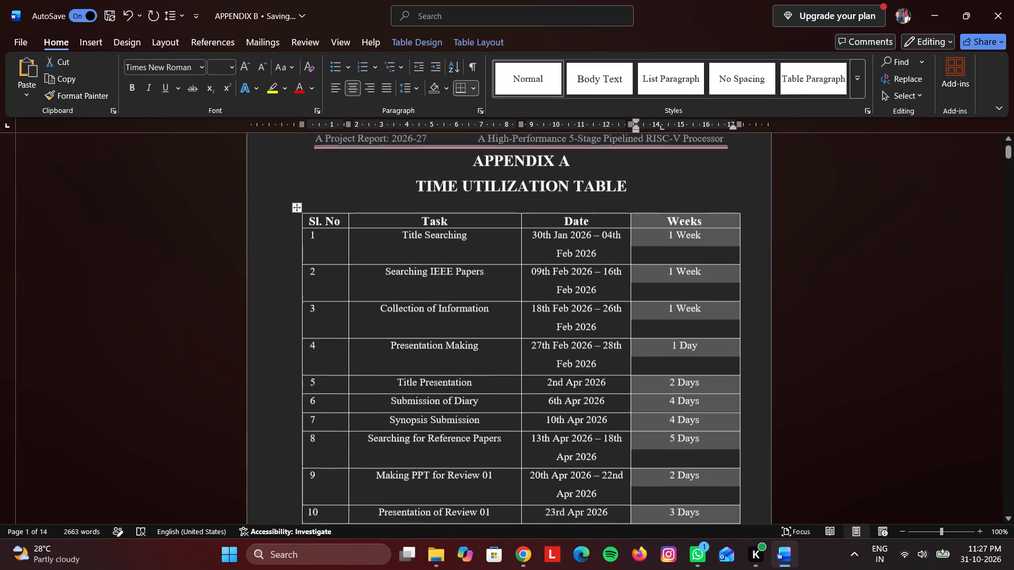
click(518, 317)
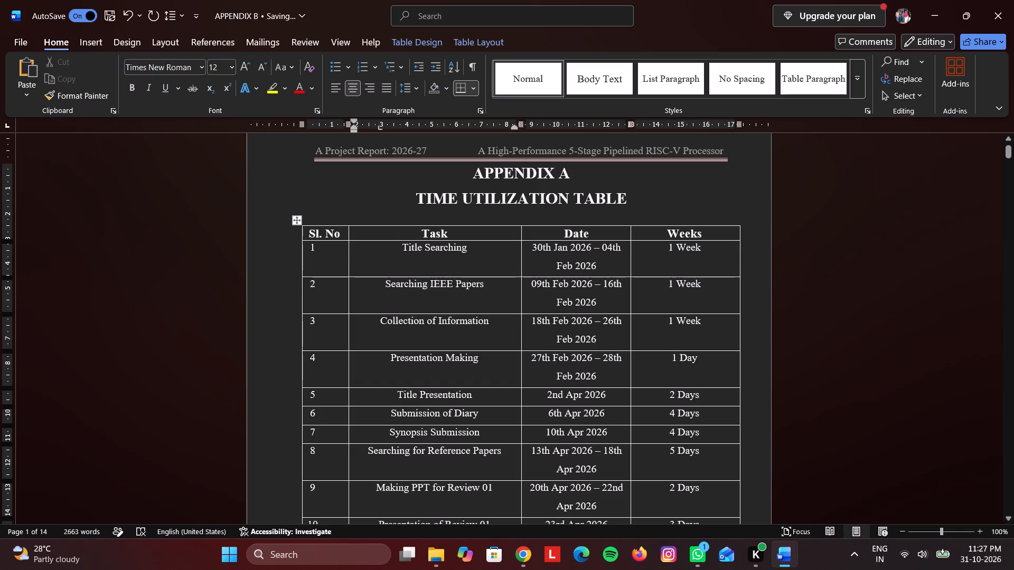
drag(740, 262, 708, 270)
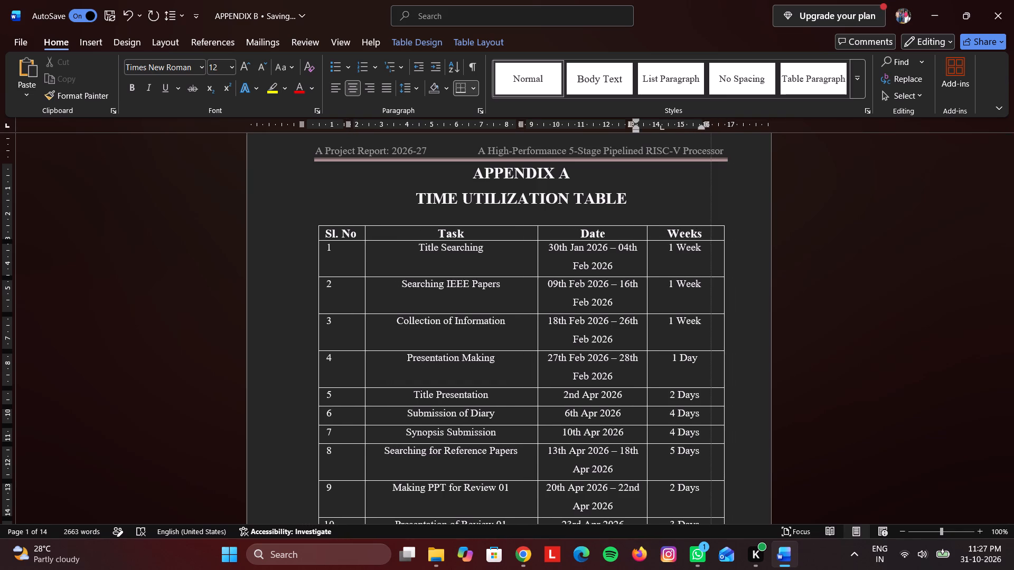
drag(708, 270, 690, 280)
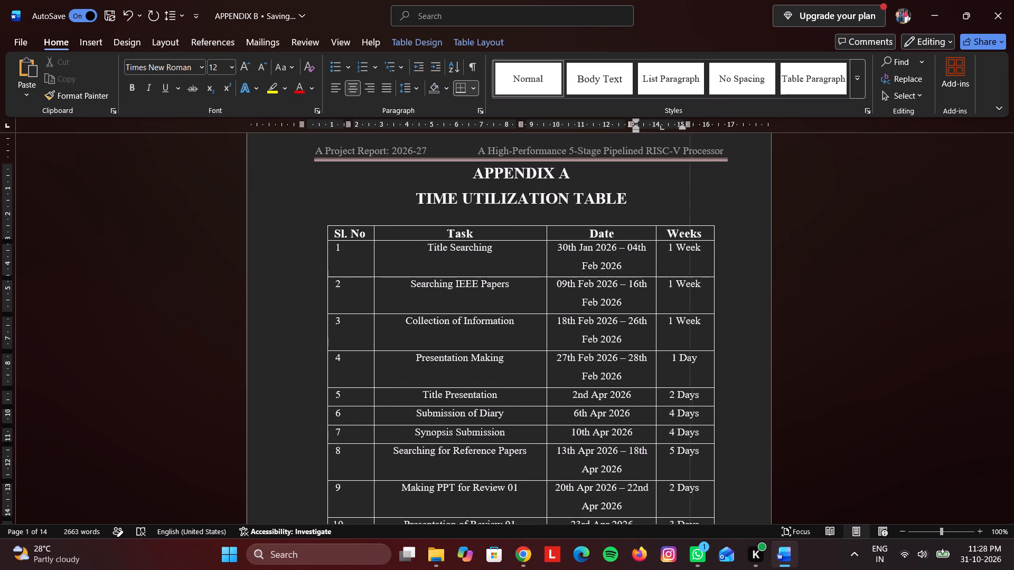
drag(690, 280, 665, 291)
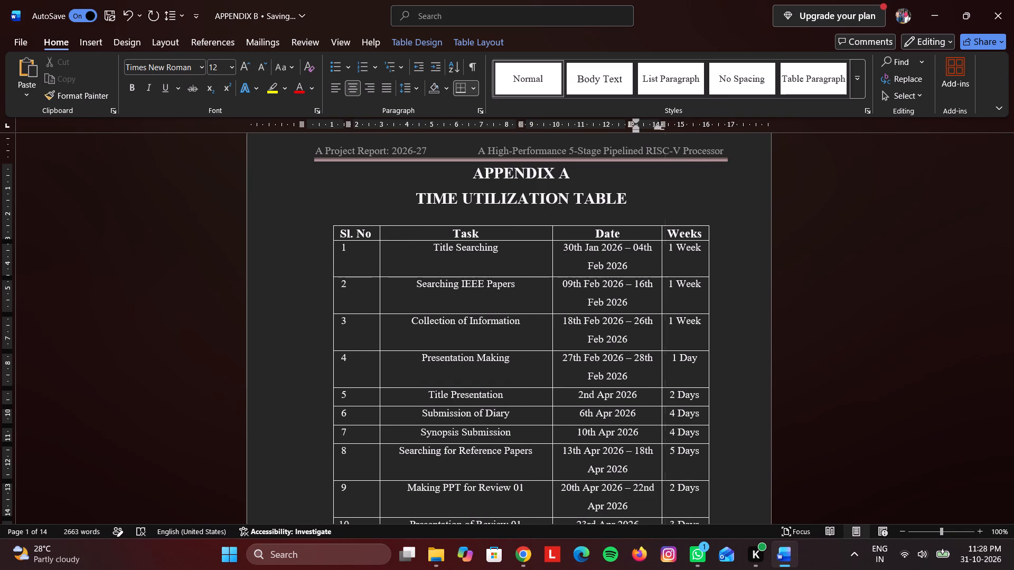
Widen the Weeks column slightly, to about 2.3 cm, so that every entry through "2.5 Weeks" fits on one line.
scroll(703, 321, down, 14)
scroll(704, 313, up, 10)
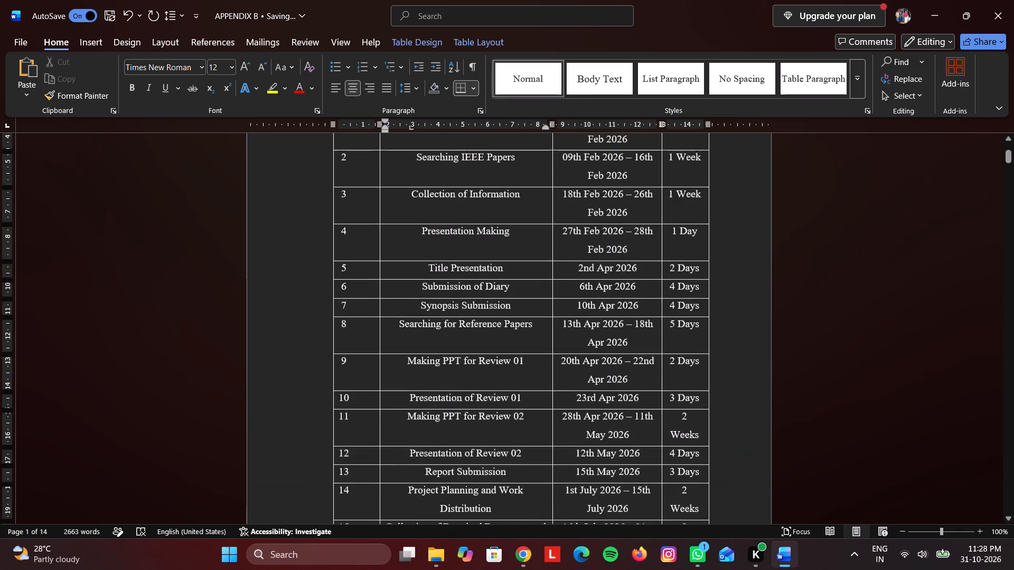
drag(708, 274, 717, 277)
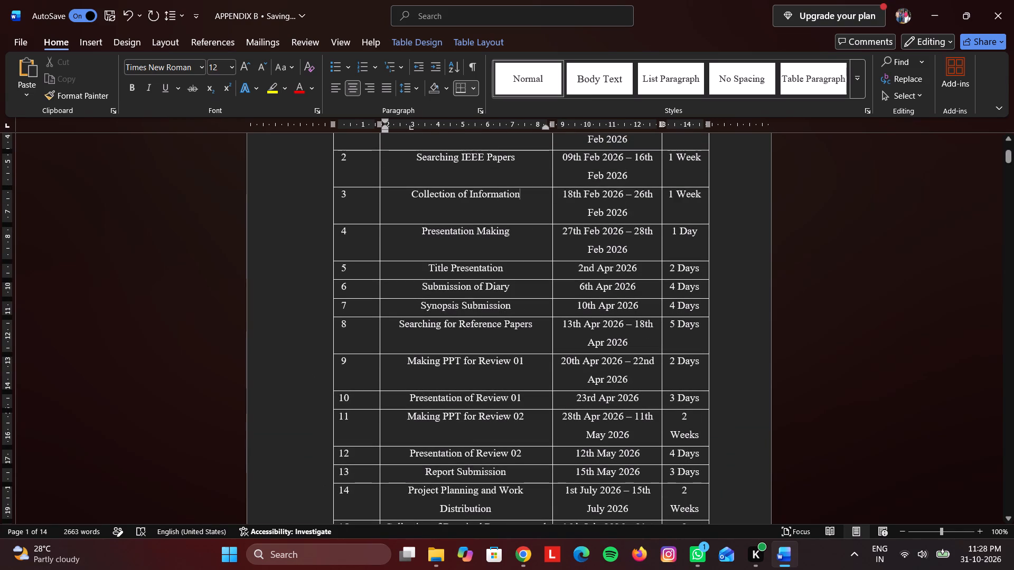
click(709, 291)
click(707, 290)
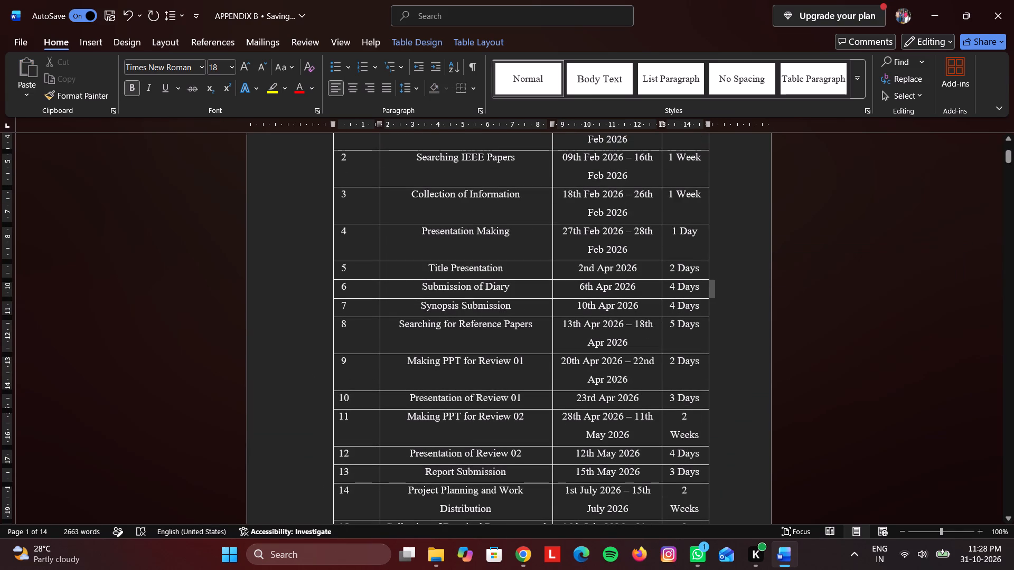
drag(708, 289, 715, 289)
scroll(707, 301, down, 12)
scroll(700, 313, up, 1)
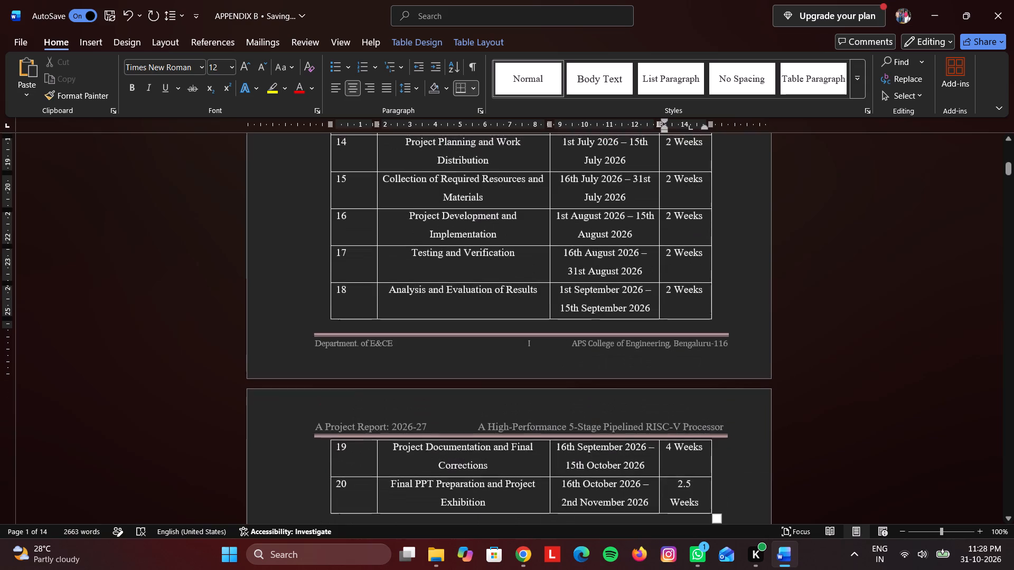
scroll(700, 313, down, 6)
drag(710, 307, 715, 307)
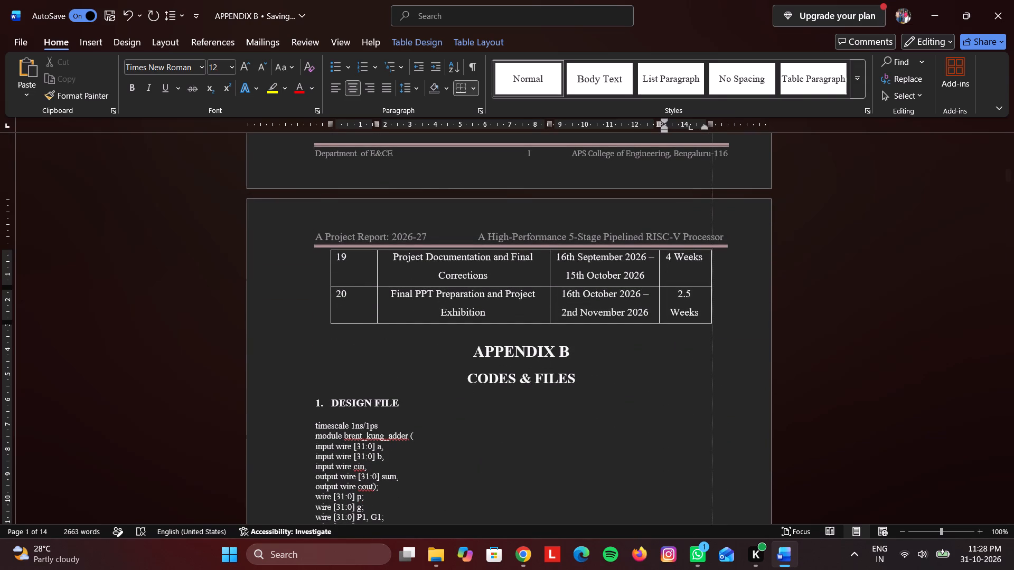
drag(715, 307, 716, 307)
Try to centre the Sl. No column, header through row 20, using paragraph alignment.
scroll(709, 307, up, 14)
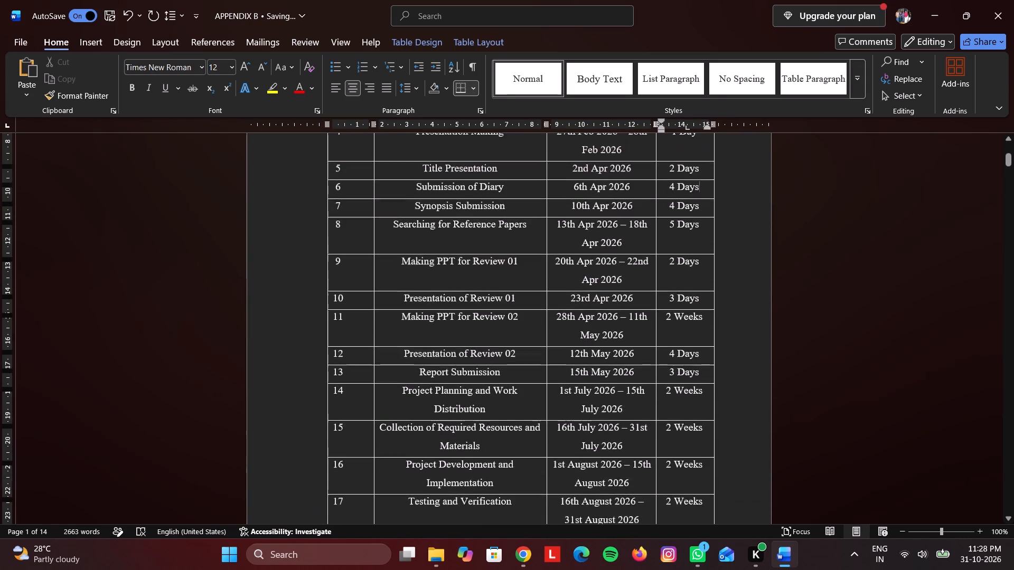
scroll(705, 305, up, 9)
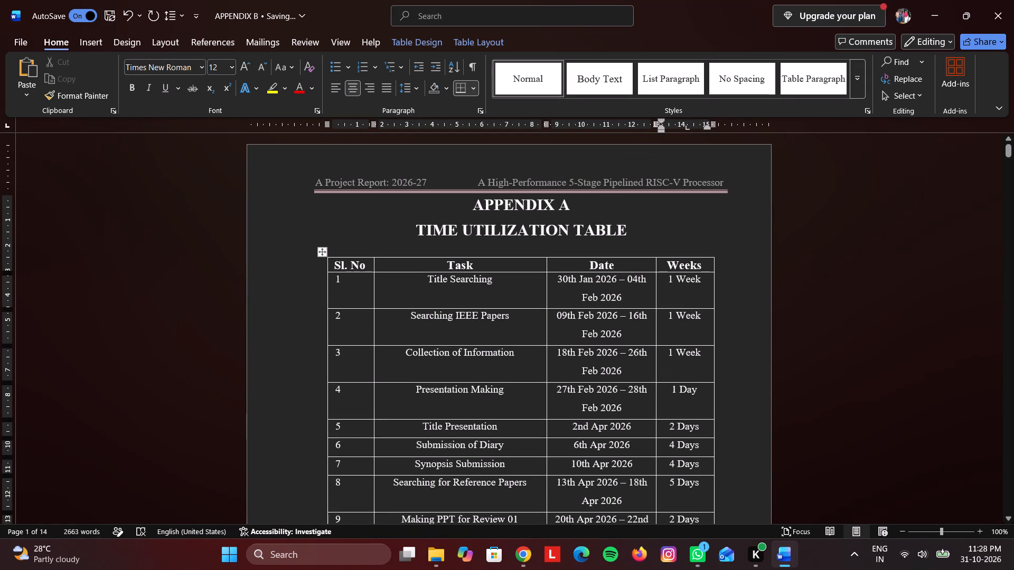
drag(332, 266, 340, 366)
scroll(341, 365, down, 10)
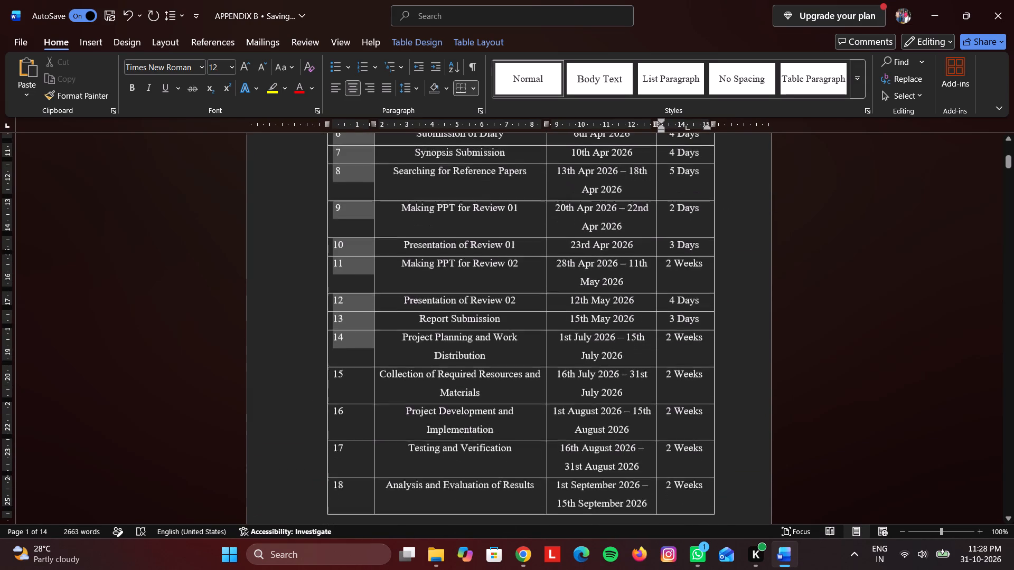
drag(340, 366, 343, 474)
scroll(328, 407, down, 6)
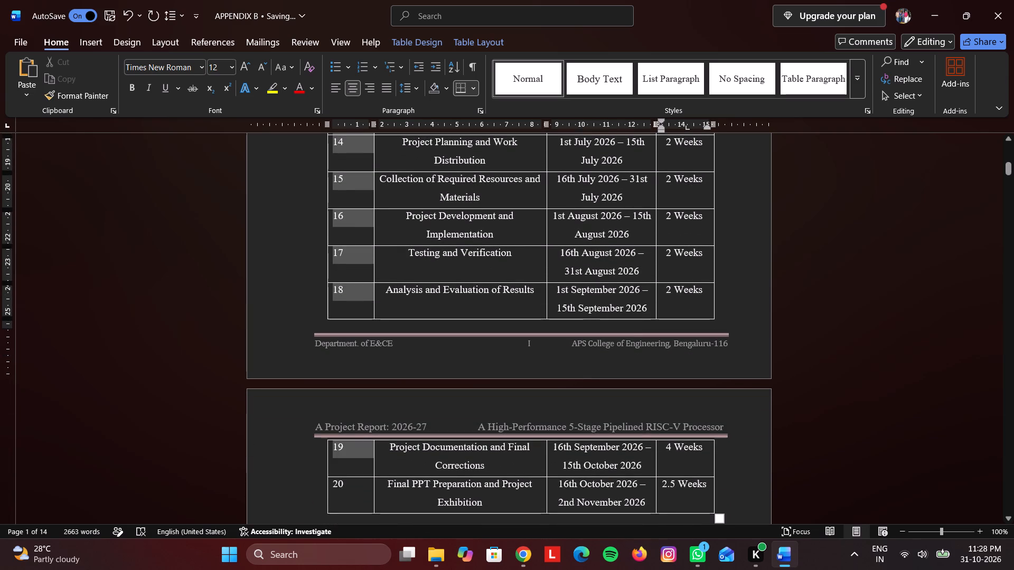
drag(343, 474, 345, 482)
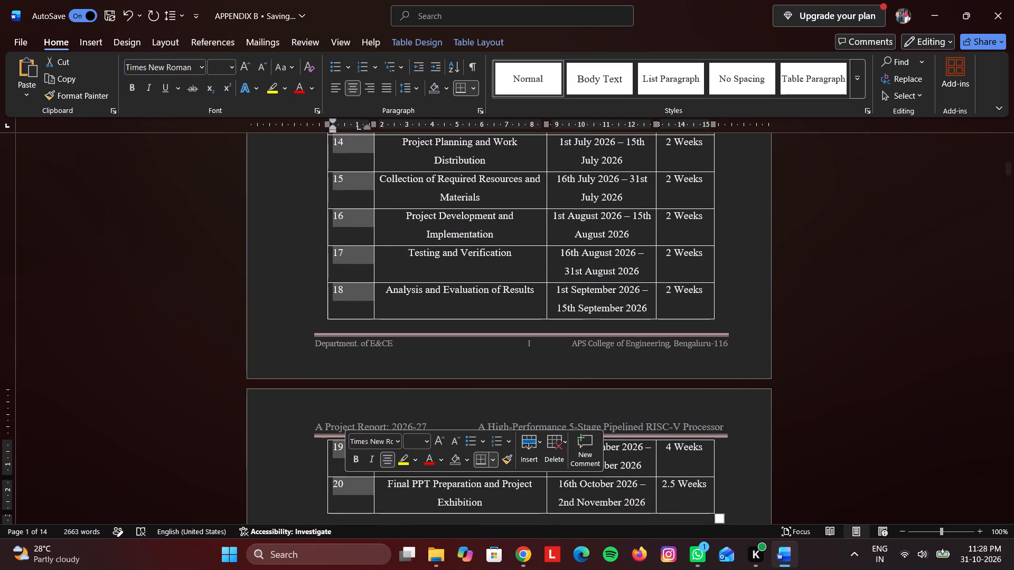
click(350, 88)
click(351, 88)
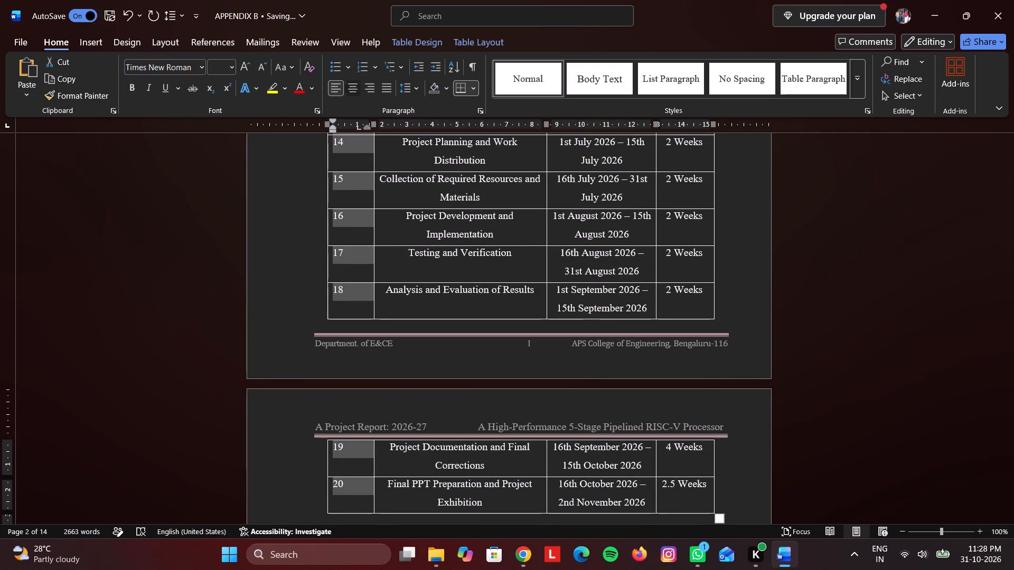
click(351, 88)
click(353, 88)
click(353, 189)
Extend the right indent of Sl. No cells 1 through 20 close to the column's right border so the numbers sit centred.
scroll(353, 190, up, 4)
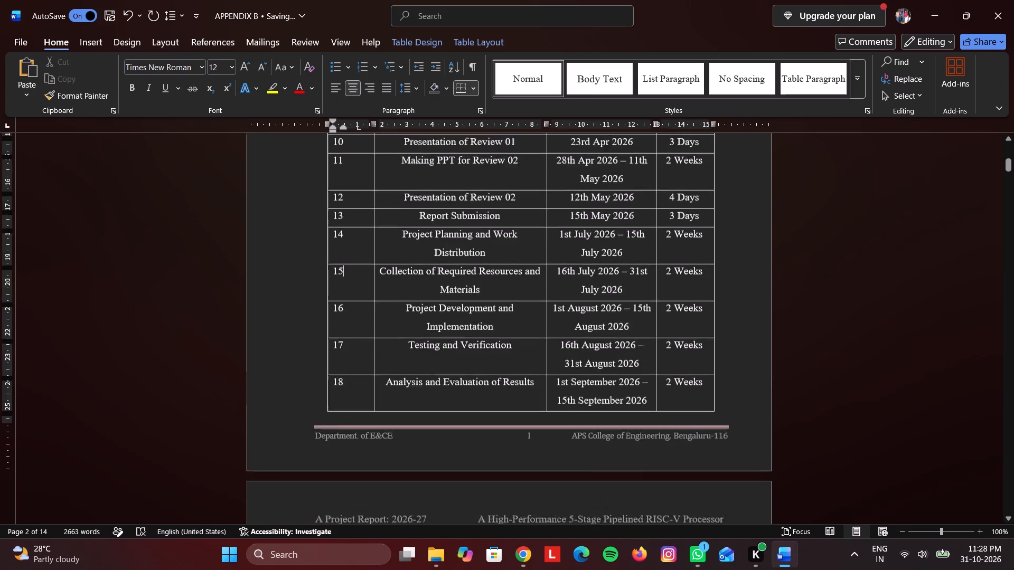
scroll(353, 189, up, 11)
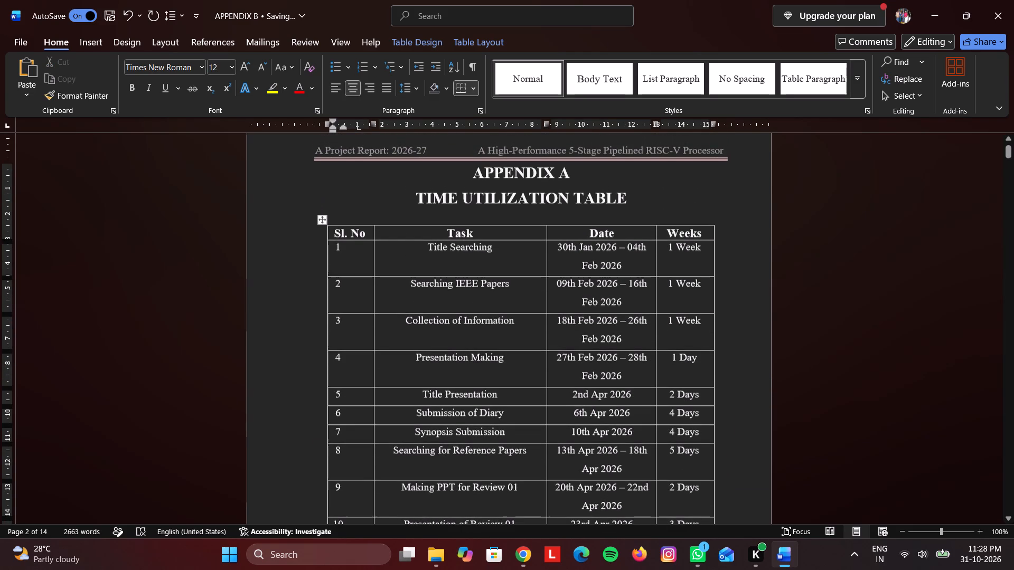
drag(337, 243, 359, 358)
scroll(364, 368, down, 4)
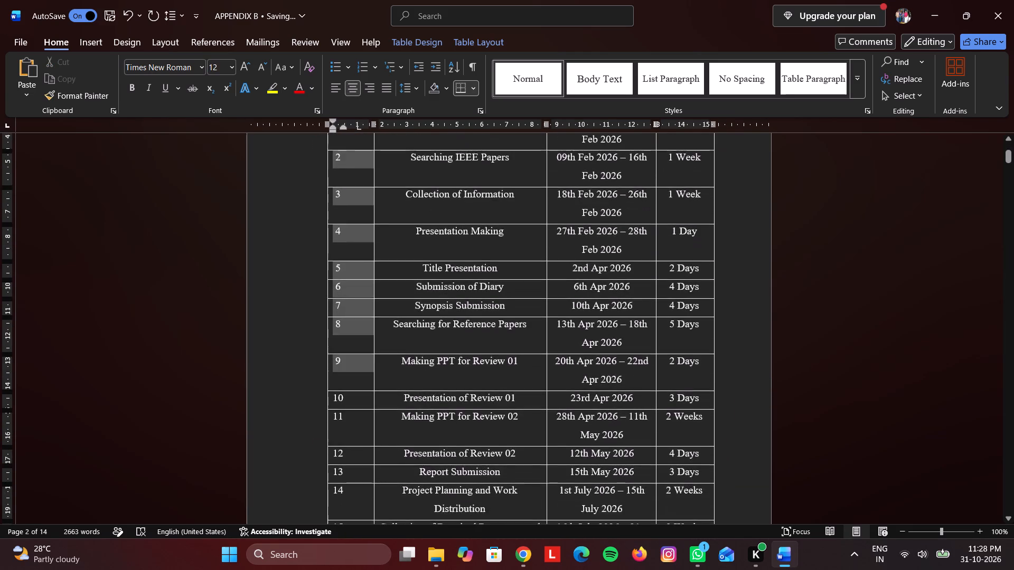
drag(359, 358, 351, 451)
scroll(359, 358, down, 12)
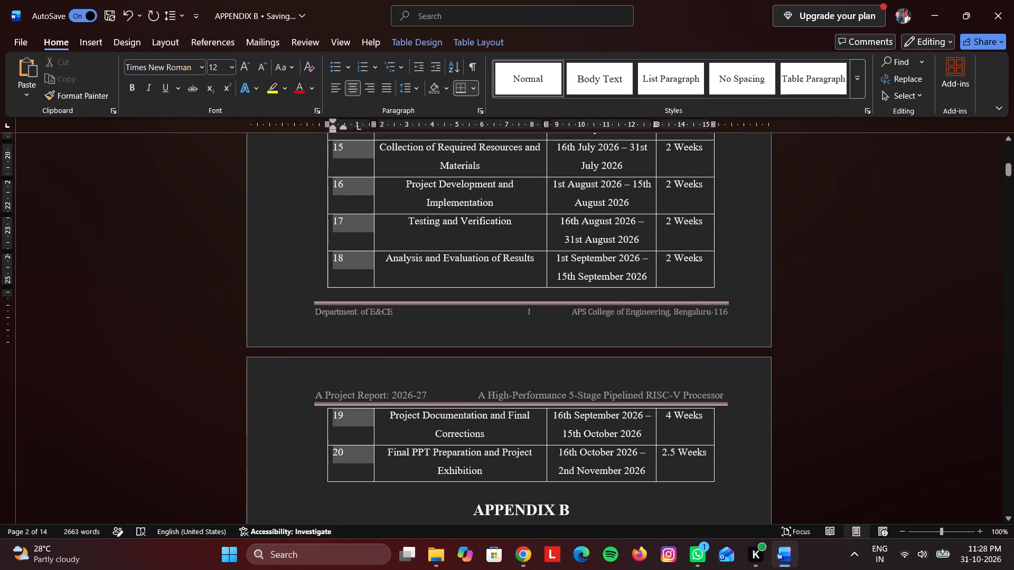
drag(351, 451, 349, 454)
click(351, 85)
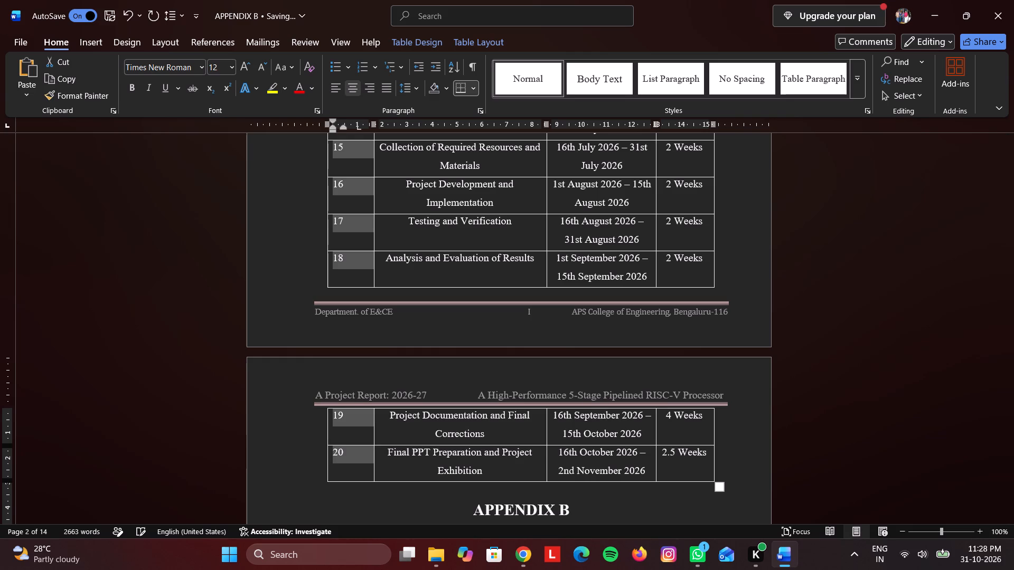
click(351, 85)
drag(343, 127, 352, 128)
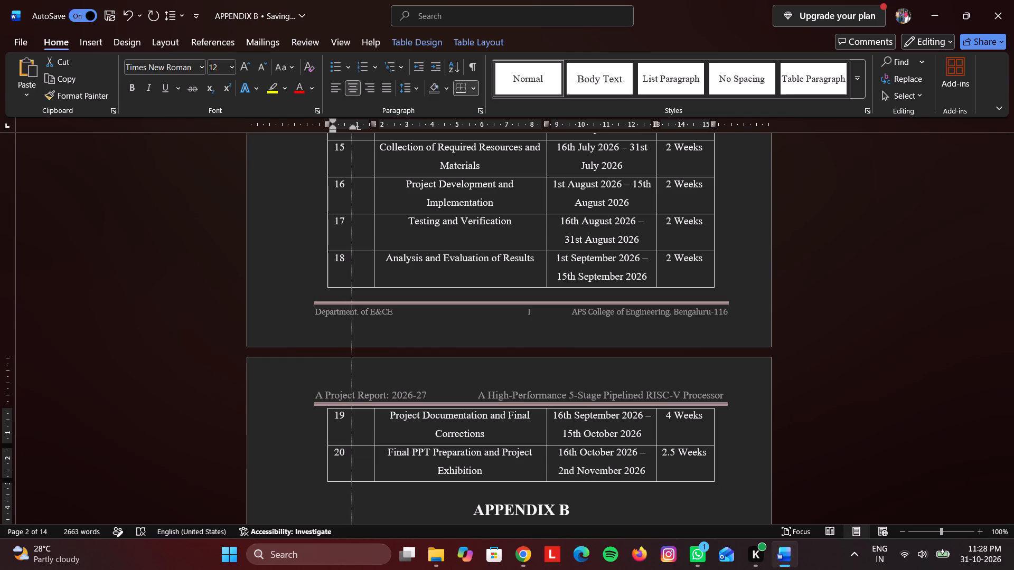
drag(352, 128, 367, 139)
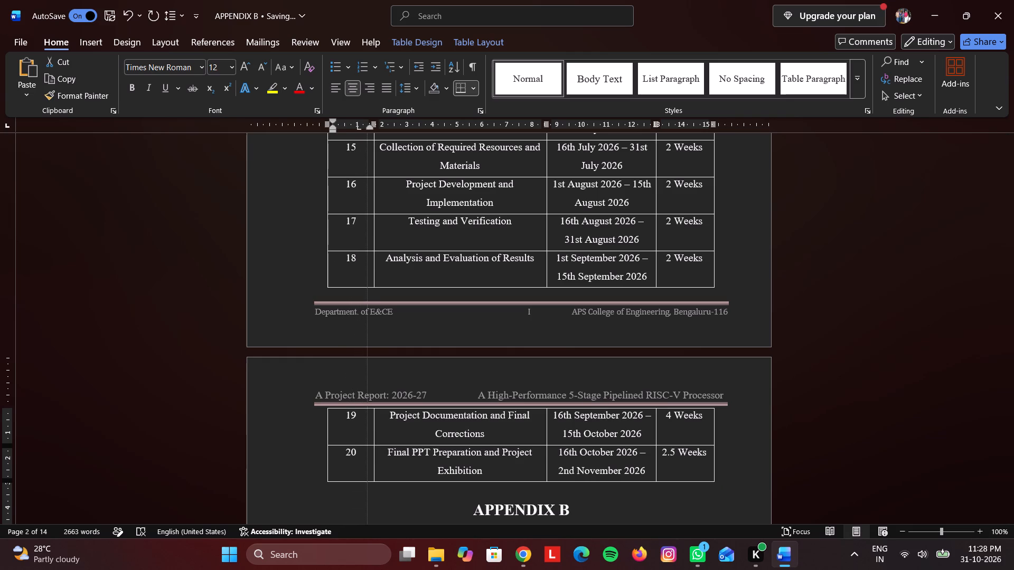
drag(367, 139, 367, 140)
Narrow the Task column to about 4.9 cm, giving the freed width to the Date column.
scroll(389, 210, up, 17)
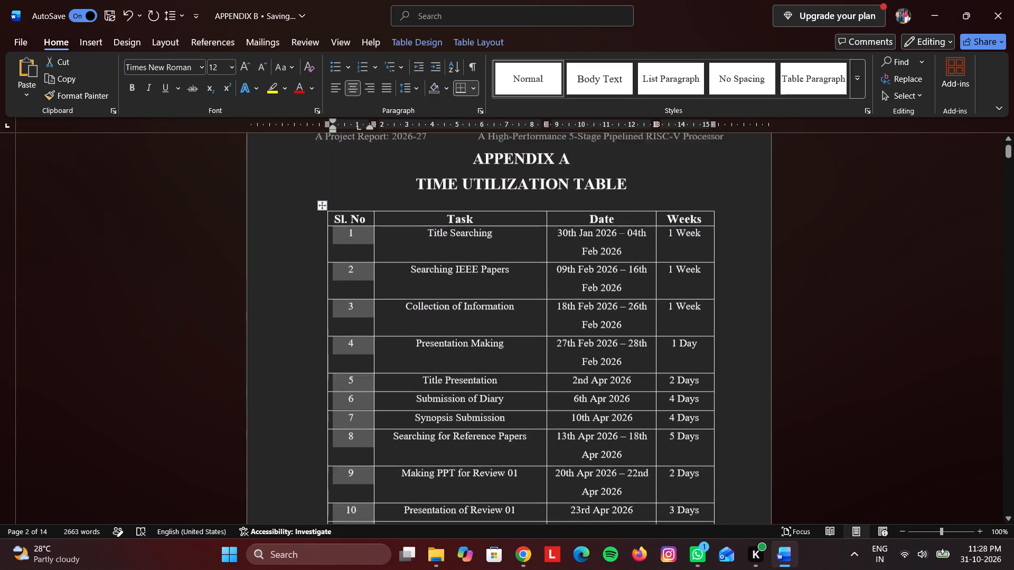
scroll(394, 202, up, 1)
click(348, 266)
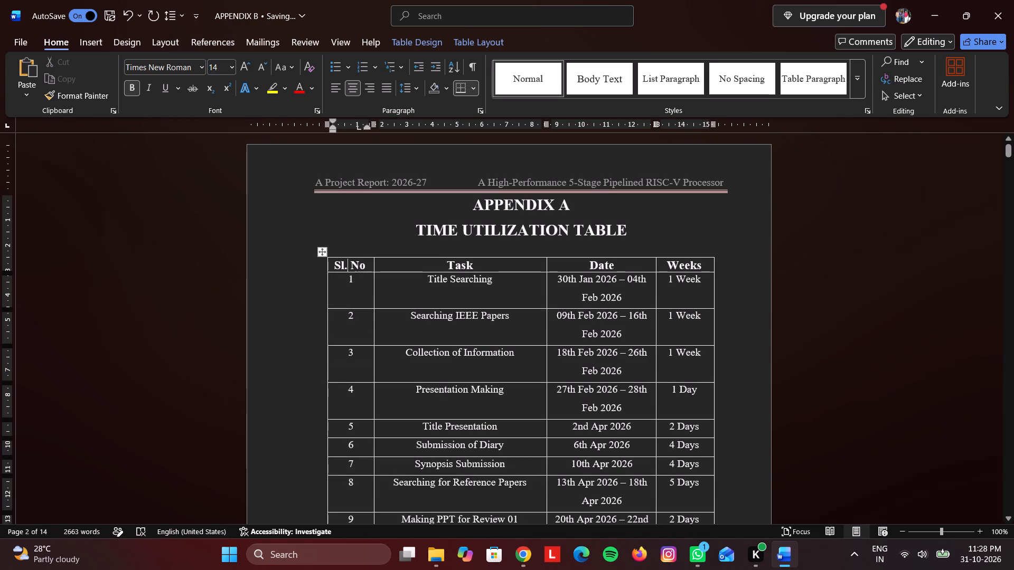
click(442, 284)
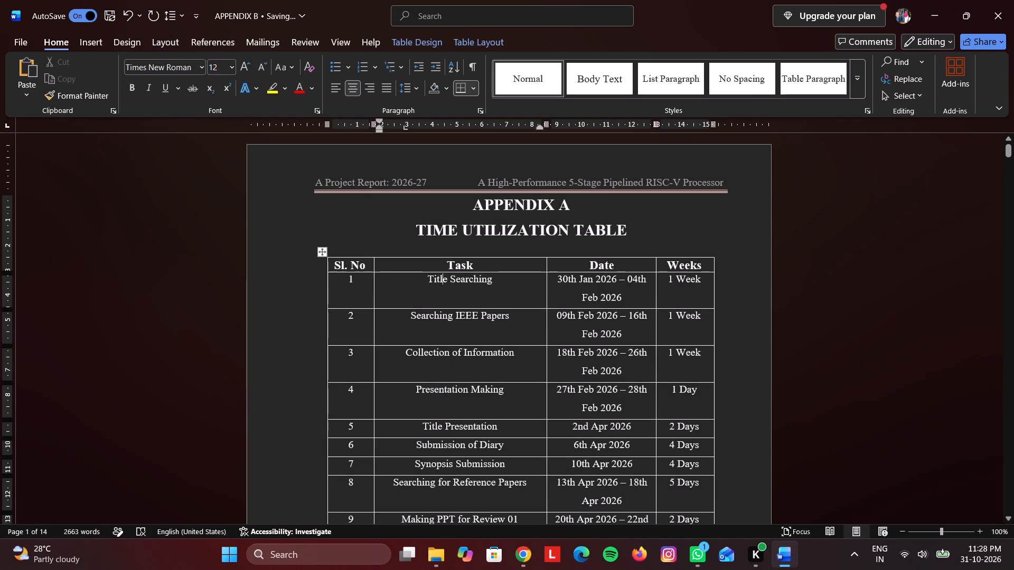
drag(547, 292, 503, 300)
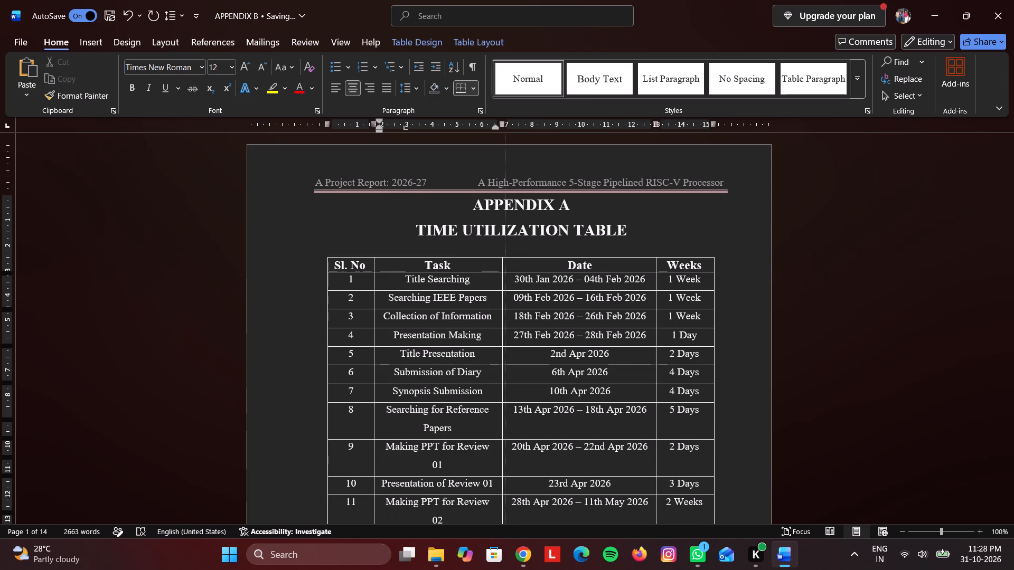
drag(503, 300, 495, 299)
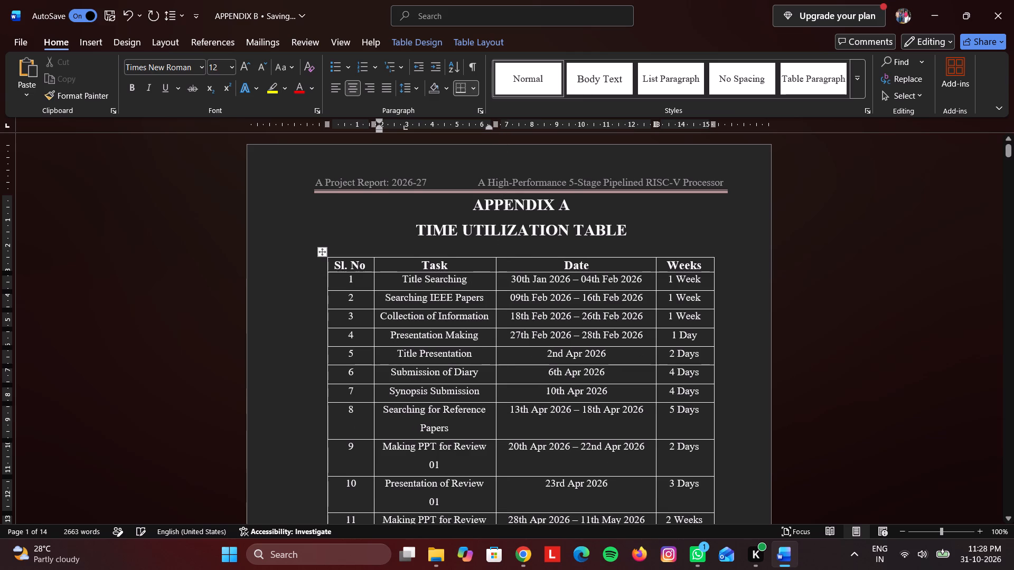
Left-align the Task column entries from row 1 through row 20.
drag(396, 277, 420, 391)
scroll(420, 390, down, 18)
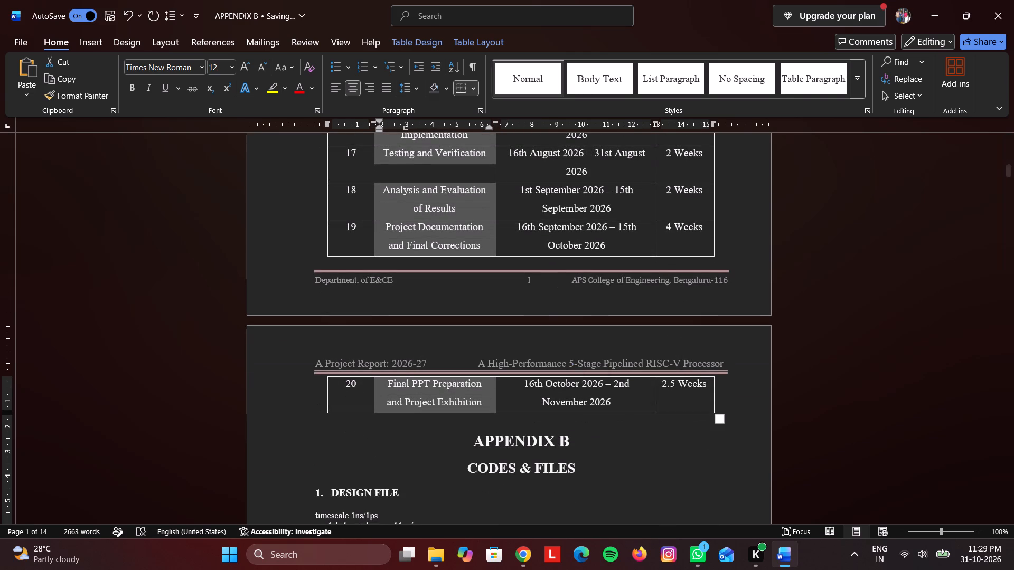
click(331, 90)
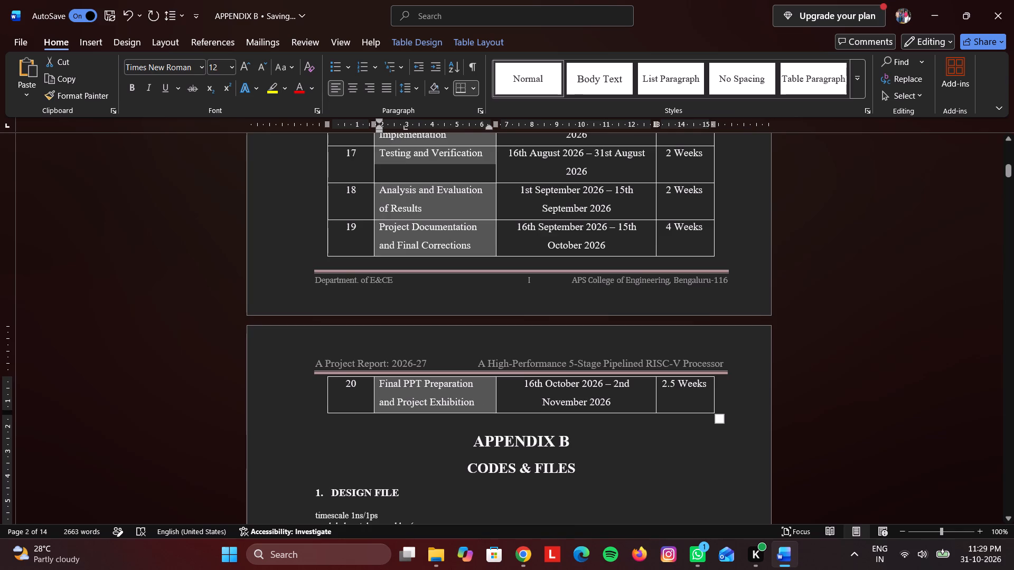
Left-align the Date column entries from row 1 through row 20 of the Time Utilization Table.
scroll(455, 185, up, 10)
scroll(588, 166, up, 8)
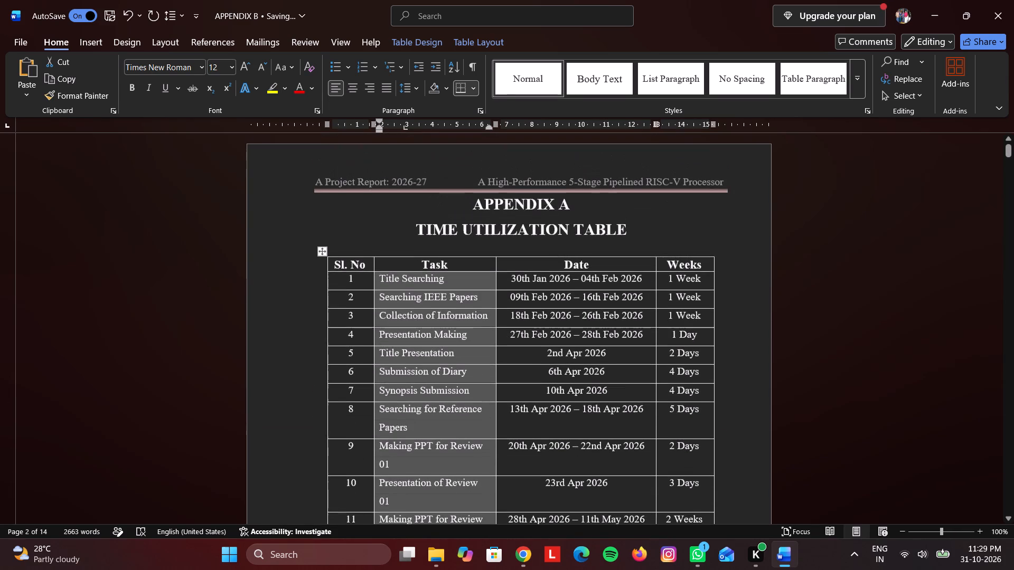
click(511, 279)
drag(511, 279, 550, 373)
scroll(551, 379, down, 5)
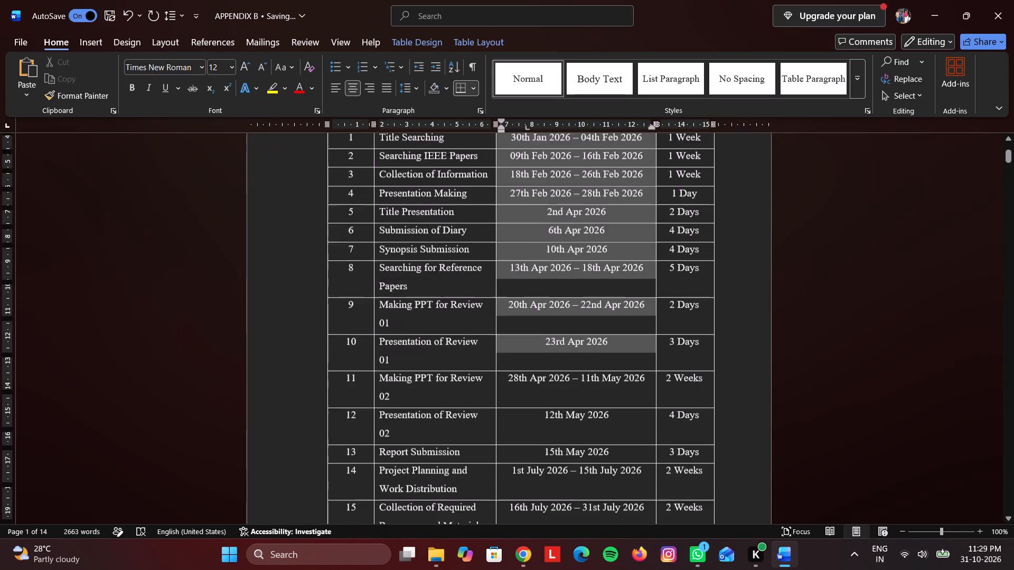
drag(550, 373, 570, 471)
scroll(550, 371, down, 10)
click(340, 87)
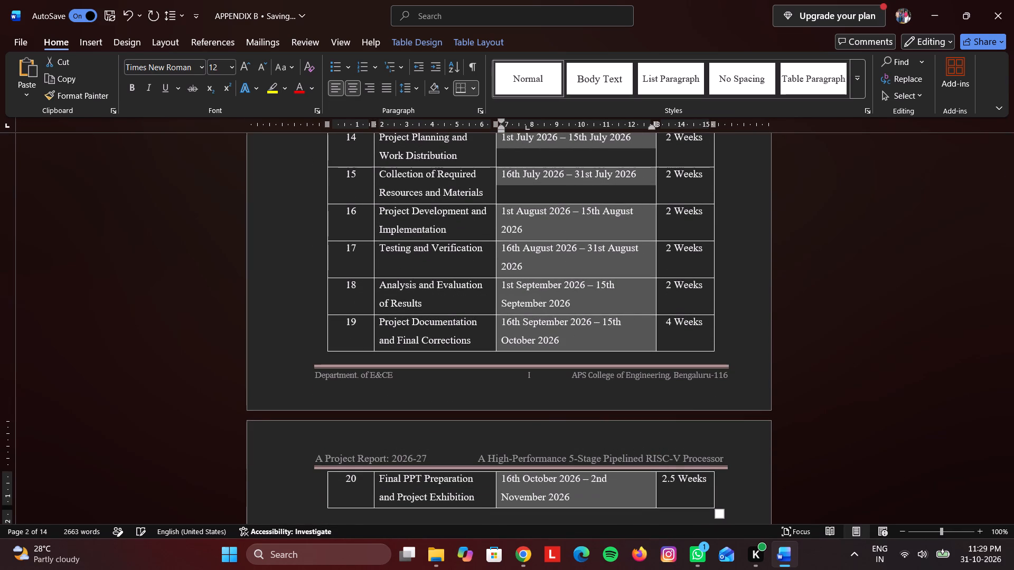
click(561, 260)
Widen the Task column to about 5.4 cm by taking the extra width from the Date column.
scroll(562, 260, up, 10)
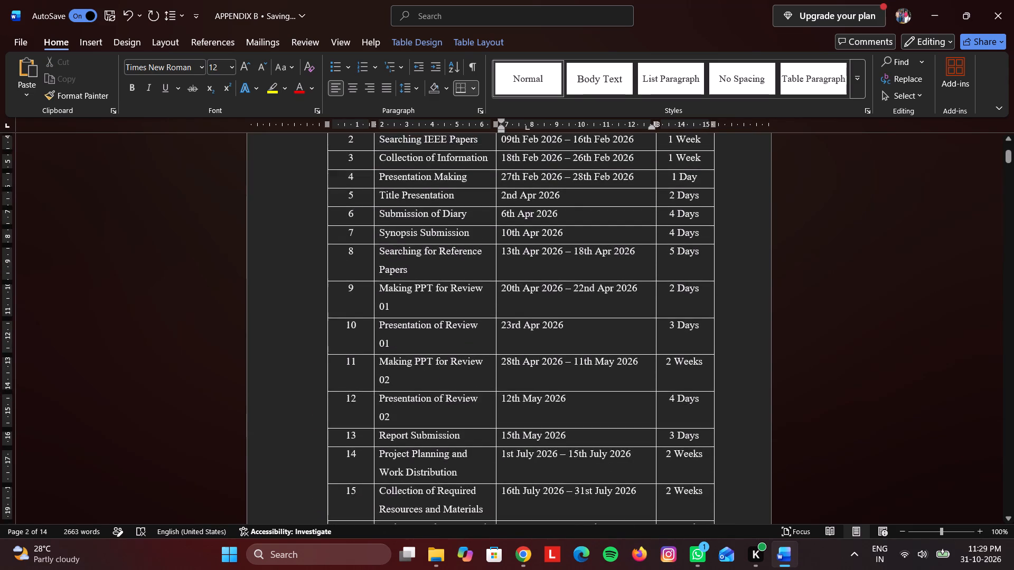
scroll(562, 260, up, 4)
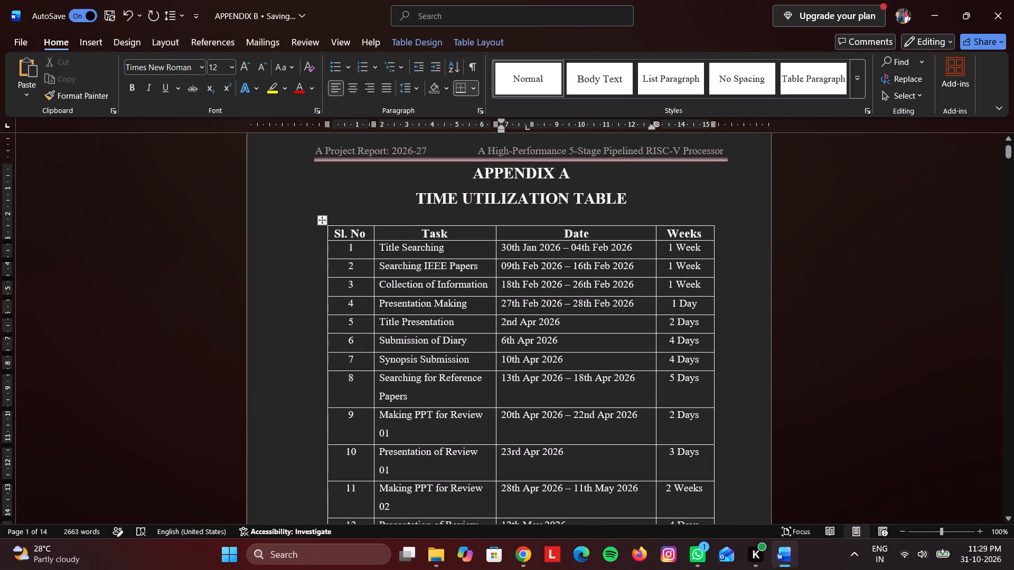
drag(495, 324, 512, 324)
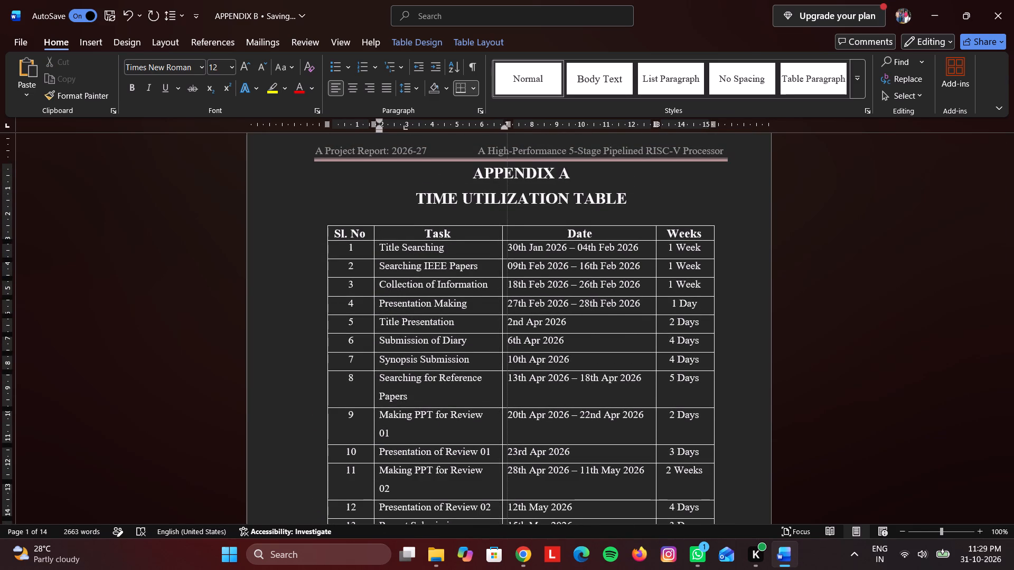
drag(512, 324, 508, 325)
scroll(508, 325, down, 5)
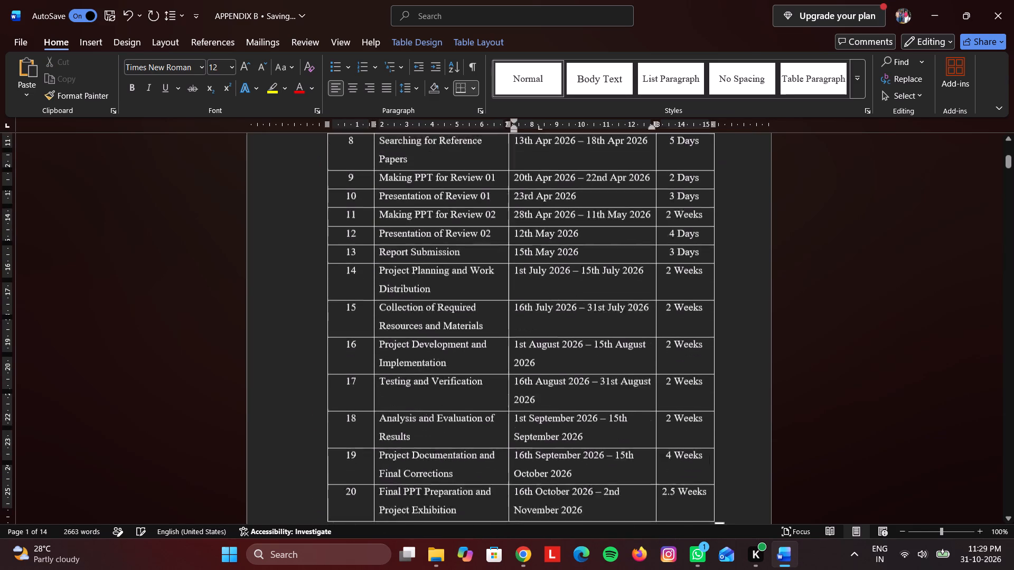
scroll(512, 325, down, 1)
scroll(512, 325, up, 9)
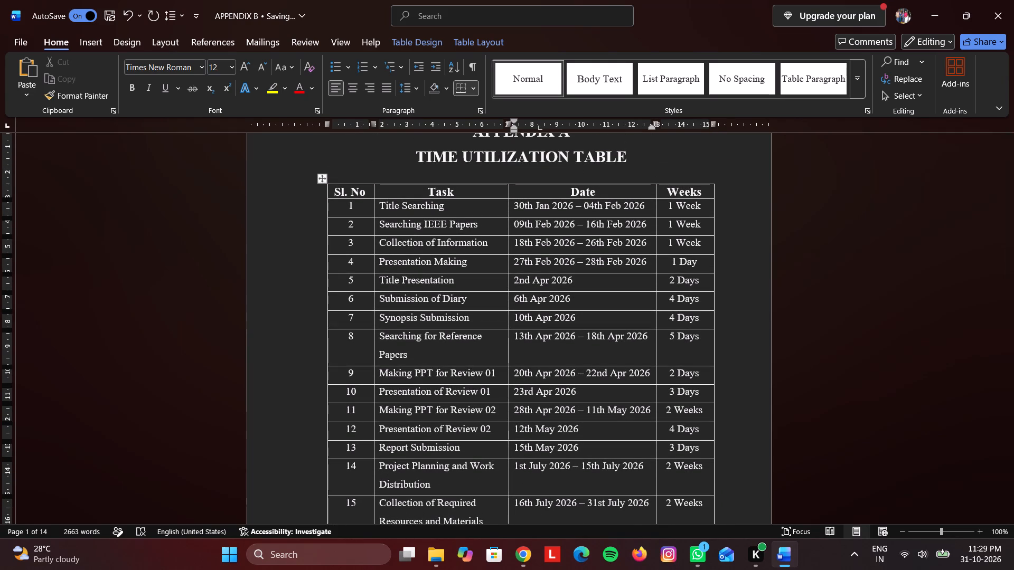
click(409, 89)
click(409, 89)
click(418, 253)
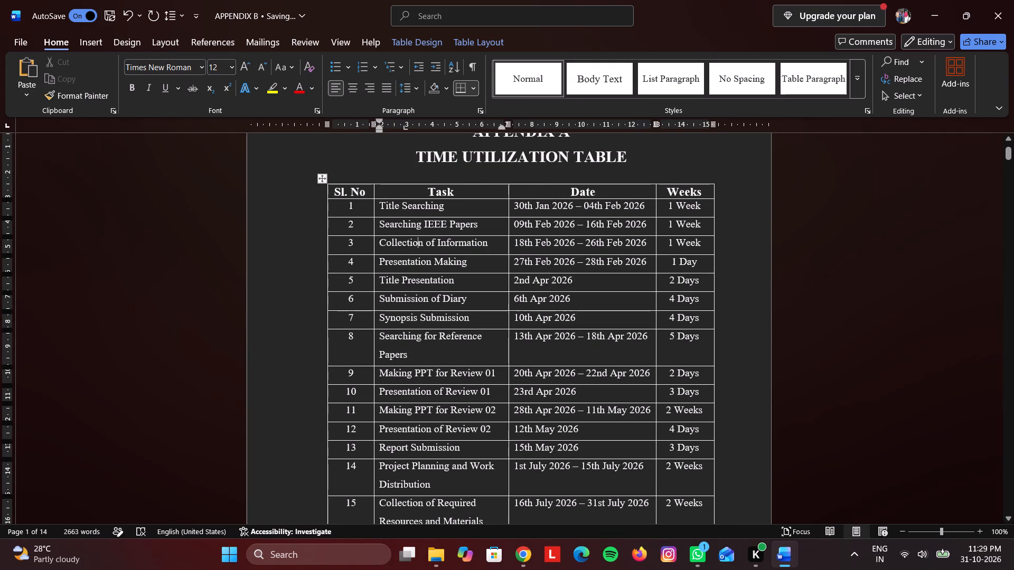
Add space after the paragraphs in the table's header row, from Sl. No through Weeks.
scroll(419, 244, down, 1)
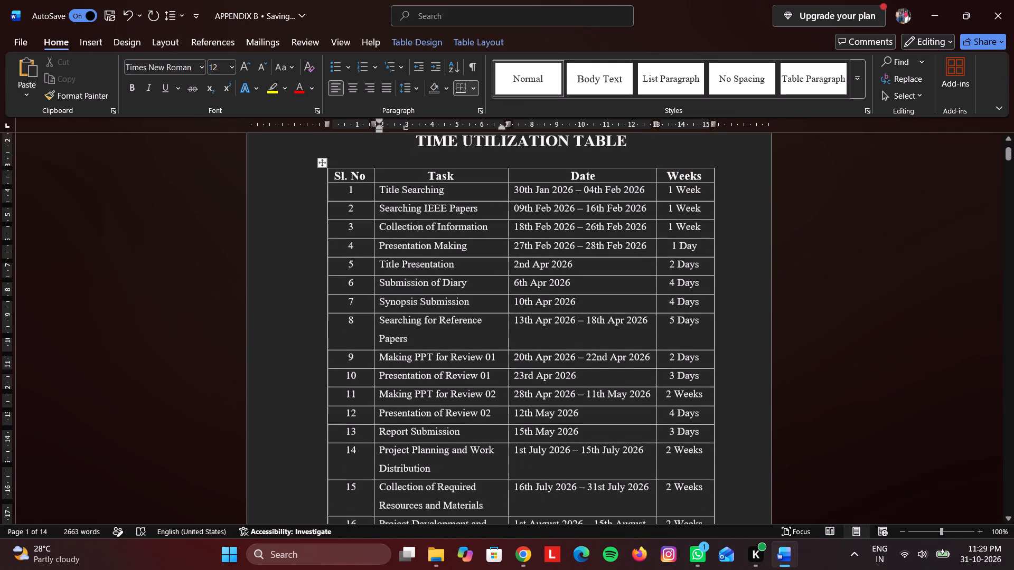
scroll(419, 244, down, 9)
scroll(434, 256, up, 4)
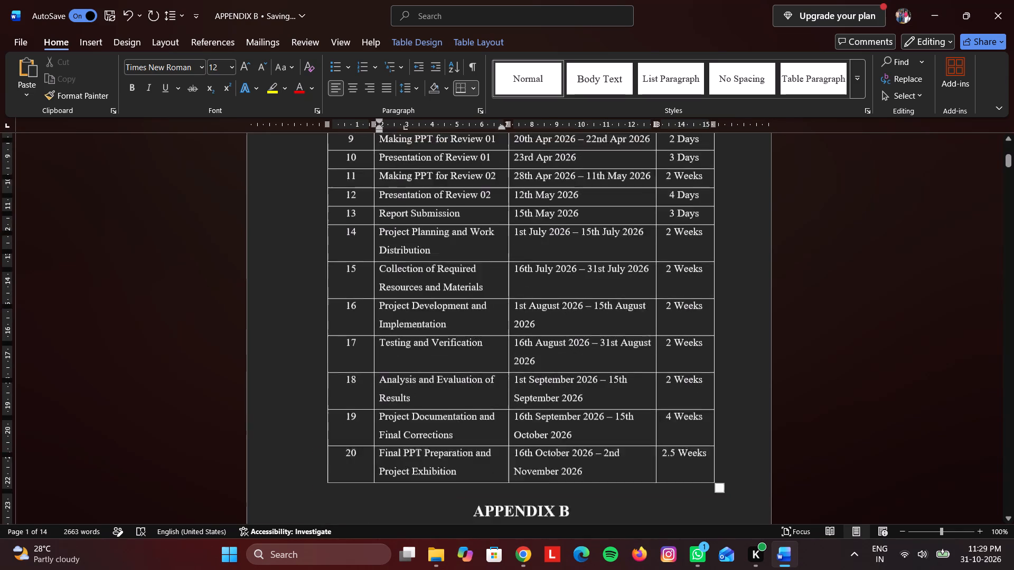
scroll(434, 256, up, 9)
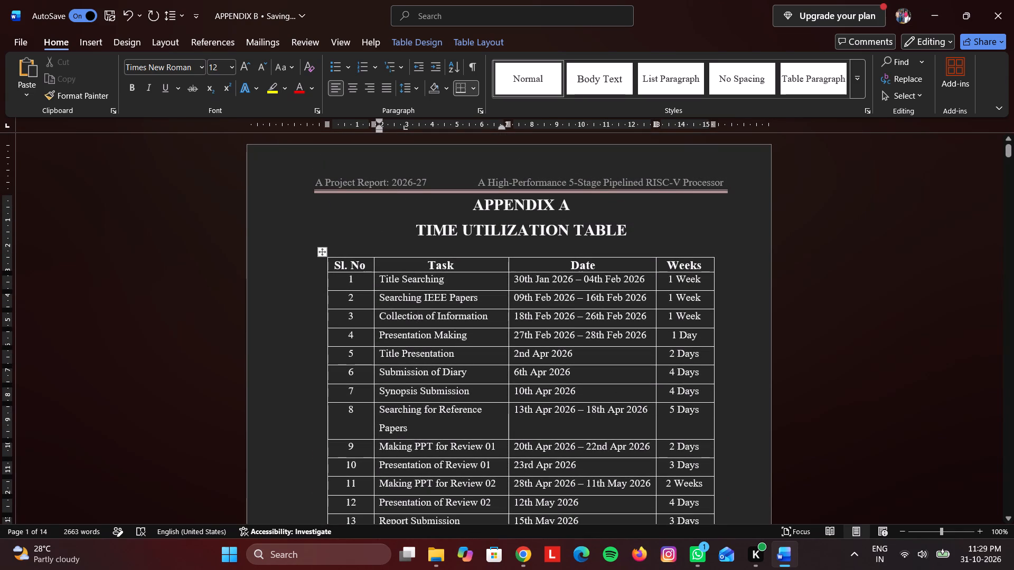
drag(335, 261, 661, 262)
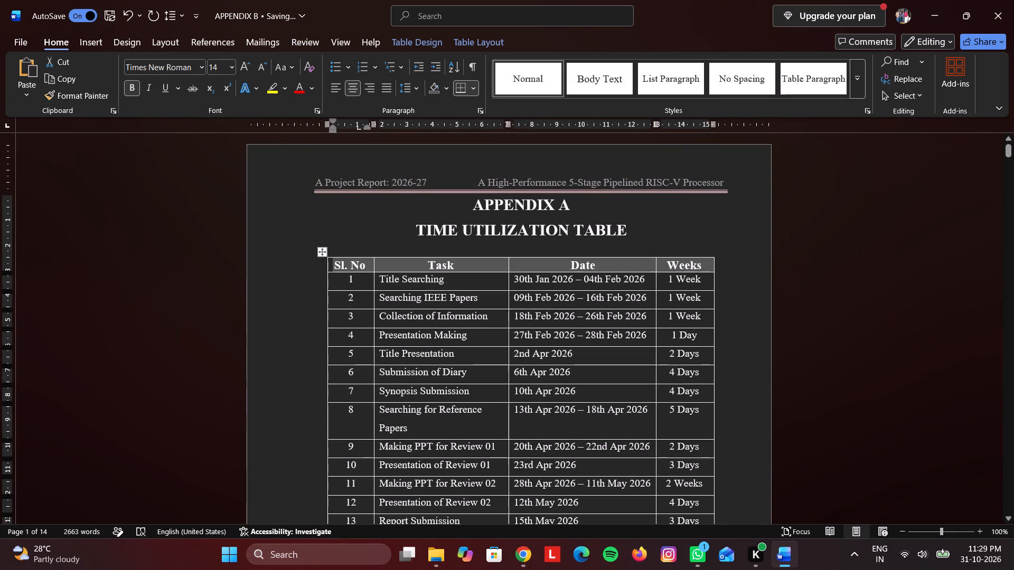
click(414, 90)
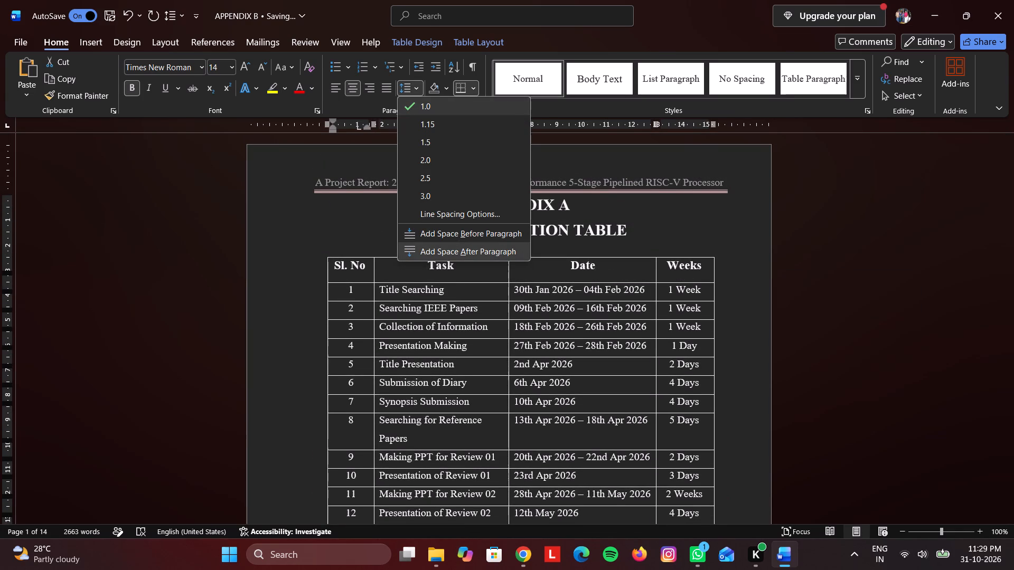
click(433, 249)
scroll(477, 311, down, 6)
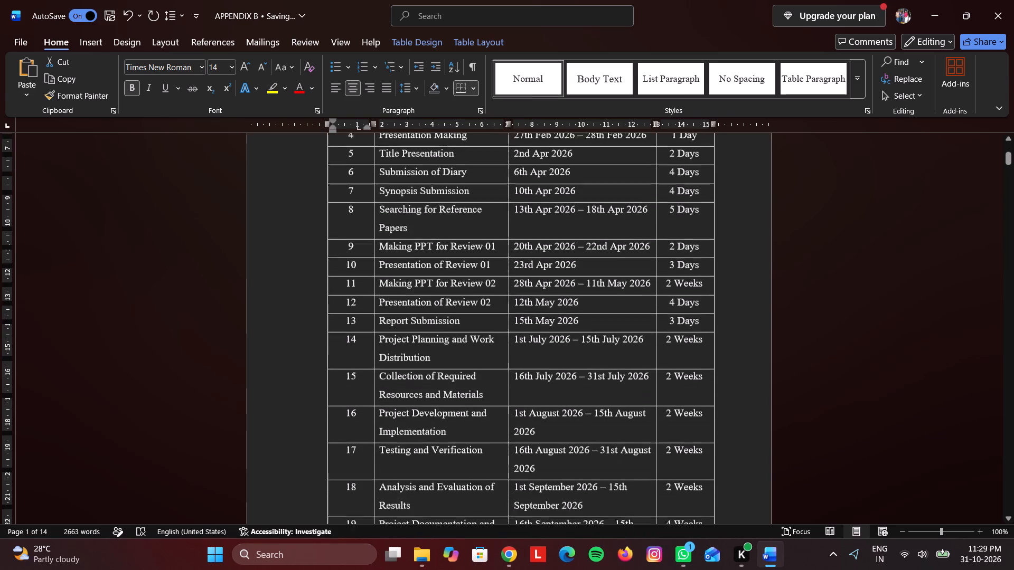
scroll(480, 313, down, 12)
scroll(480, 313, up, 6)
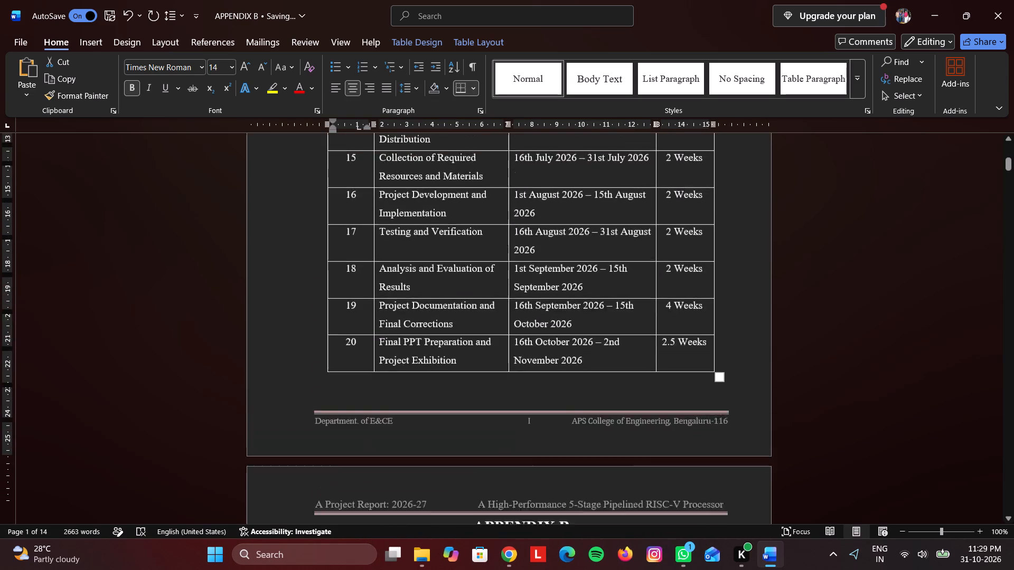
scroll(480, 313, up, 11)
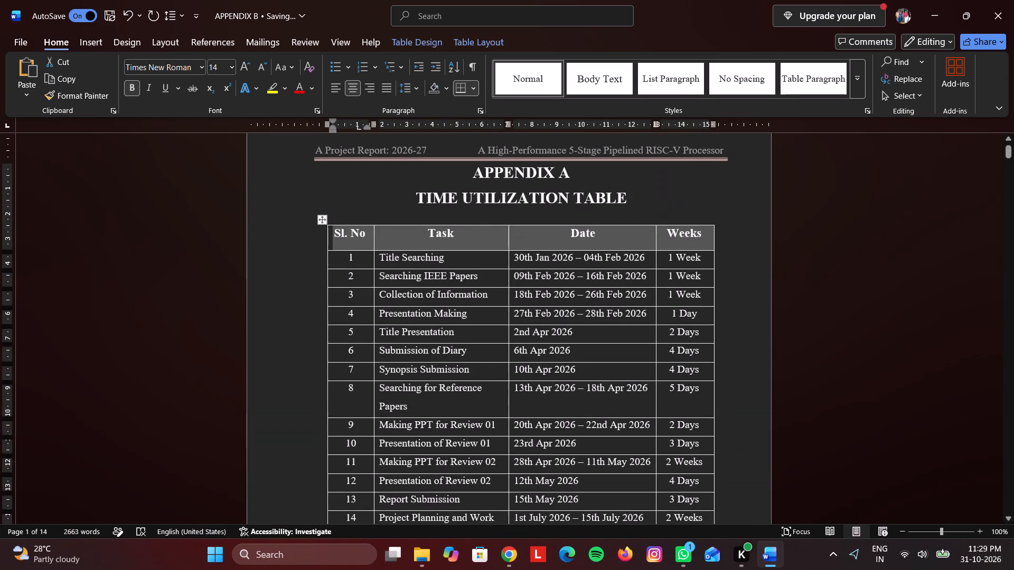
click(639, 201)
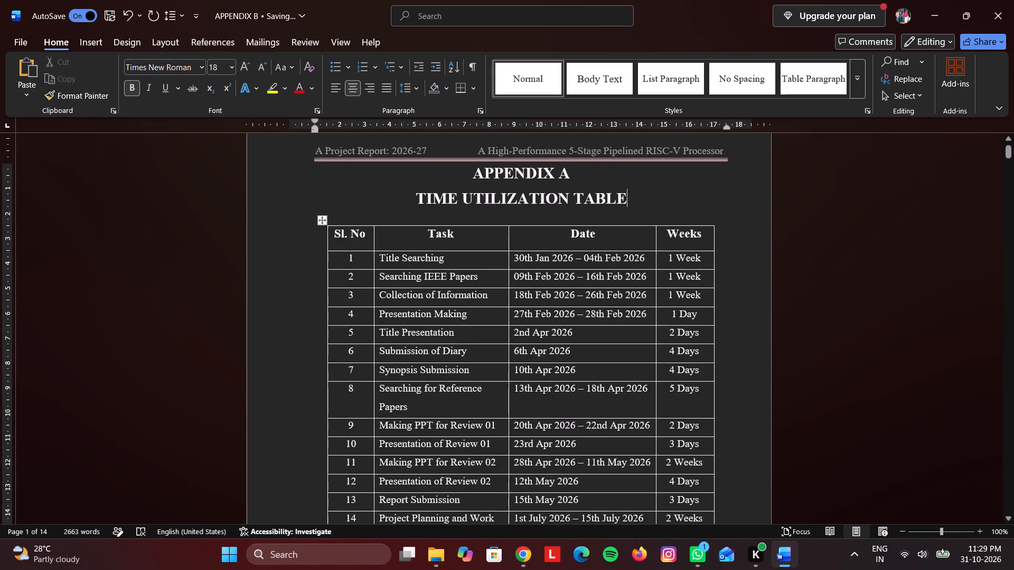
Review the document from the Time Utilization Table through the APPENDIX B code sections to the last page.
scroll(643, 236, down, 12)
scroll(643, 236, up, 16)
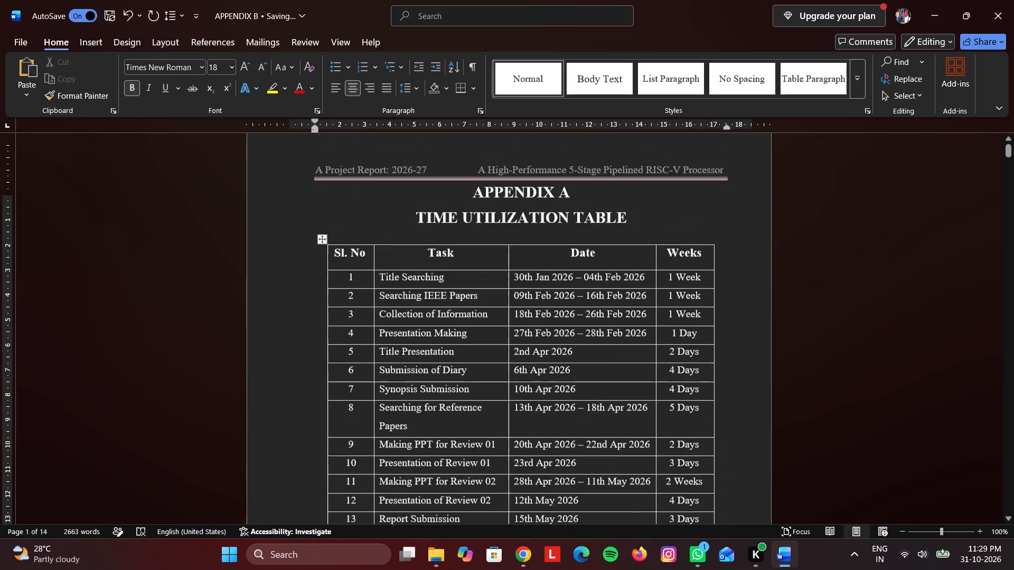
scroll(643, 236, down, 20)
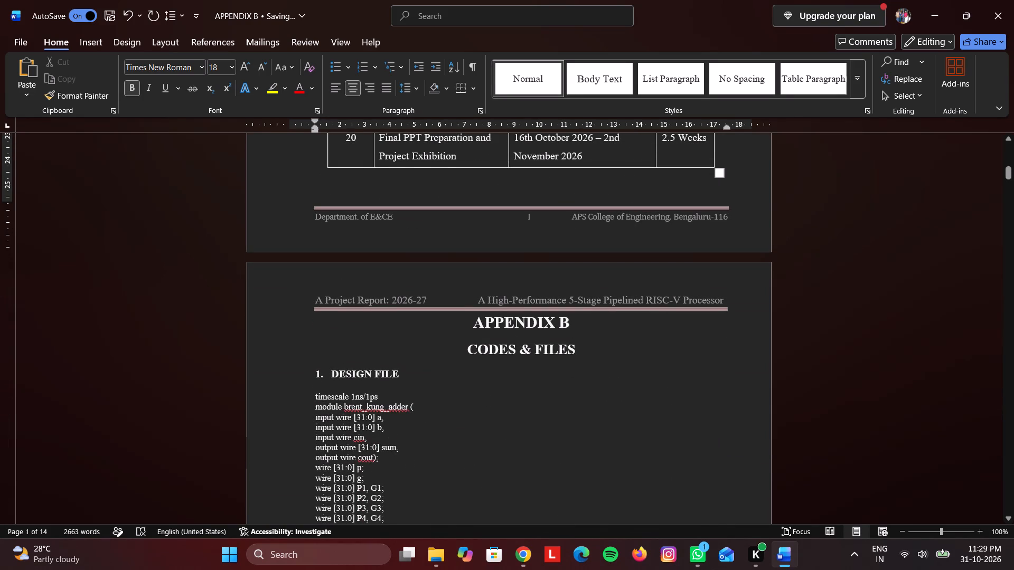
scroll(643, 236, down, 15)
scroll(643, 236, down, 6)
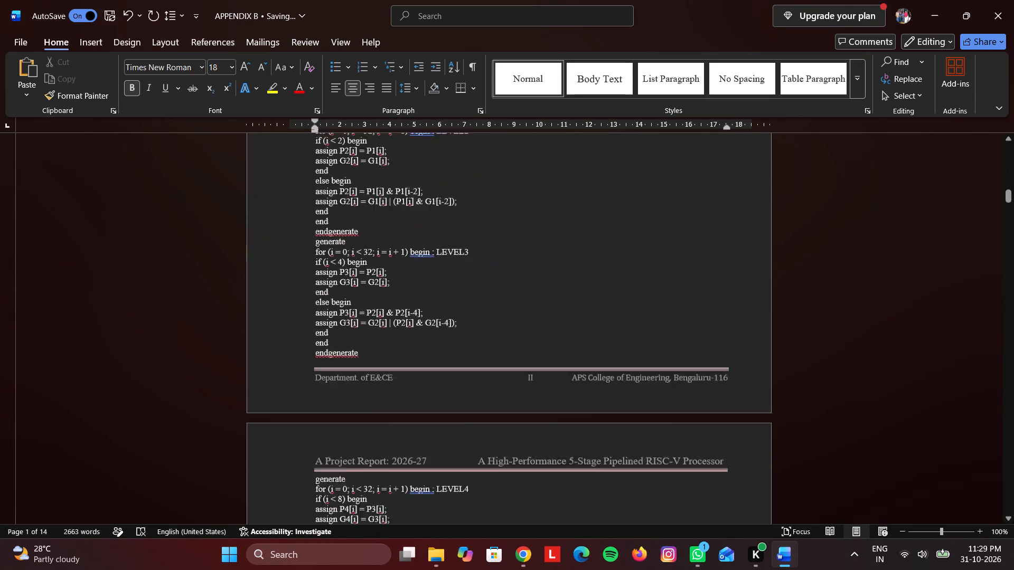
scroll(643, 236, down, 1)
scroll(643, 236, down, 20)
scroll(643, 236, down, 13)
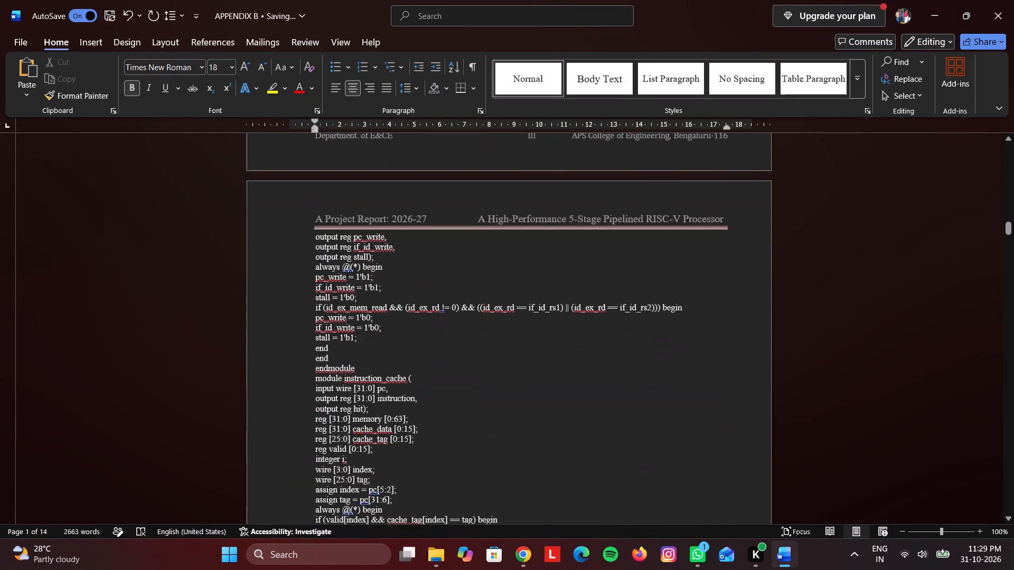
scroll(643, 236, down, 20)
scroll(643, 236, down, 20)
scroll(643, 236, down, 2)
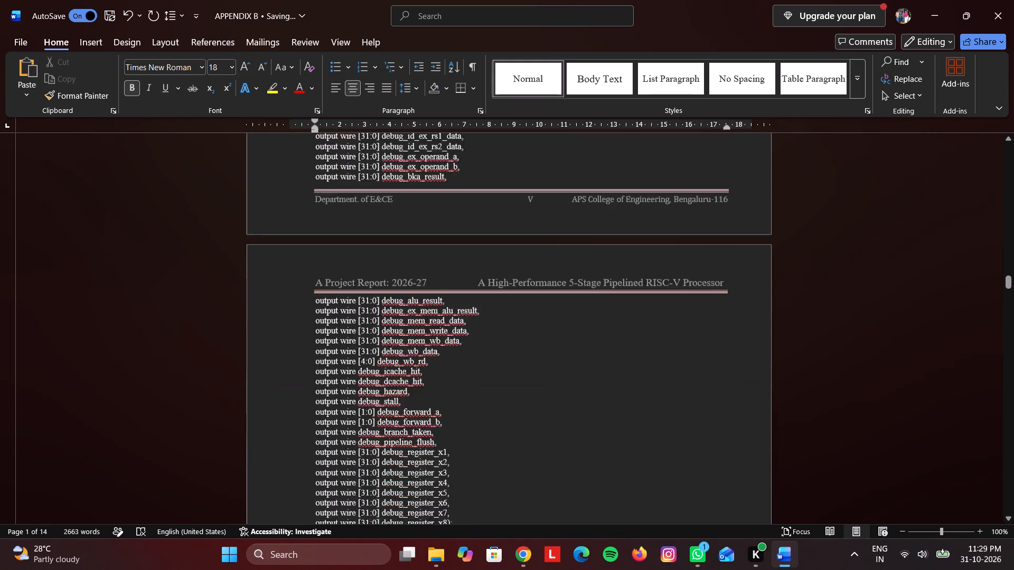
scroll(643, 236, down, 20)
scroll(643, 236, down, 20)
scroll(643, 236, down, 2)
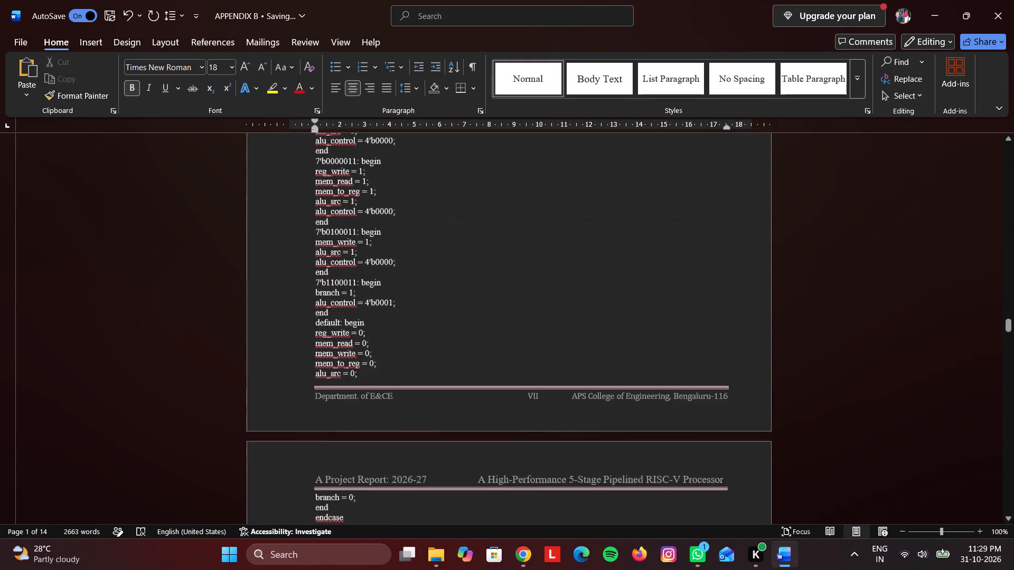
scroll(643, 236, down, 20)
scroll(643, 236, up, 2)
scroll(643, 236, down, 18)
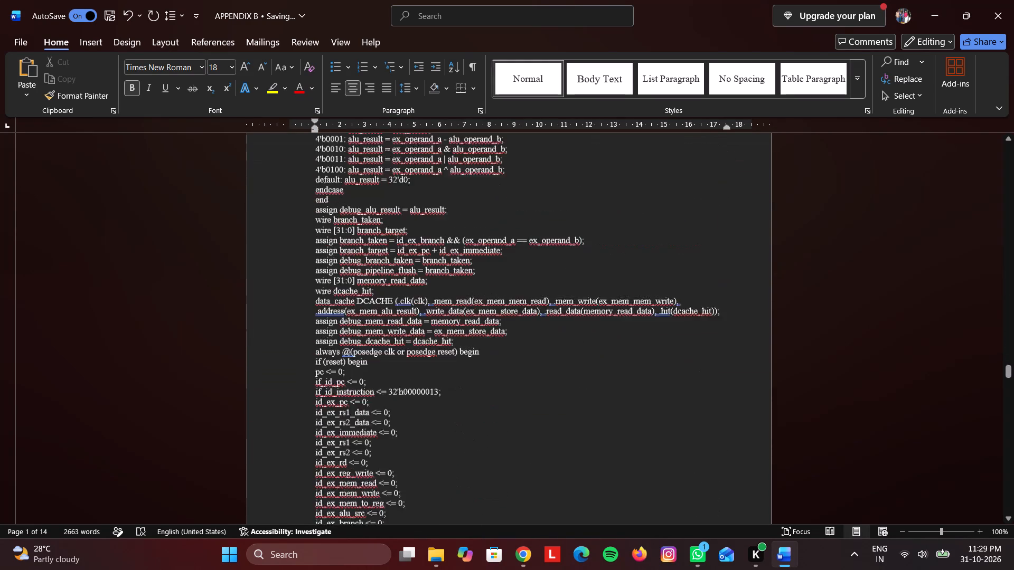
scroll(643, 236, down, 20)
scroll(643, 236, down, 20)
scroll(643, 236, down, 3)
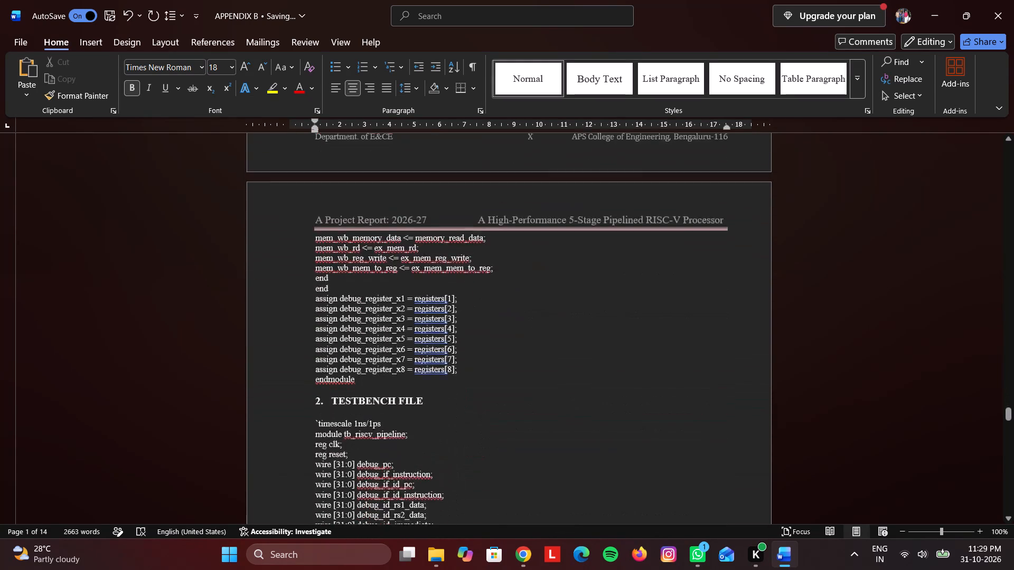
scroll(643, 236, down, 20)
scroll(643, 236, down, 17)
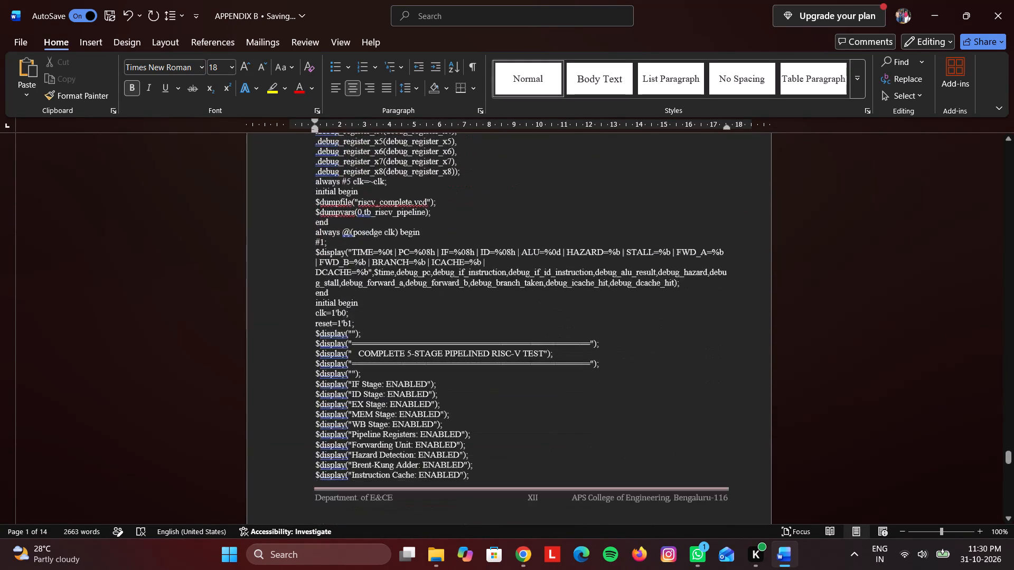
scroll(643, 236, down, 16)
scroll(643, 236, up, 17)
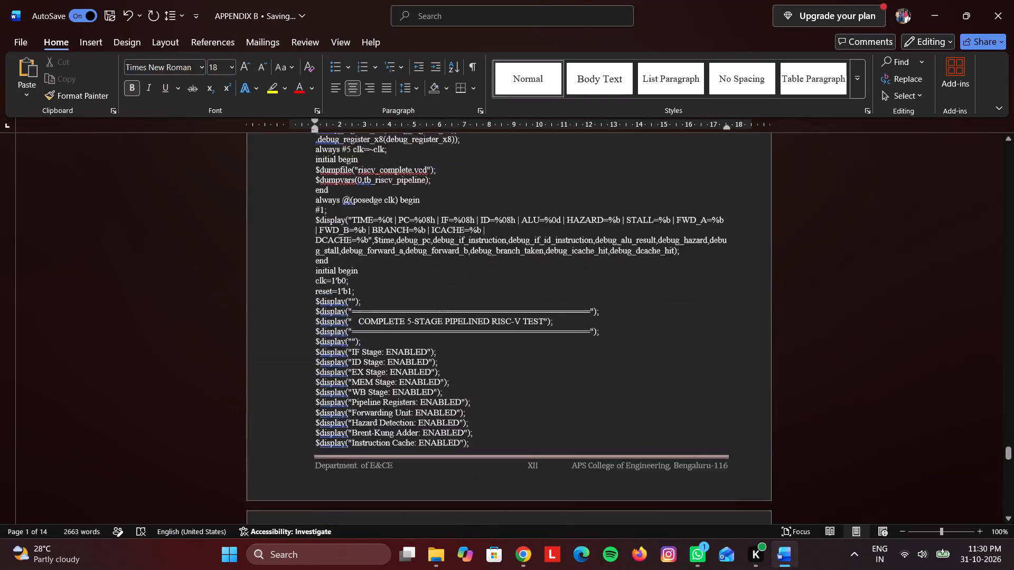
scroll(643, 236, up, 20)
scroll(643, 236, up, 13)
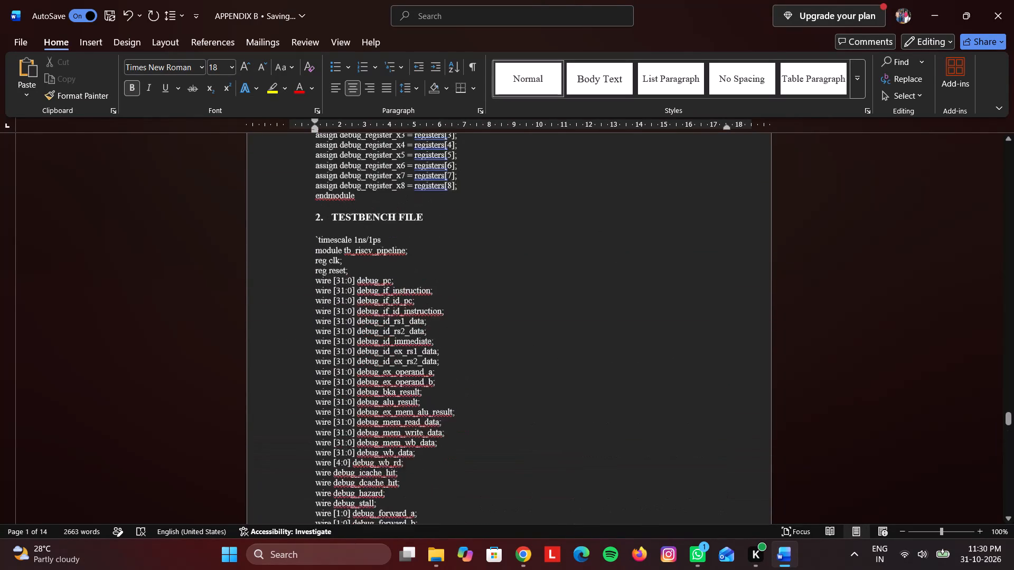
scroll(643, 236, up, 4)
scroll(643, 236, down, 20)
scroll(643, 236, down, 9)
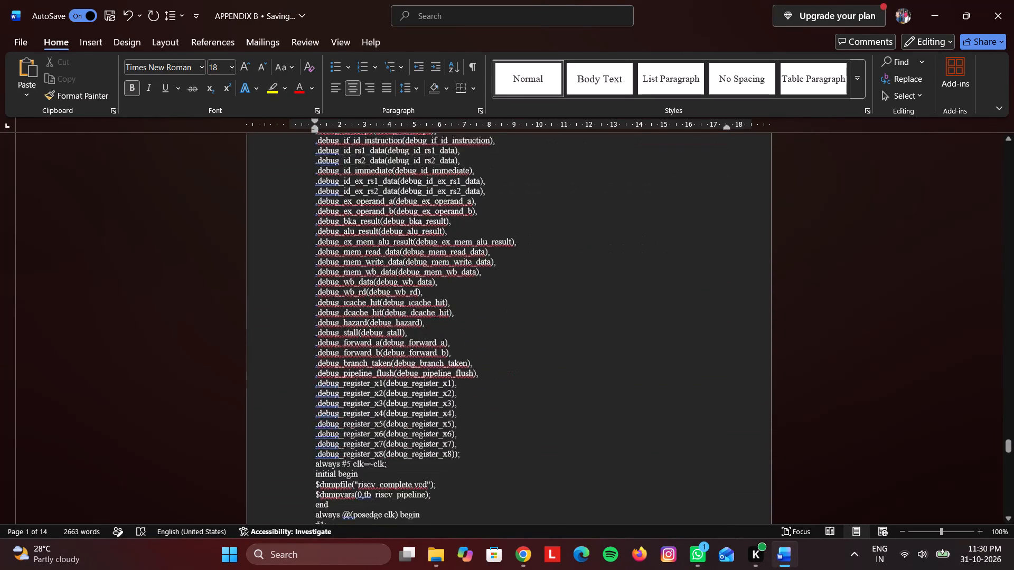
scroll(643, 236, down, 20)
scroll(643, 236, down, 12)
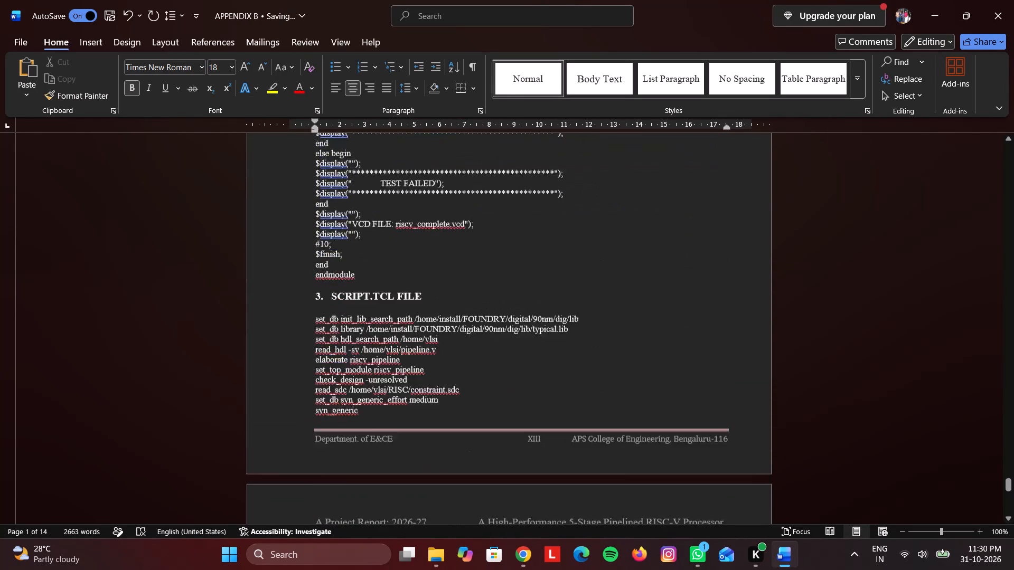
scroll(643, 237, down, 11)
scroll(643, 237, up, 7)
scroll(643, 237, down, 6)
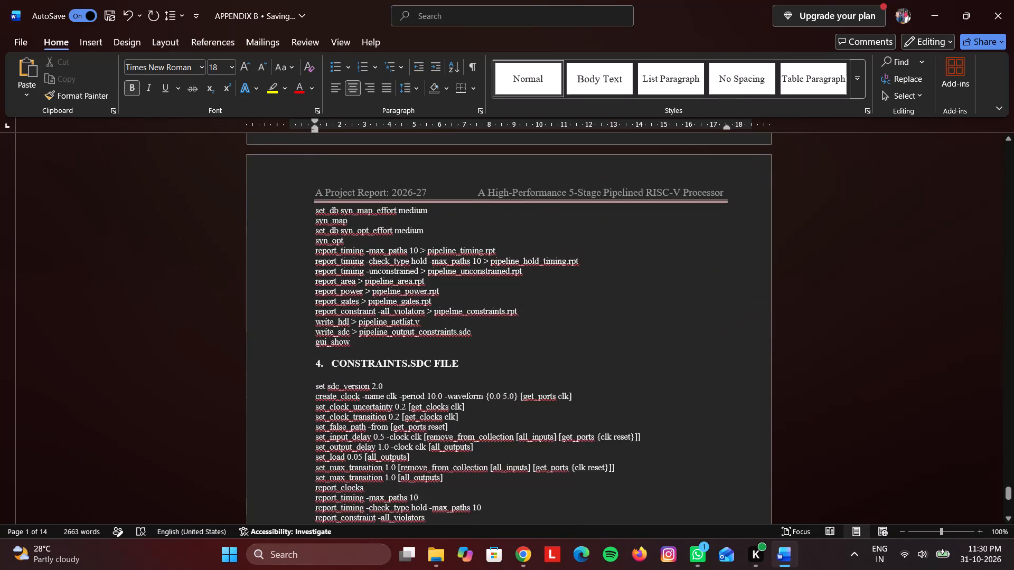
scroll(643, 237, down, 20)
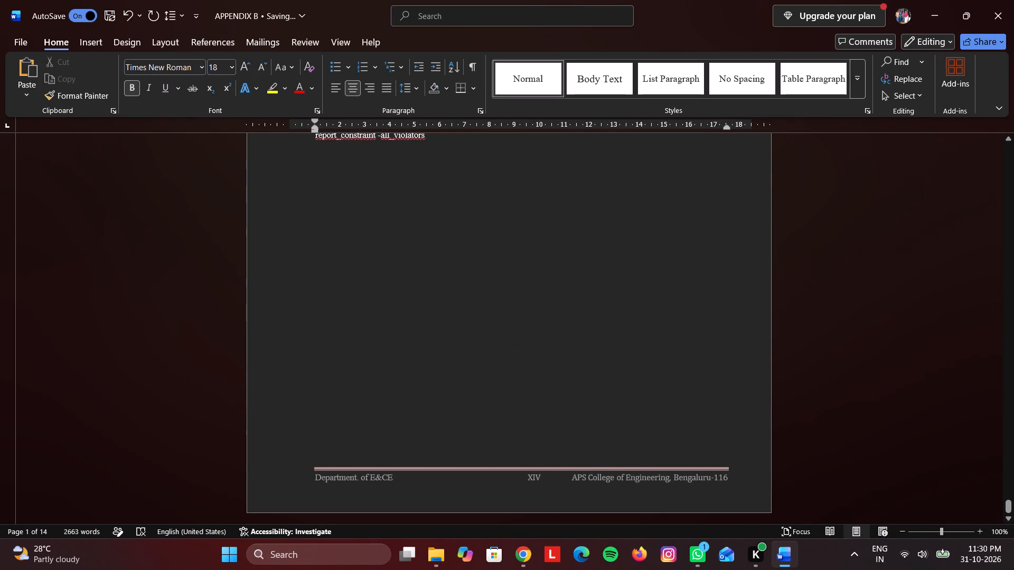
Add blank lines after the final code line report_constraint -all_violators until a new blank page starts.
click(600, 389)
key(Return)
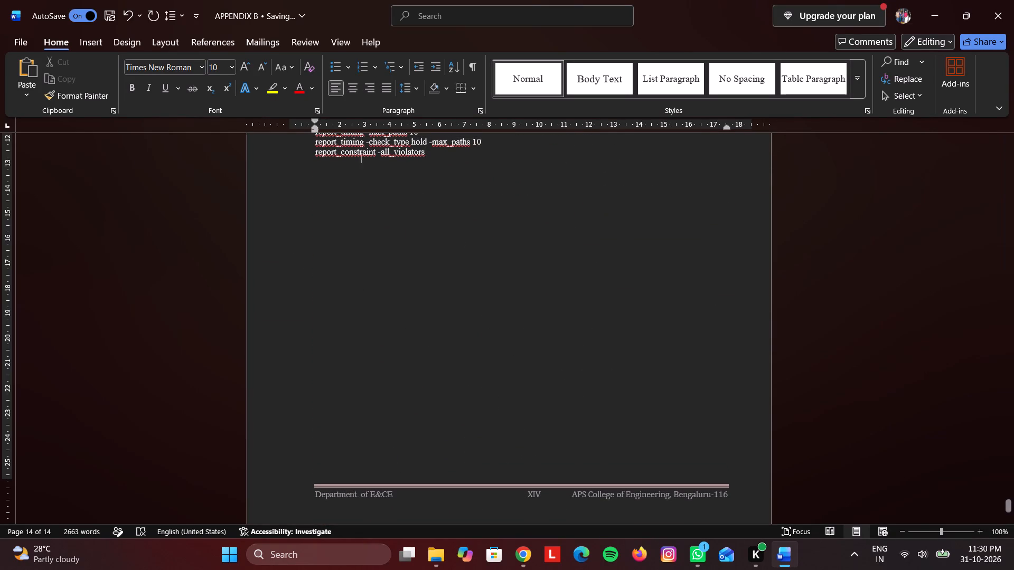
key(Return)
key(Return)
key(Return)
key(Return)
key(Return)
key(Return)
key(Return)
key(Return)
key(Return)
key(Return)
key(Return)
key(Return)
key(Return)
key(Return)
key(Return)
key(Return)
key(Return)
key(Return)
key(Return)
key(Return)
key(Return)
key(Return)
key(Return)
key(Return)
key(Return)
key(Return)
key(Return)
key(Return)
key(Return)
key(Return)
key(Return)
scroll(492, 226, down, 3)
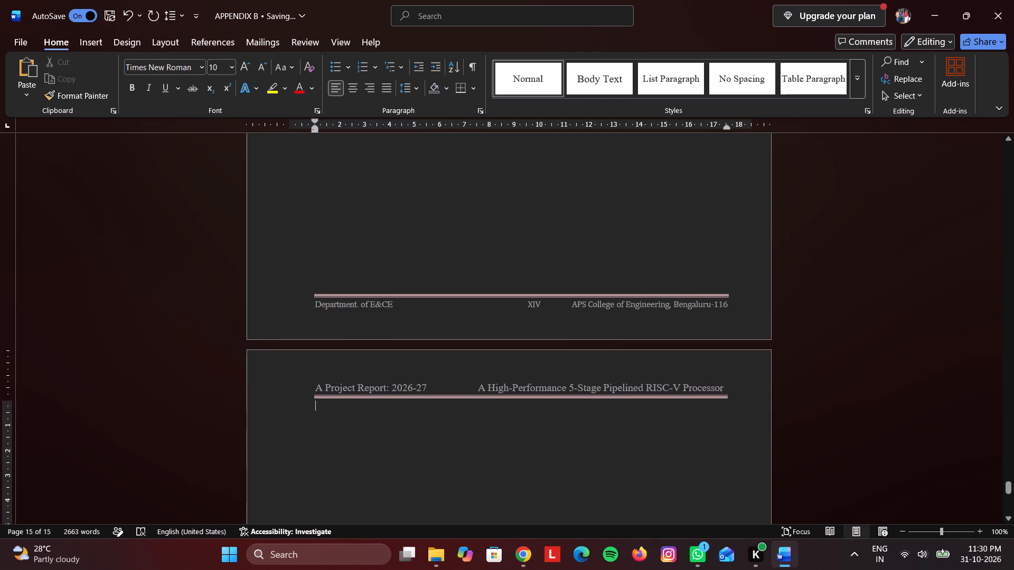
Copy the APPENDIX A heading above the Time Utilization Table on the first page.
drag(1008, 488, 1013, 144)
drag(467, 201, 592, 210)
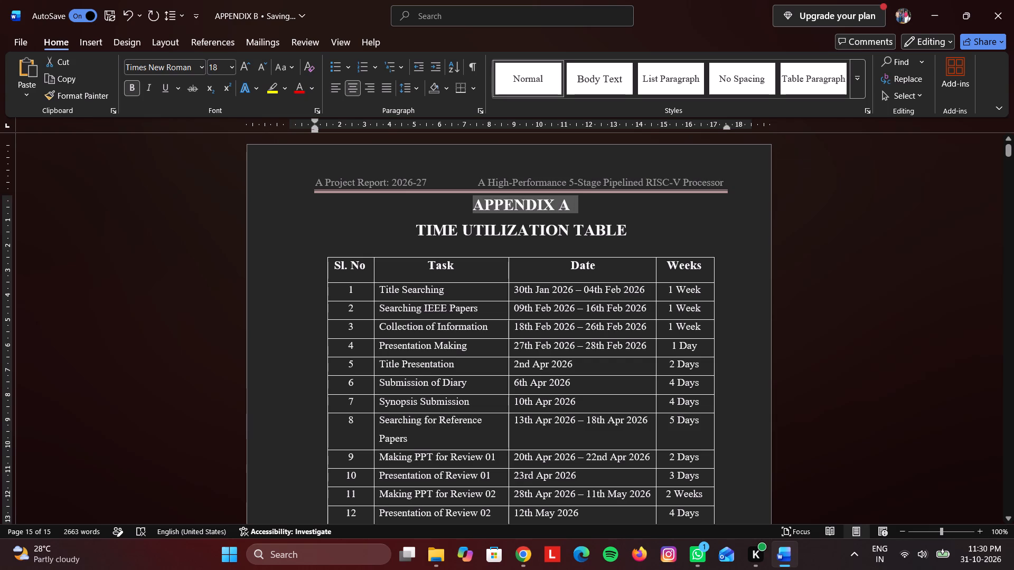
key(ctrl+c)
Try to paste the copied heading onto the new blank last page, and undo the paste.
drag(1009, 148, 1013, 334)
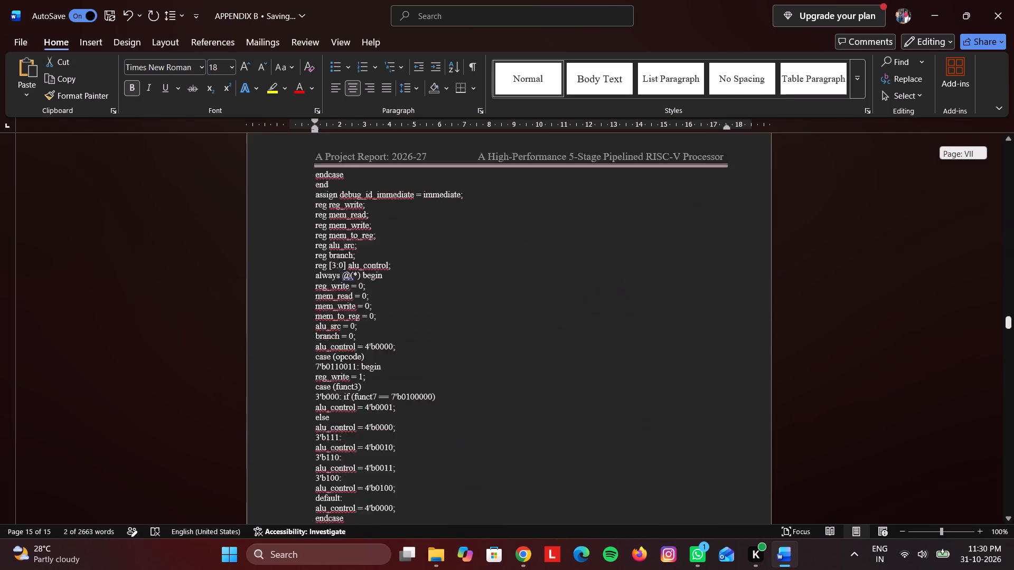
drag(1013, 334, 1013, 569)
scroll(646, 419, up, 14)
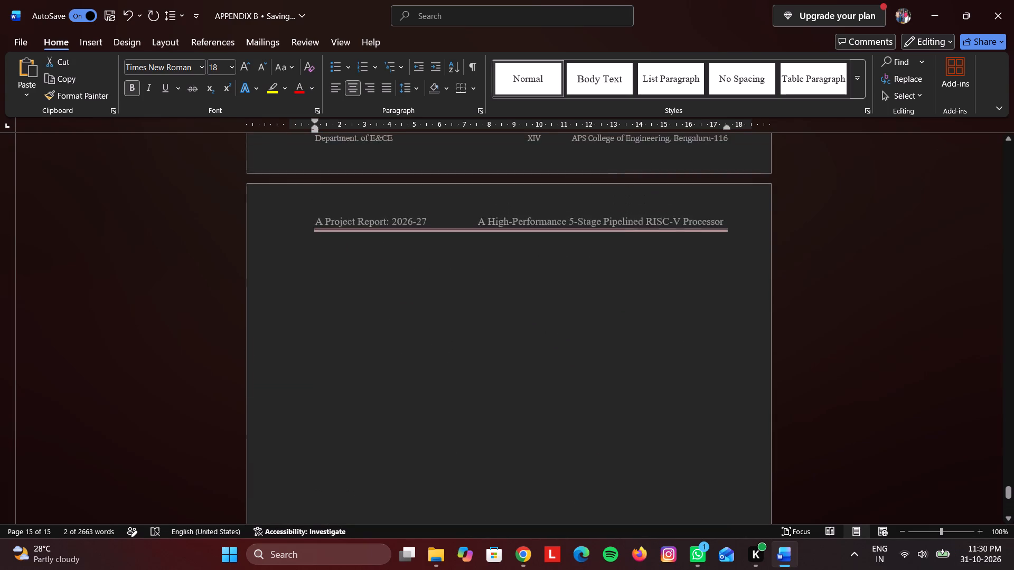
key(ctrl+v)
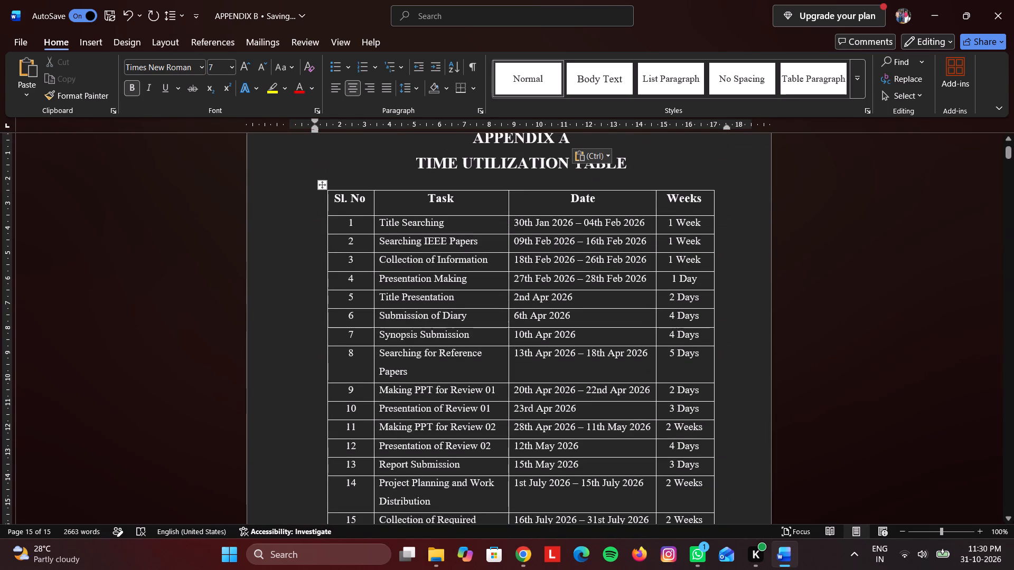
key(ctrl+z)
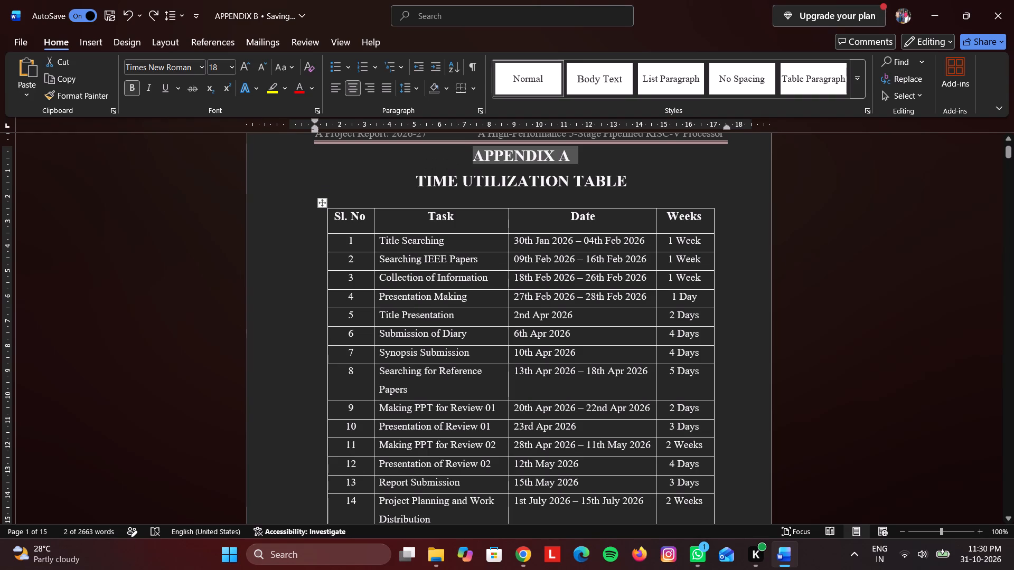
Paste the copied APPENDIX A heading at the top of the blank last page and add a line break after it.
drag(1011, 151, 1013, 569)
scroll(726, 410, up, 5)
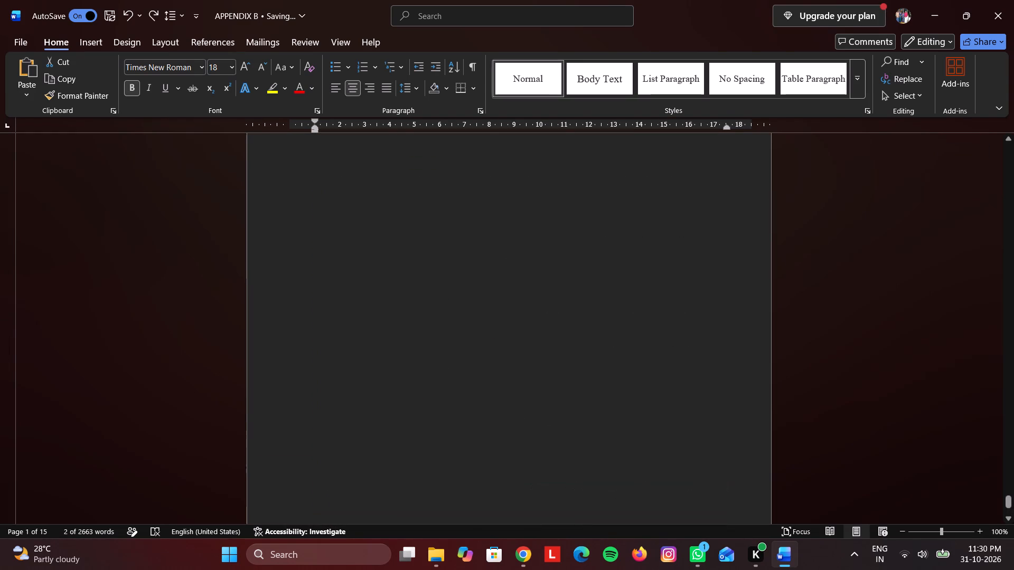
scroll(712, 400, up, 11)
click(538, 360)
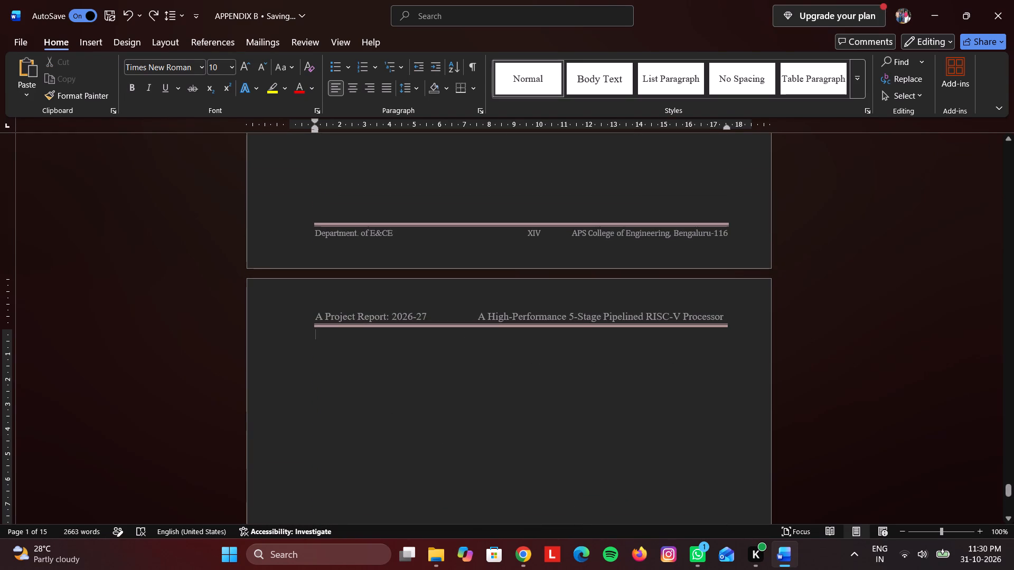
key(ctrl+v)
click(525, 340)
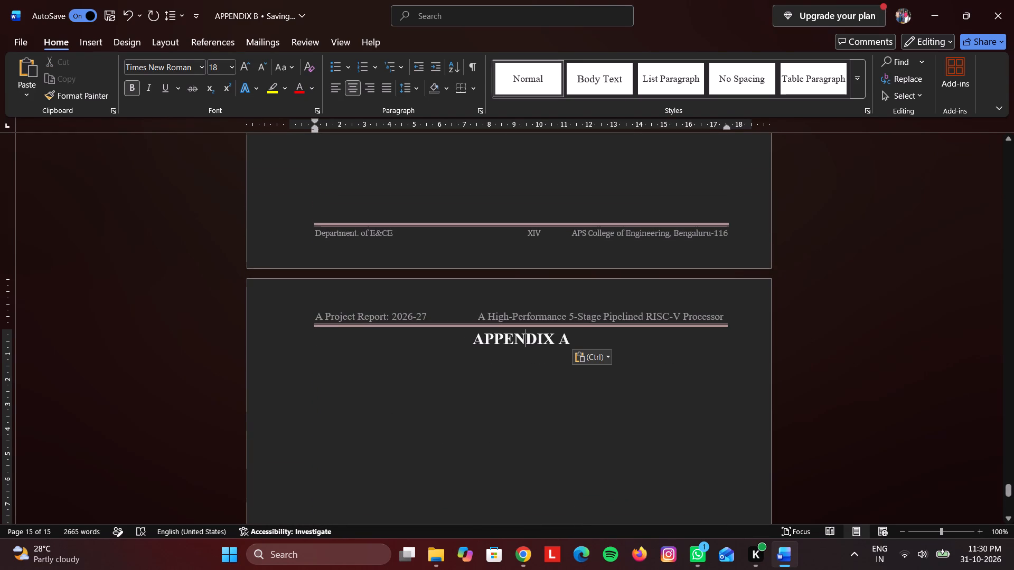
click(583, 345)
key(Return)
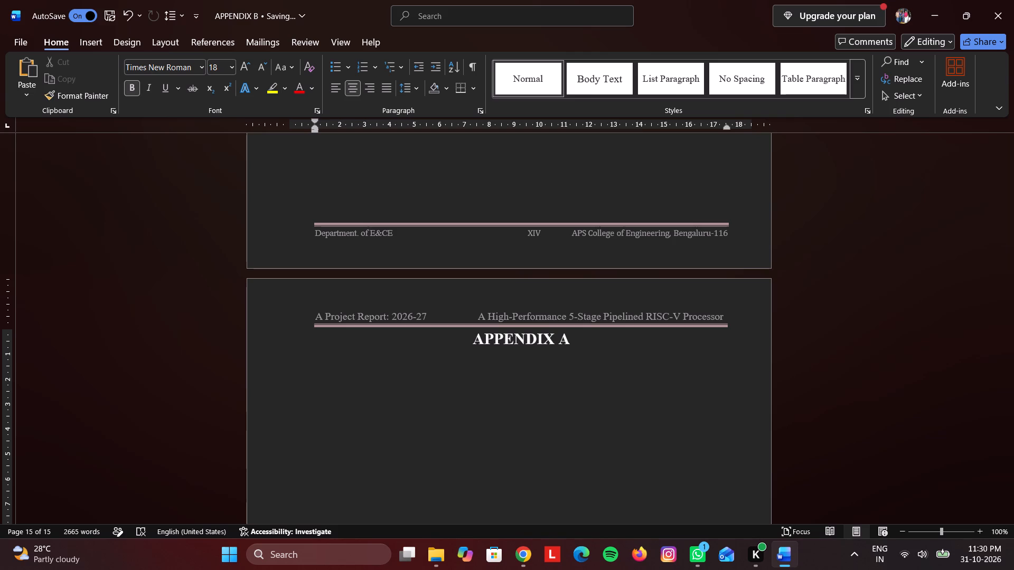
Change the letter in the last page's heading so it reads APPENDIX C.
click(581, 344)
key(BackSpace)
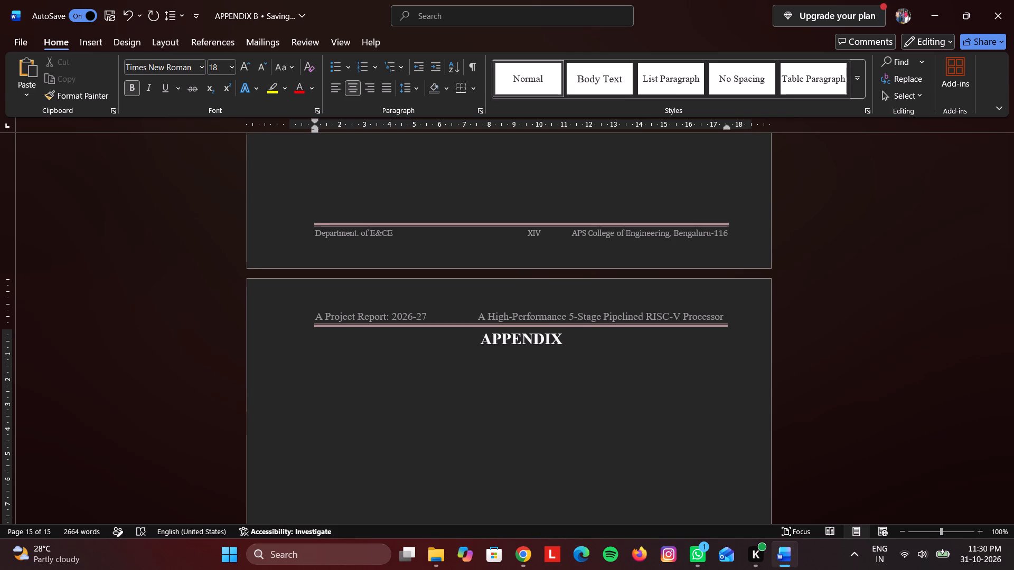
key(c)
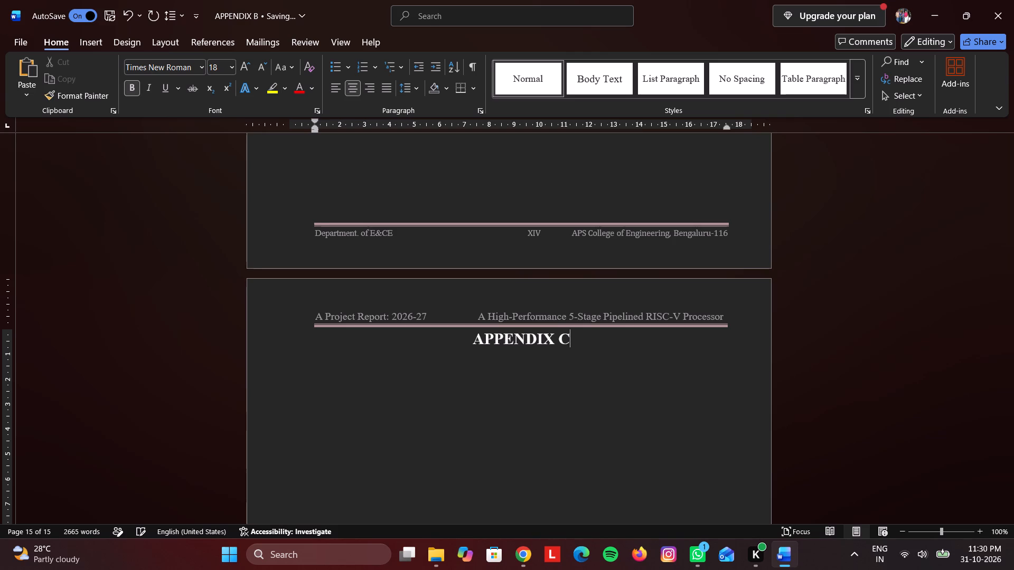
Start a second heading line beneath APPENDIX C with the letters "Pl".
key(Return)
key(p)
key(l)
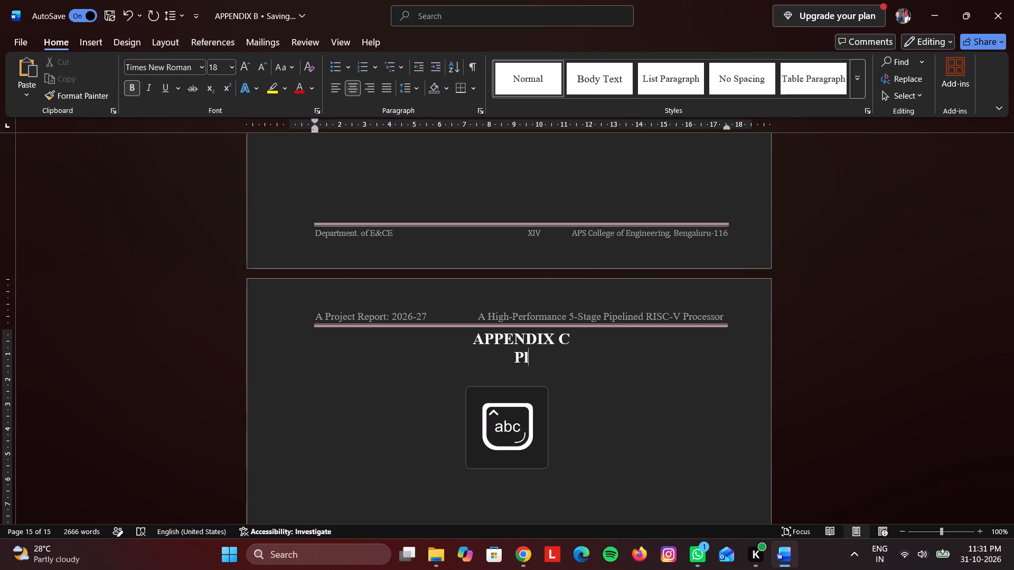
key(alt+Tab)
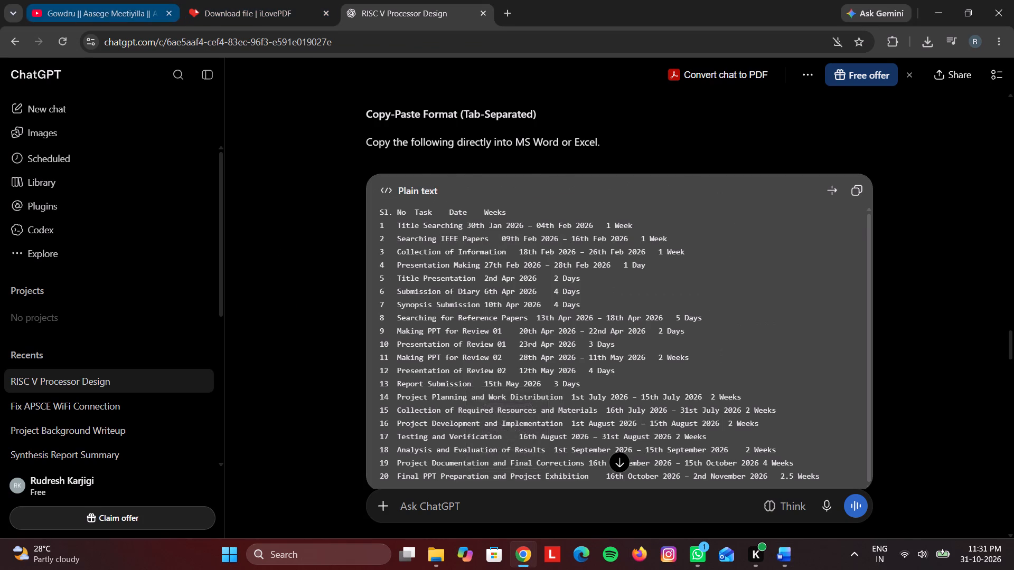
Switch to the YouTube tab in Chrome to check the song video's playback and the Wi-Fi status in the system quick settings.
click(107, 21)
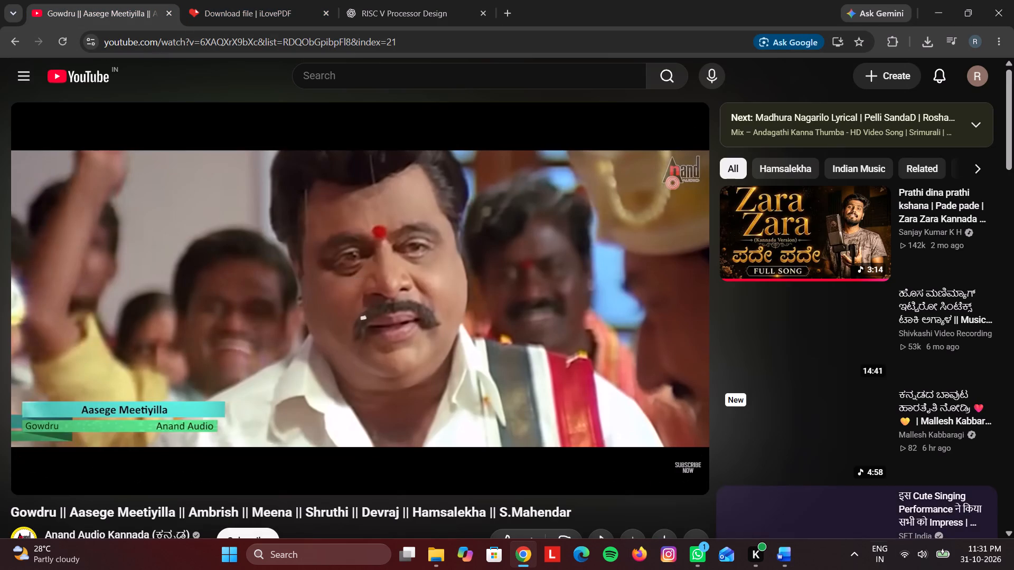
click(905, 553)
click(905, 553)
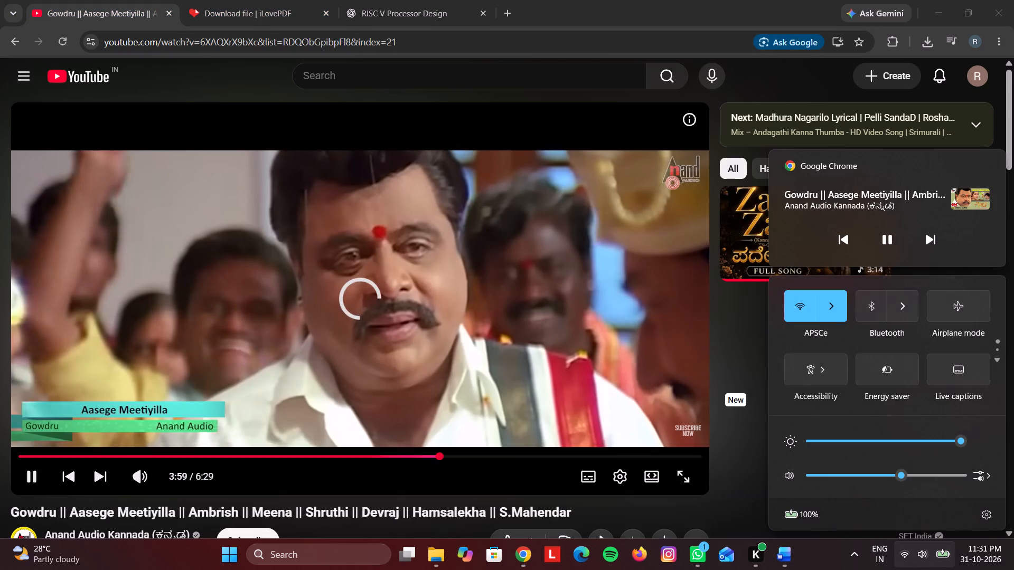
click(494, 389)
click(491, 387)
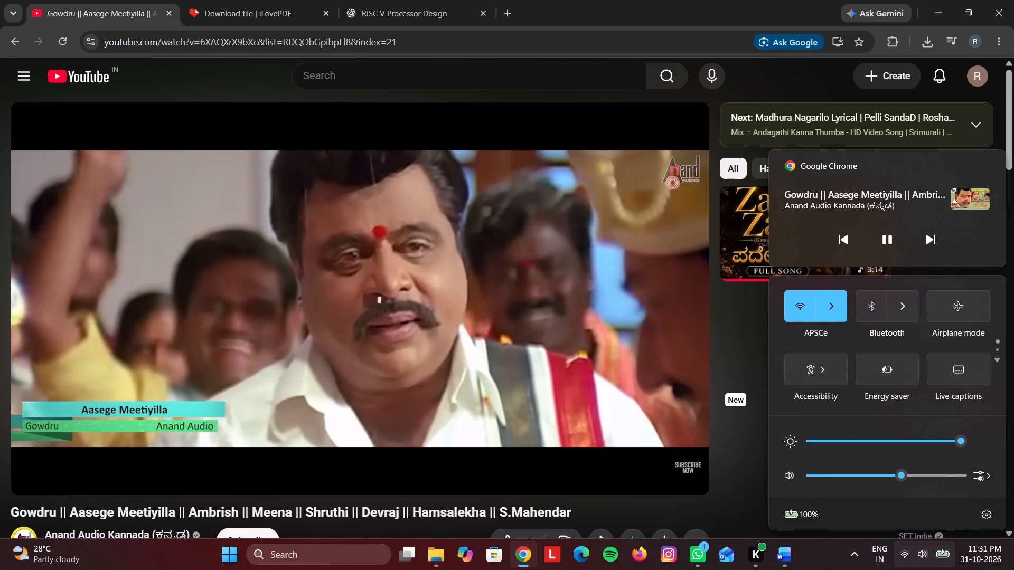
click(499, 310)
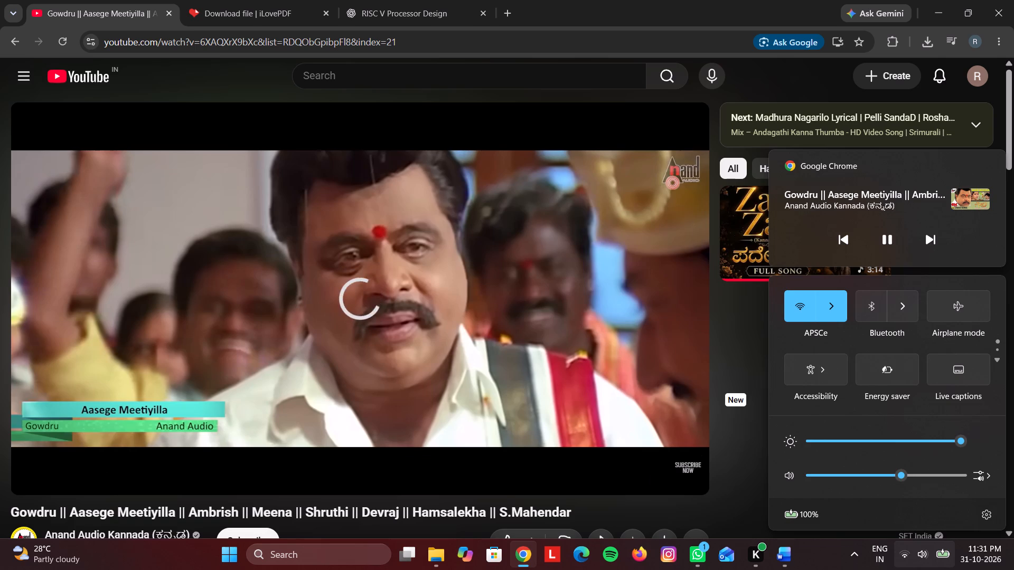
click(839, 551)
click(900, 542)
click(921, 552)
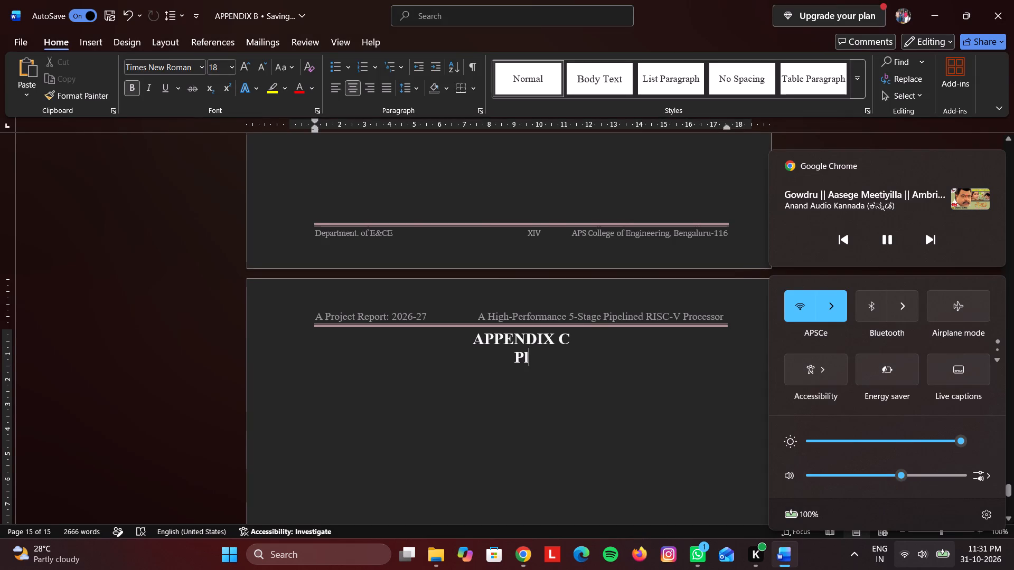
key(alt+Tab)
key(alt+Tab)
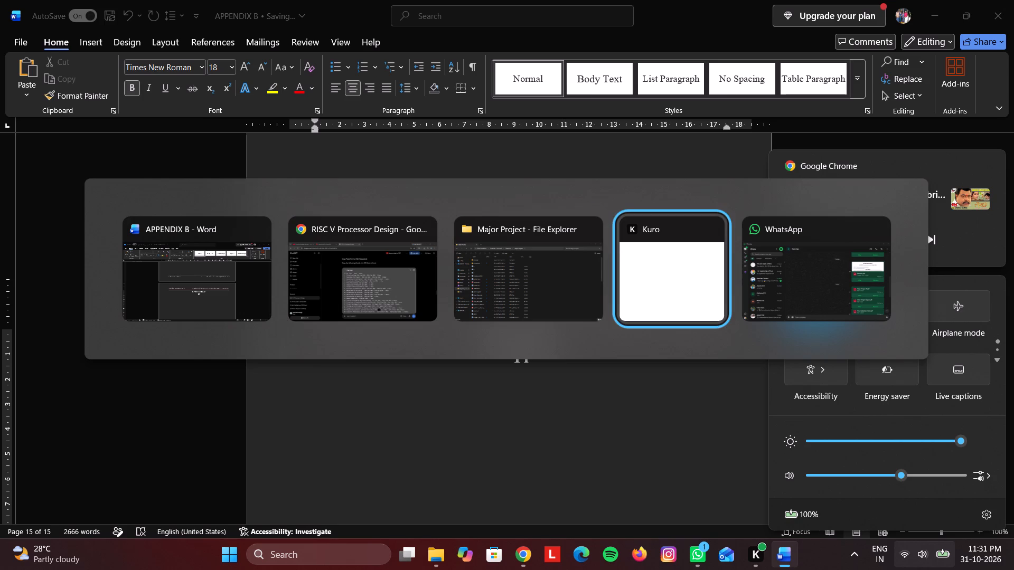
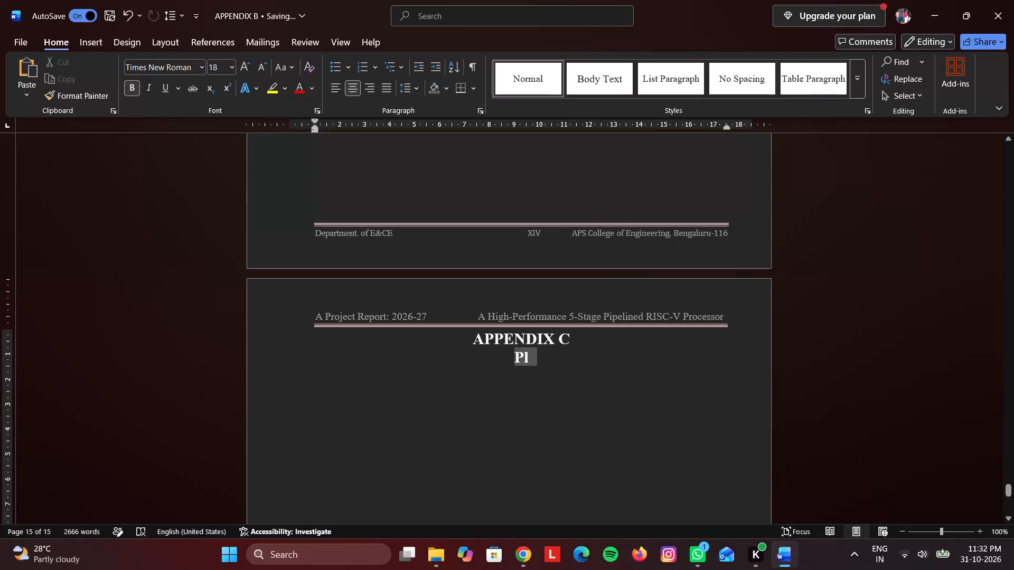
Replace the started line beneath APPENDIX C with the copied title Plagiarism Report, formatted at size 16 in uppercase.
key(ctrl+v)
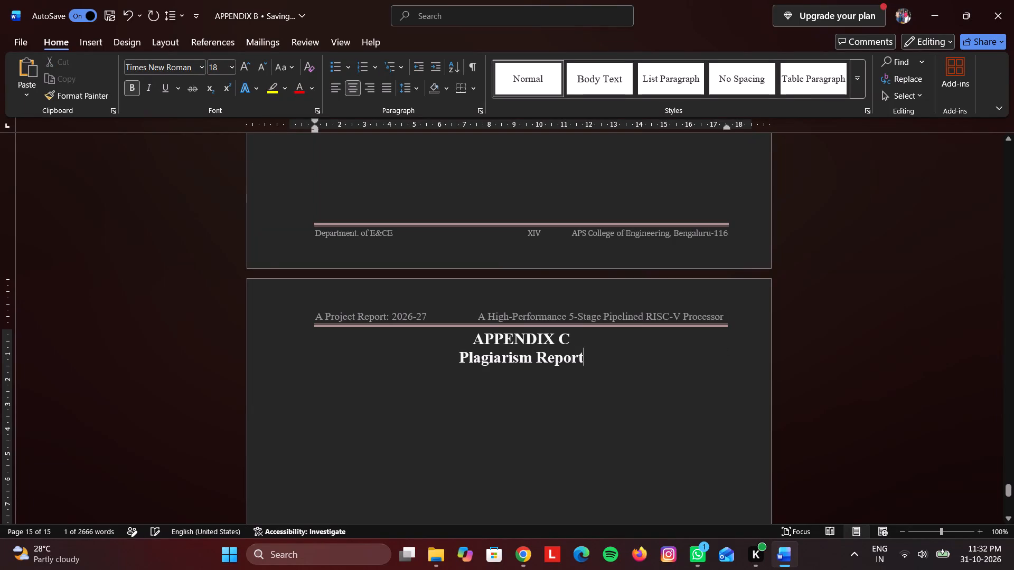
drag(600, 362, 478, 362)
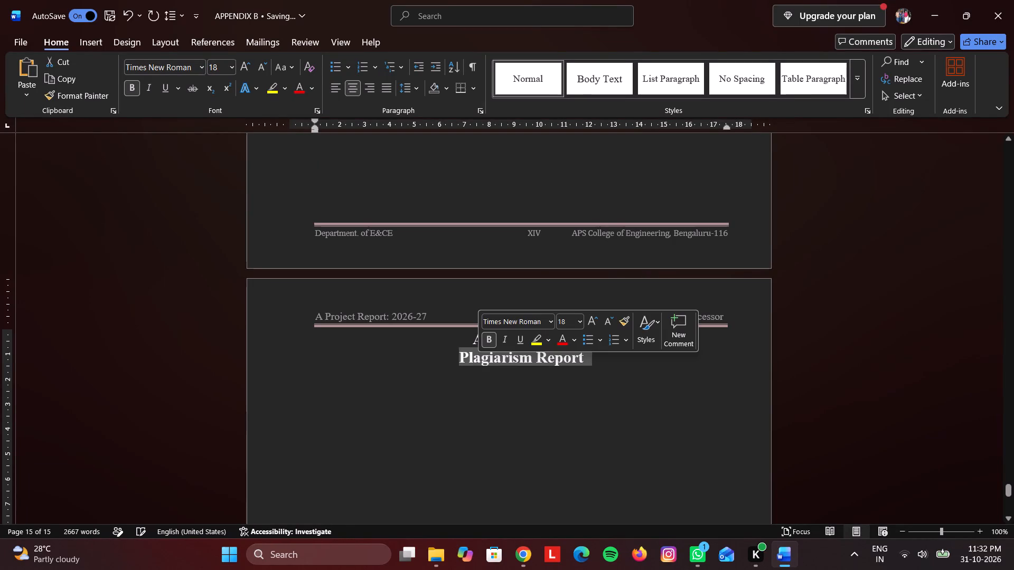
click(258, 67)
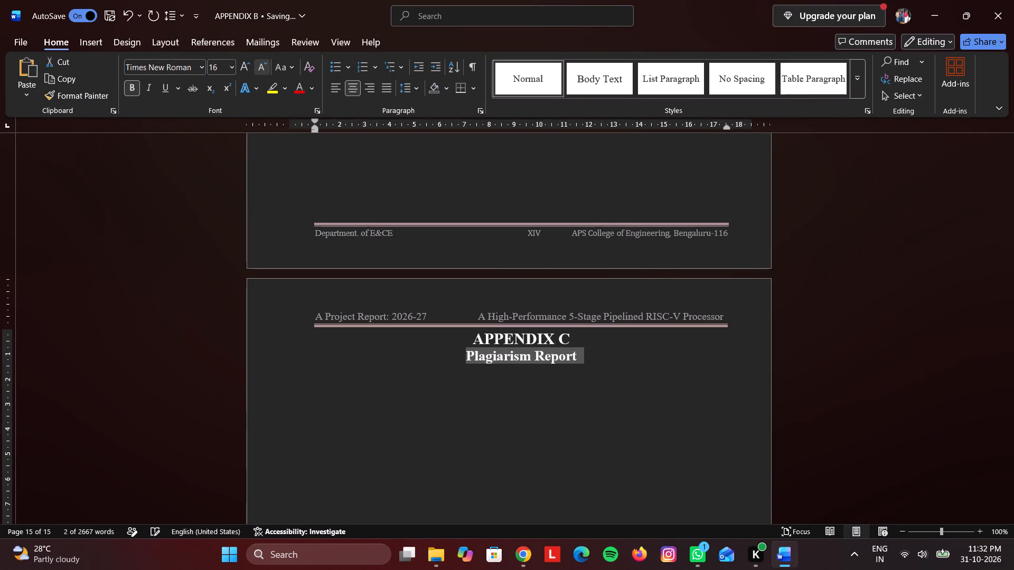
click(289, 63)
click(301, 127)
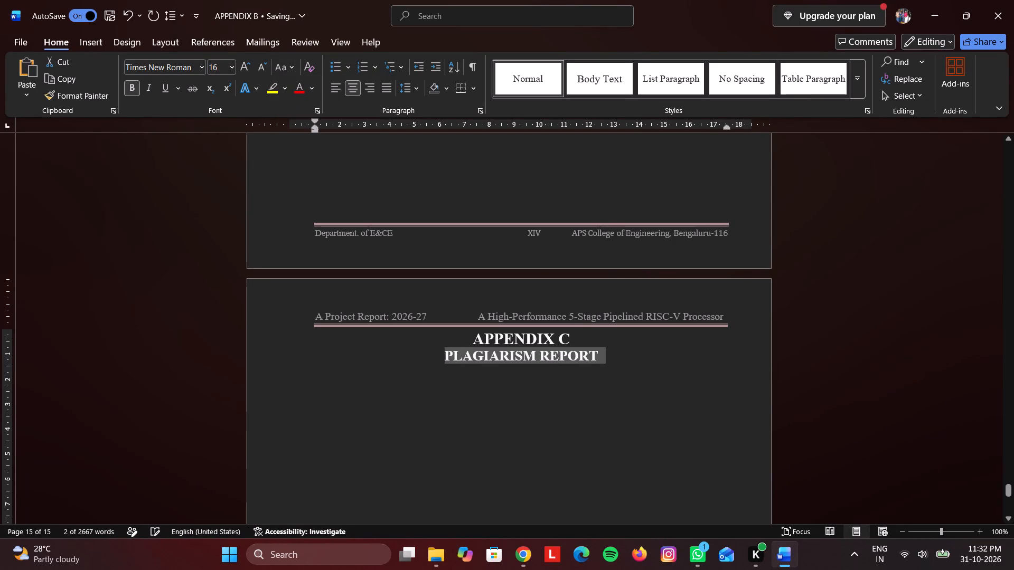
Insert a blank spacer line between APPENDIX C and PLAGIARISM REPORT and shrink its font size to 7.
click(586, 335)
key(Return)
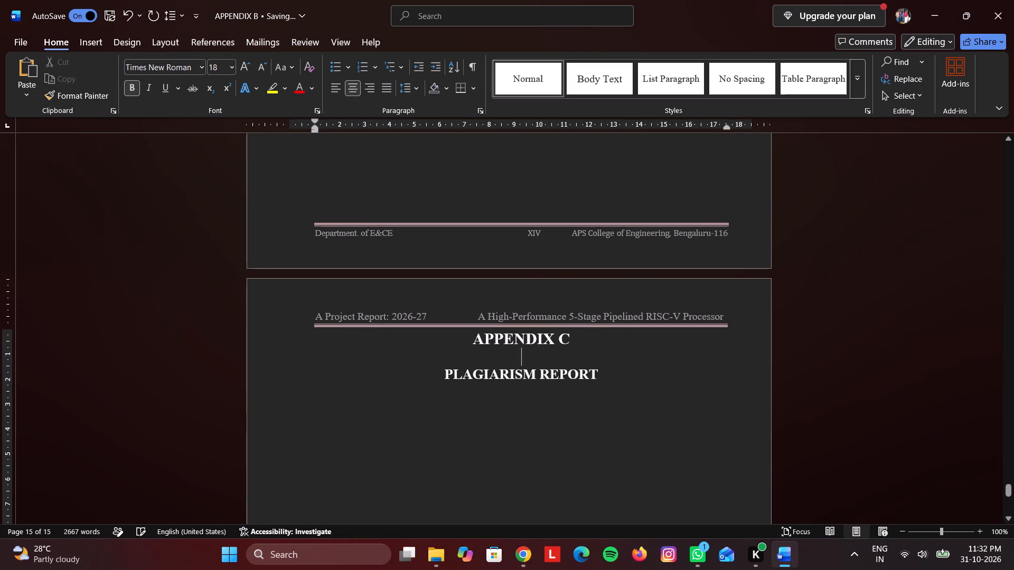
triple_click(261, 62)
triple_click(261, 62)
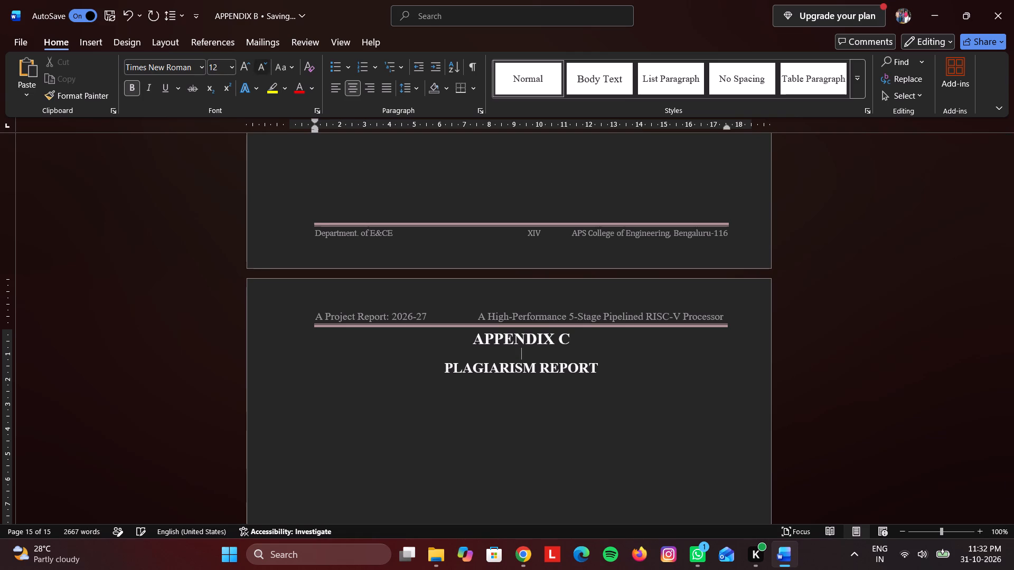
click(261, 62)
click(261, 62)
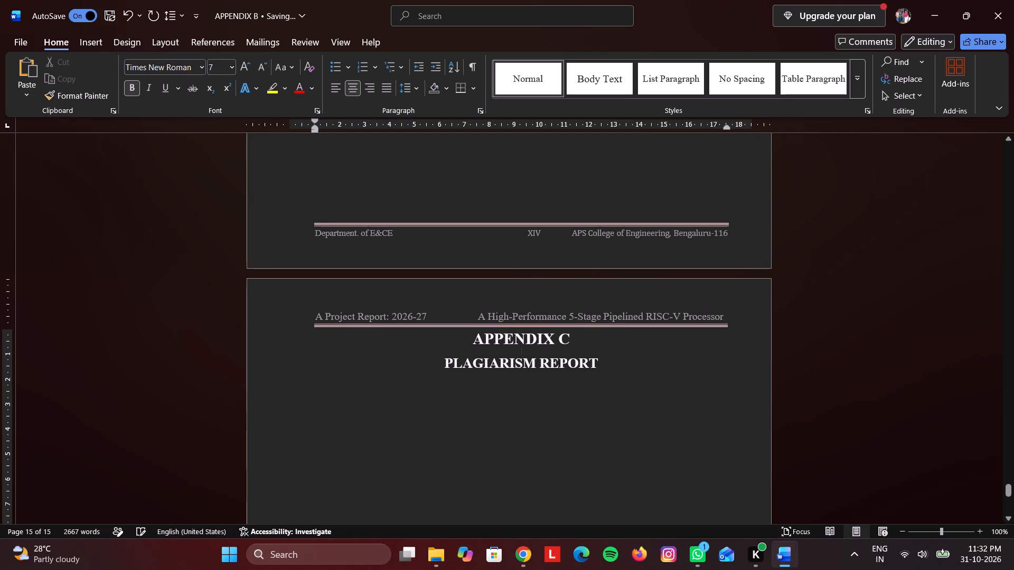
Add a long run of blank lines in the empty area of the page below the PLAGIARISM REPORT title.
click(612, 369)
scroll(525, 424, down, 12)
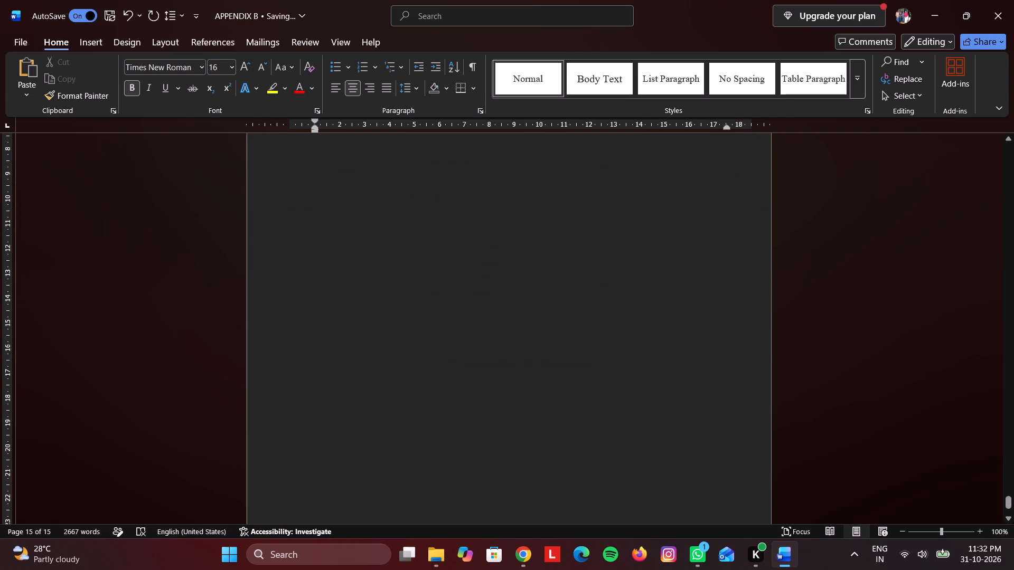
scroll(524, 424, down, 7)
click(524, 424)
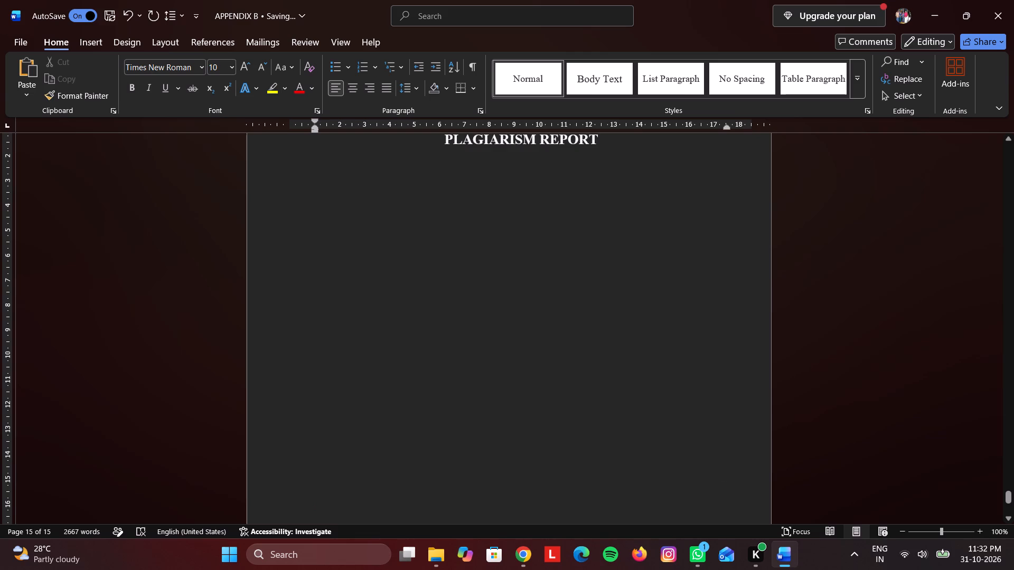
key(Return)
key(Return)
key(Return)
key(Return)
key(Return)
key(Return)
key(Return)
key(Return)
key(Return)
key(Return)
key(Return)
key(Return)
key(Return)
key(Return)
key(Return)
key(Return)
key(Return)
key(Return)
key(Return)
key(Return)
key(Return)
key(Return)
key(Return)
key(Return)
key(Return)
key(Return)
key(Return)
key(Return)
scroll(690, 283, up, 6)
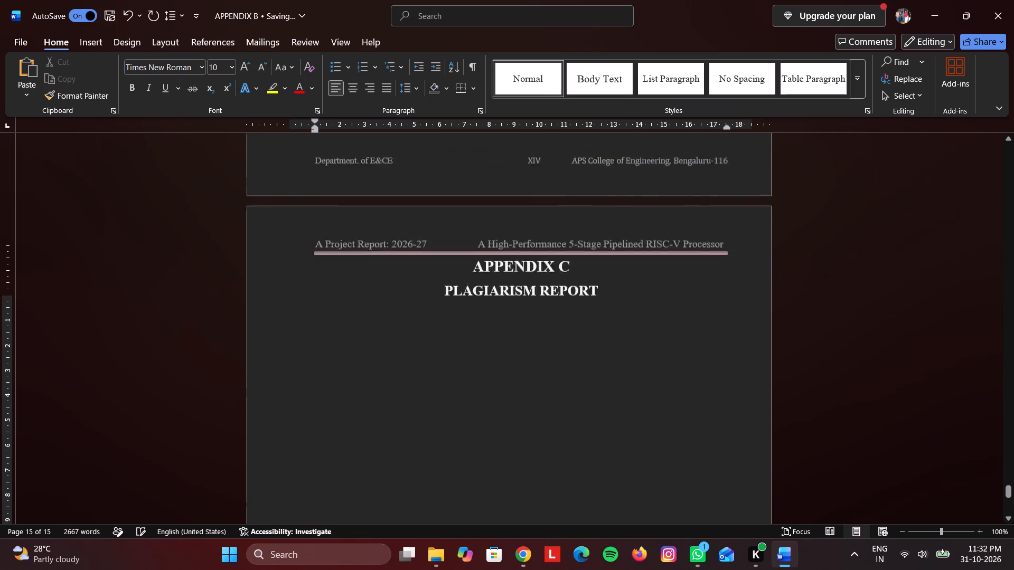
Copy the APPENDIX C heading line.
drag(474, 301, 585, 291)
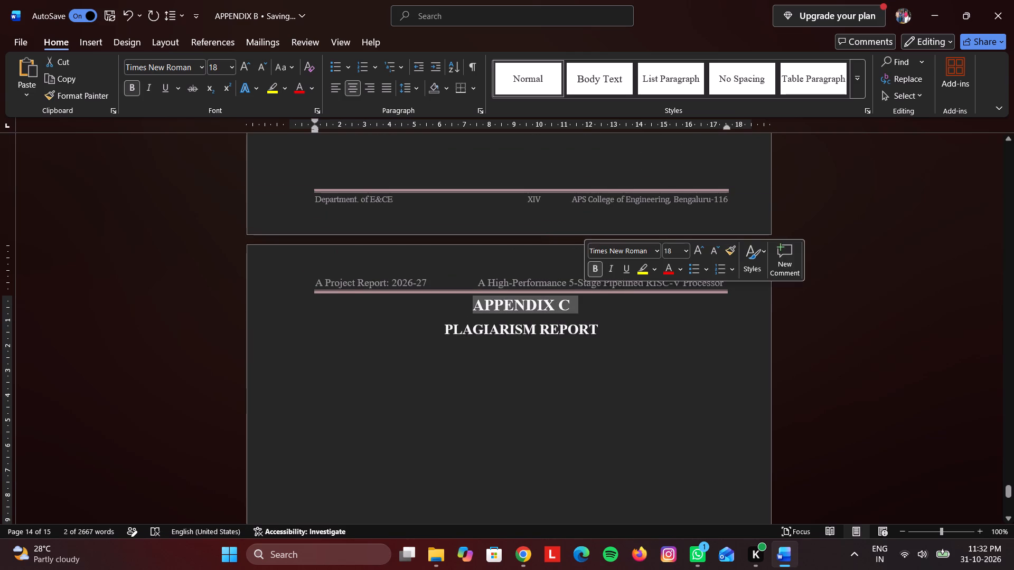
key(ctrl+c)
Add more blank lines below the PLAGIARISM REPORT title to fill page XV down to its end.
scroll(585, 291, down, 7)
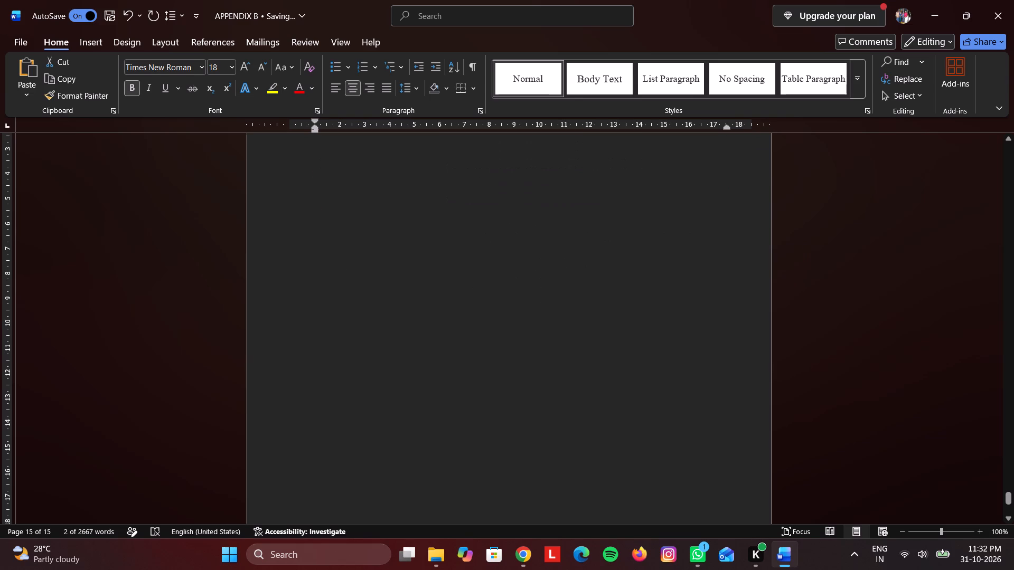
click(585, 291)
key(Return)
key(Return)
key(Return)
key(Return)
key(Return)
key(Return)
key(Return)
key(Return)
key(Return)
key(Return)
key(Return)
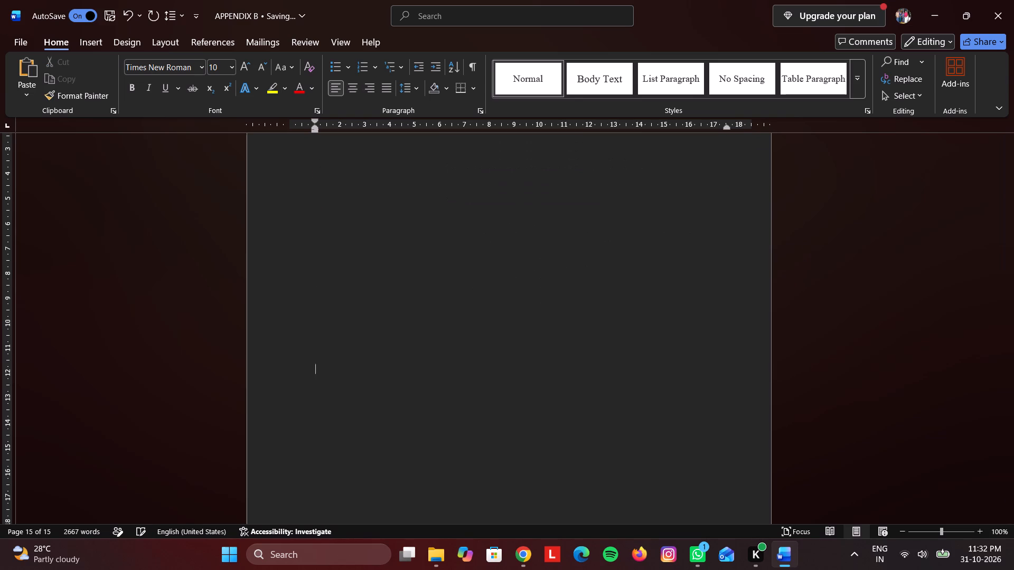
key(Return)
key(Return)
key(Return)
key(Return)
key(Return)
key(Return)
key(Return)
key(Return)
key(Return)
key(Return)
key(Return)
key(Return)
key(Return)
key(Return)
key(Return)
key(Return)
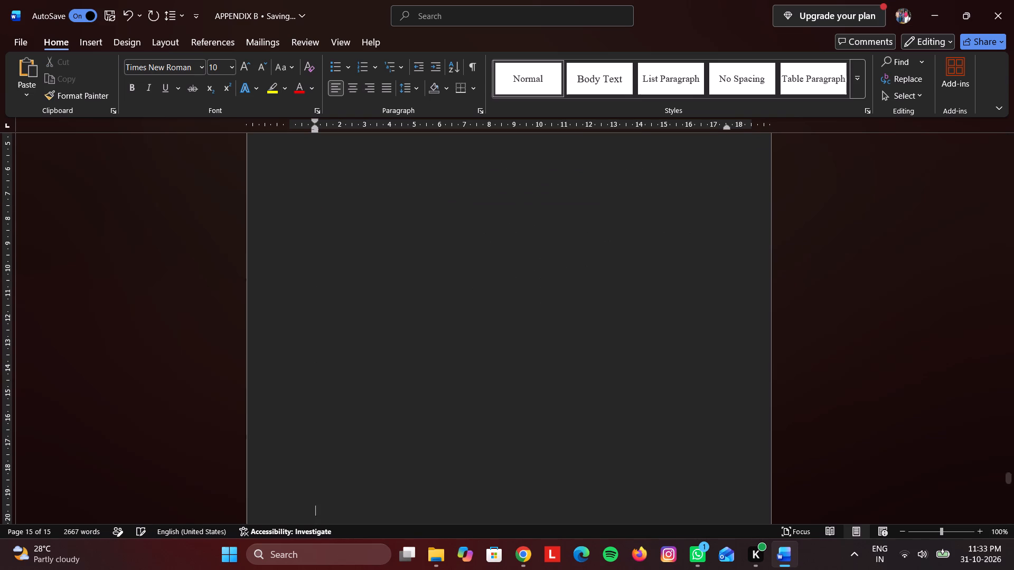
key(Return)
key(Return)
key(Return)
key(Return)
key(Return)
key(Return)
key(Return)
key(Return)
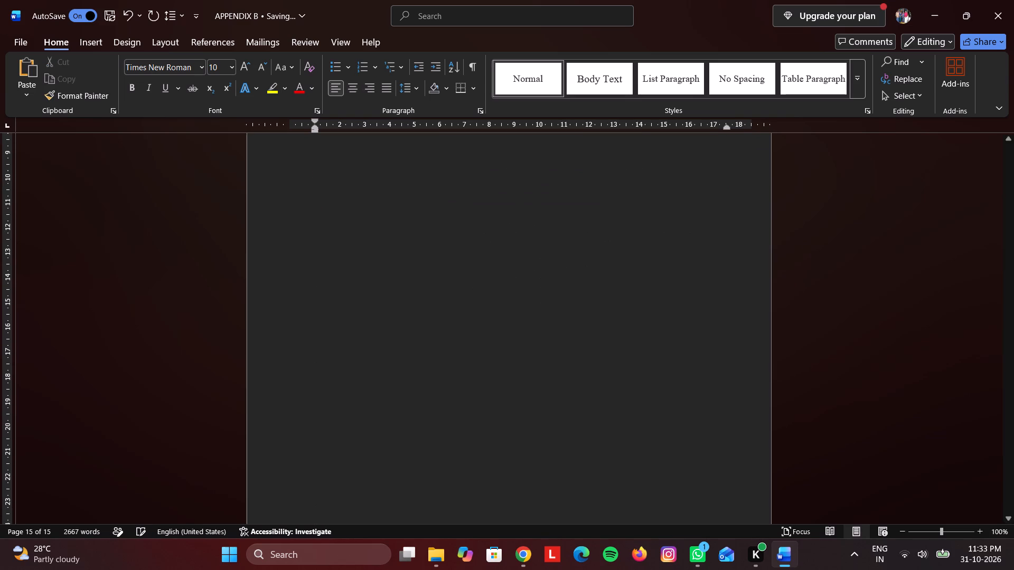
key(Return)
key(Return)
key(Return)
key(Return)
key(Return)
key(Return)
key(Return)
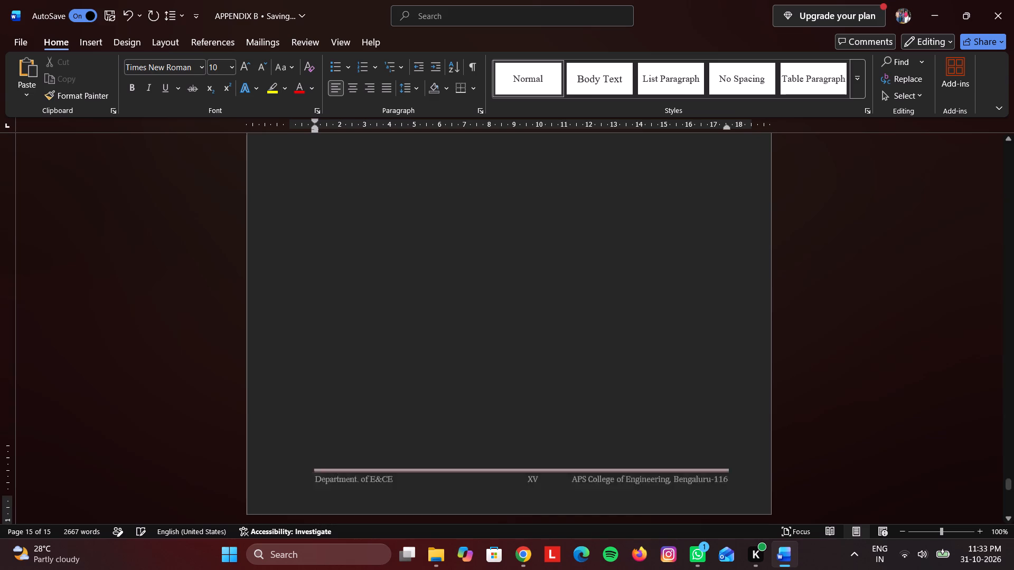
Paste the copied heading on the new page 16 and change it to read APPENDIX D, followed by a line break.
key(ctrl+v)
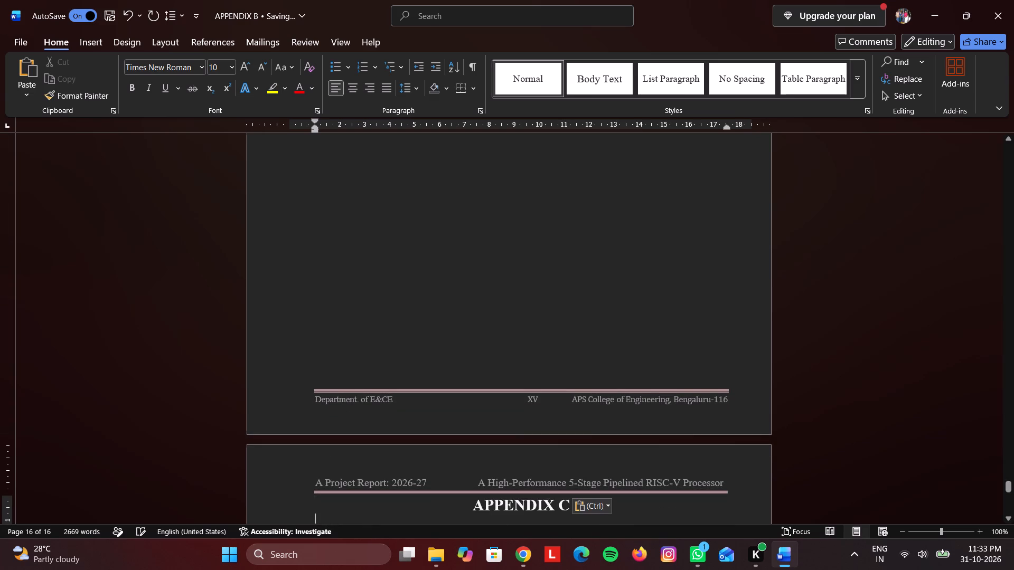
scroll(598, 347, down, 3)
drag(568, 407, 570, 400)
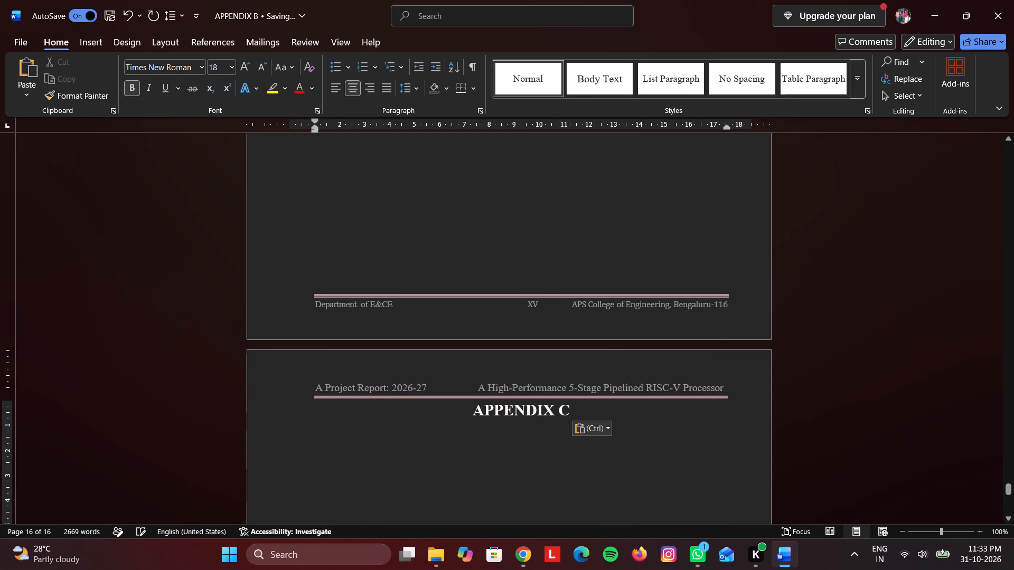
key(BackSpace)
key(d)
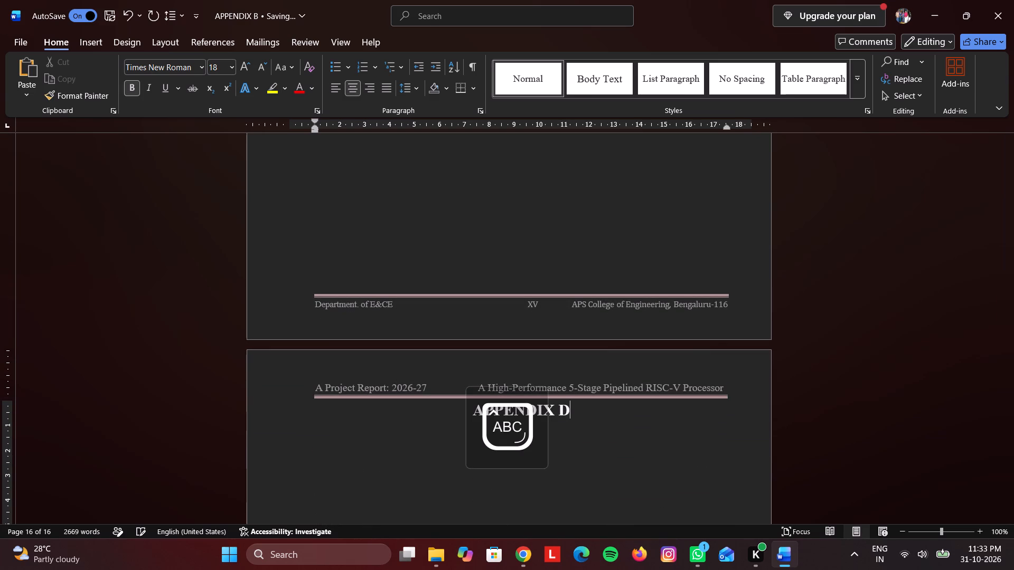
key(Return)
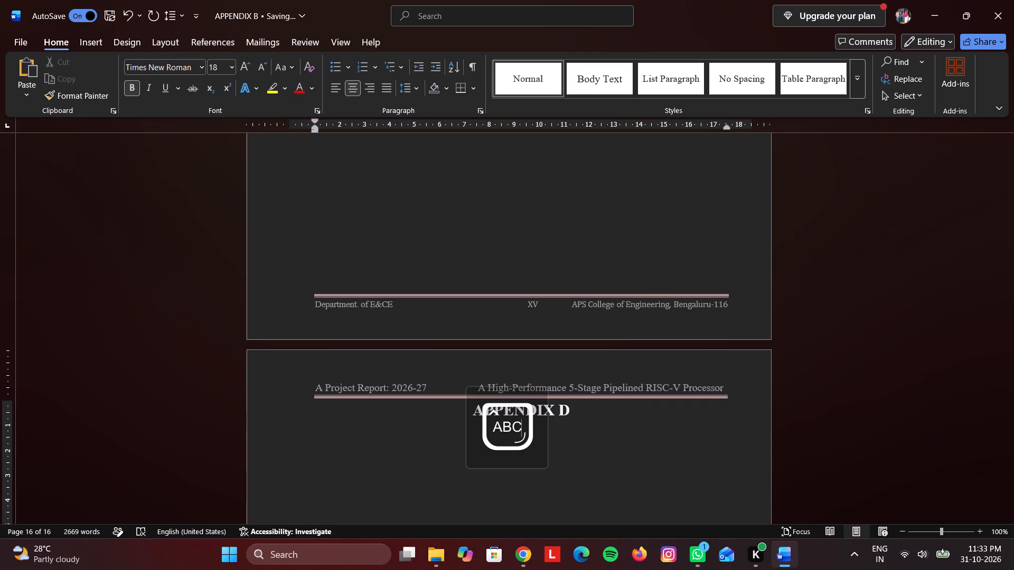
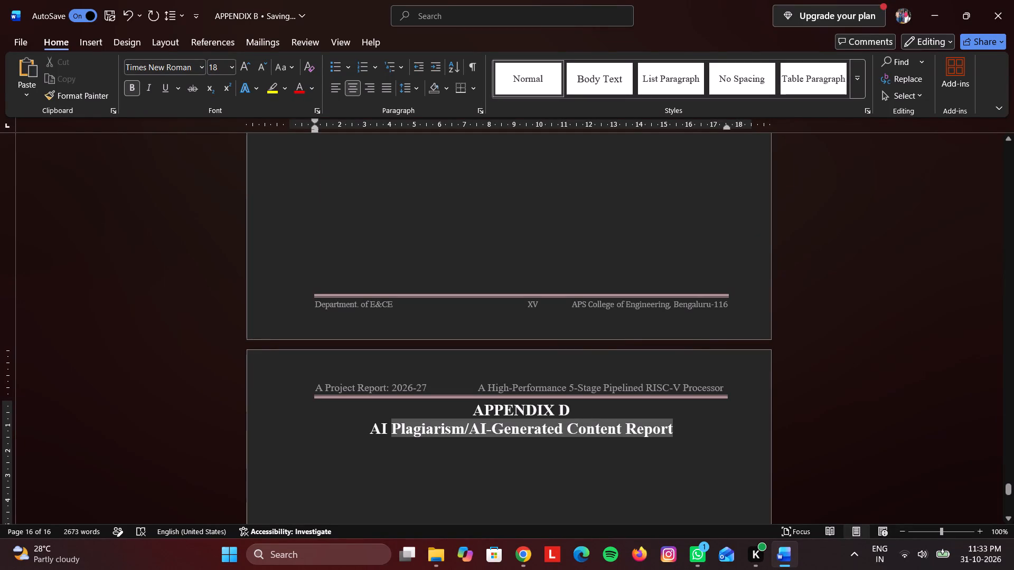
Change the AI Plagiarism/AI-Generated Content Report title under APPENDIX D to uppercase and reduce its font by one size.
drag(395, 435, 382, 435)
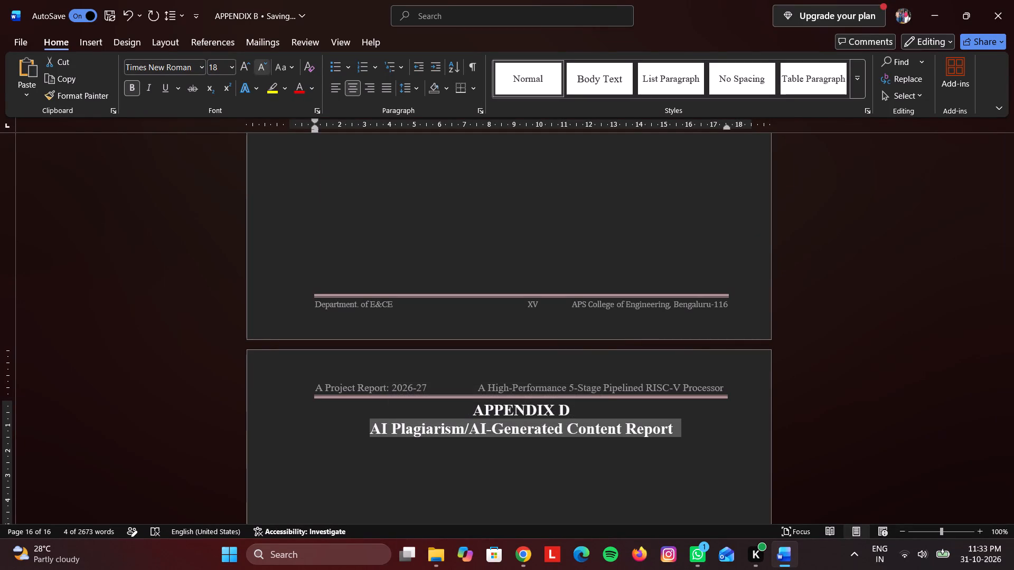
click(290, 68)
click(314, 125)
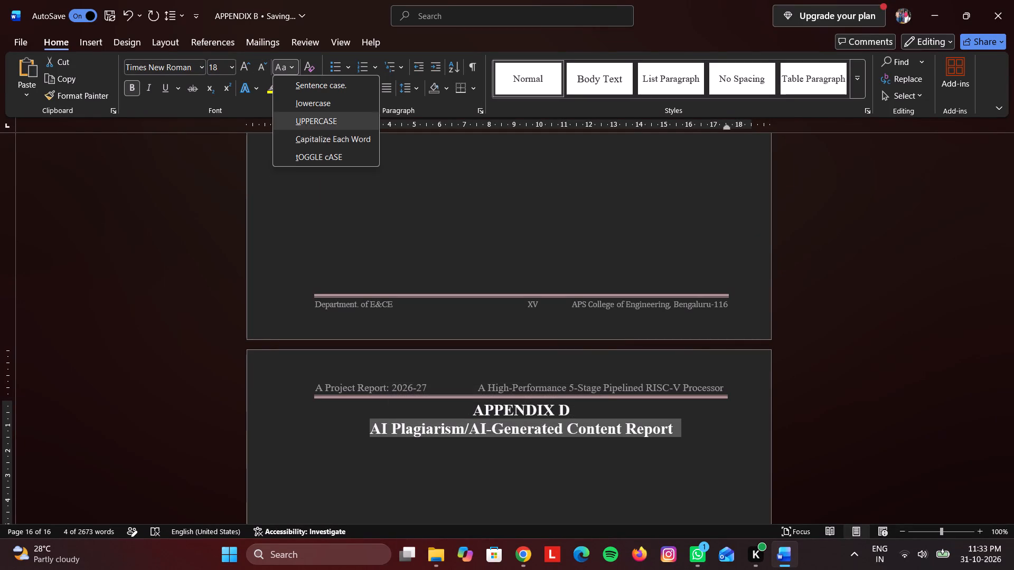
click(261, 66)
Insert a blank line between the APPENDIX D heading and its title, and shrink that line's font to below 9 pt.
click(598, 414)
key(Return)
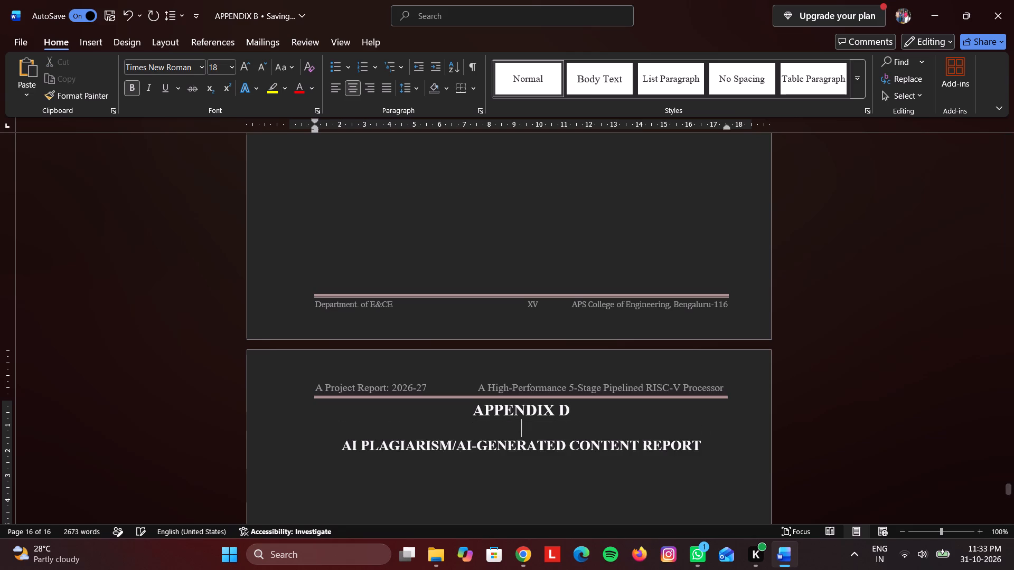
triple_click(265, 63)
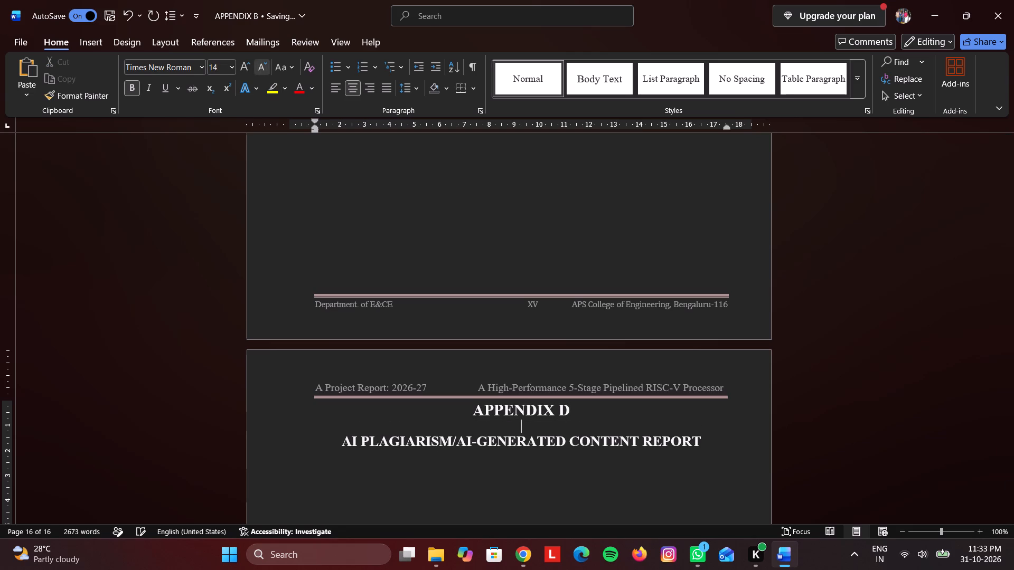
triple_click(265, 62)
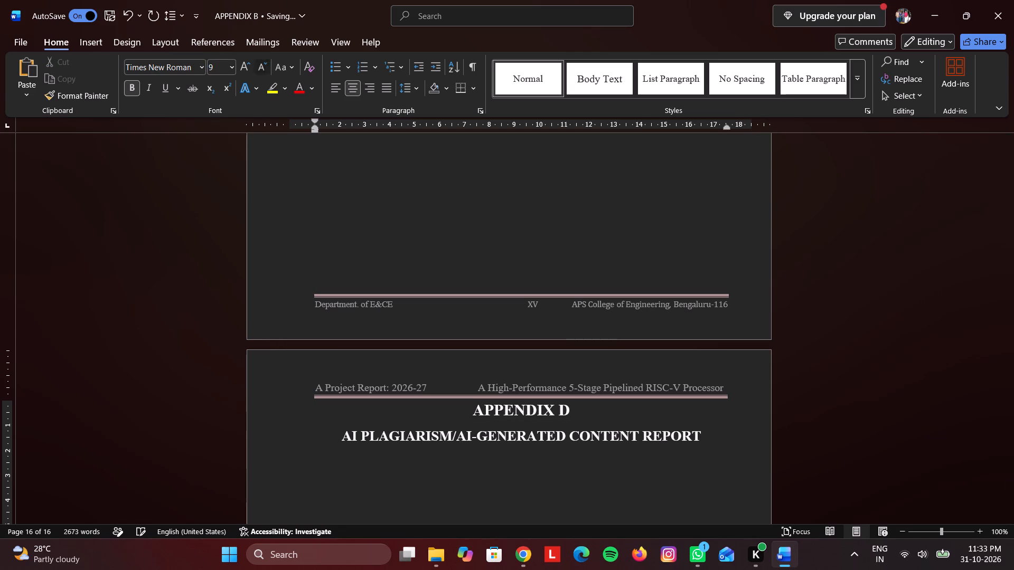
double_click(265, 62)
click(524, 451)
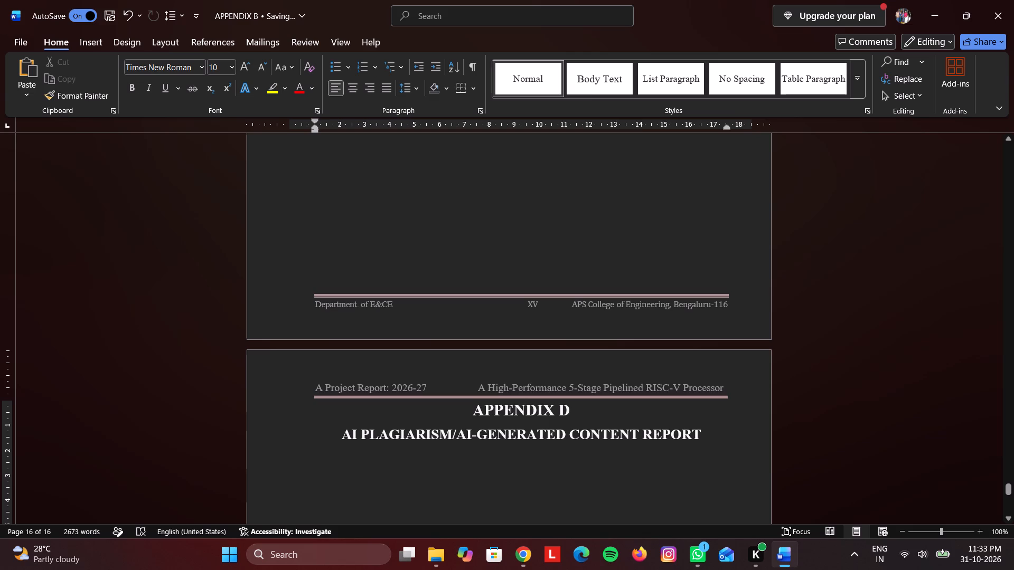
Copy the APPENDIX D heading line.
scroll(524, 451, down, 5)
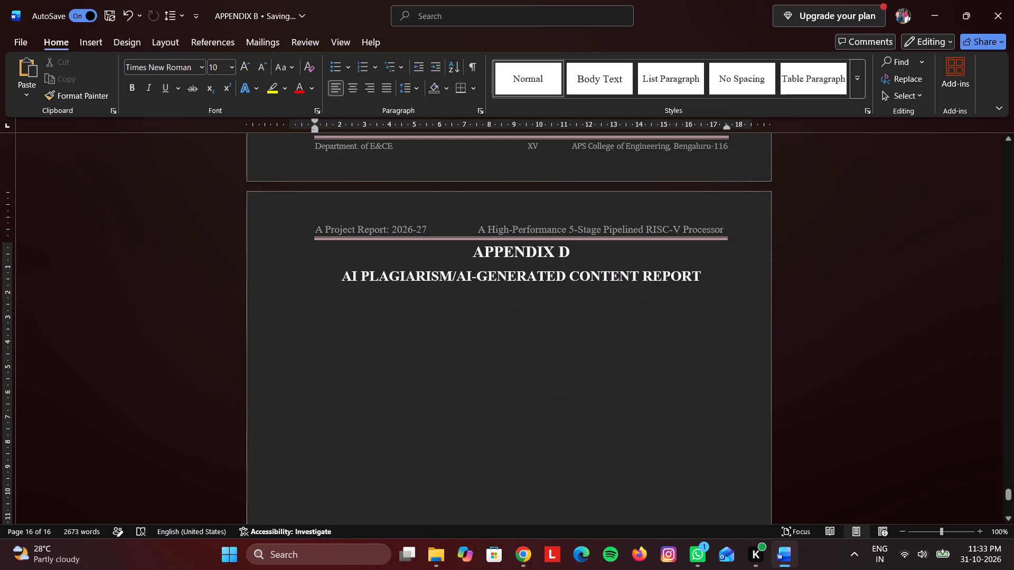
drag(584, 253, 486, 246)
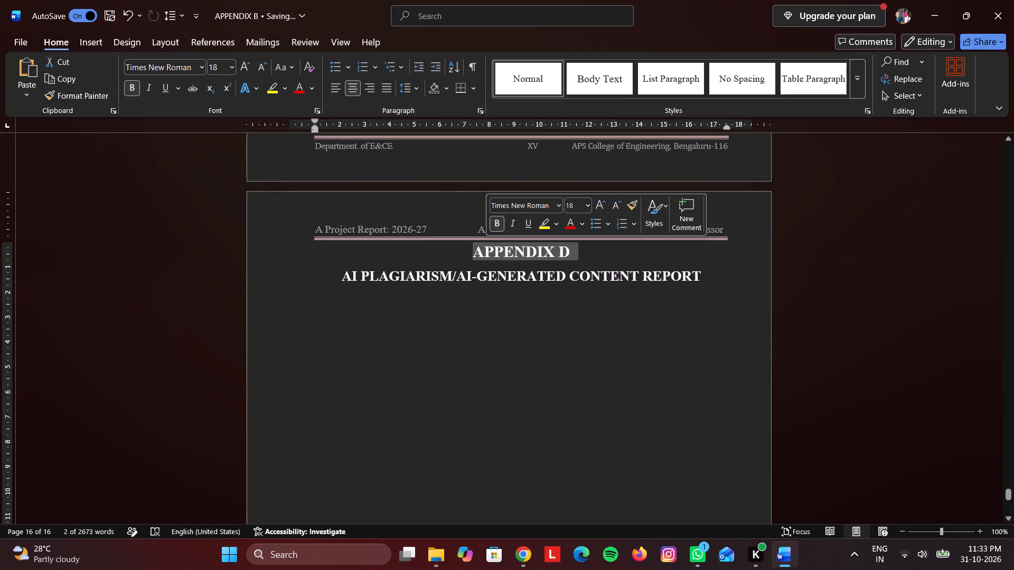
key(ctrl+c)
Add blank lines below the AI PLAGIARISM/AI-GENERATED CONTENT REPORT title to fill page XVI and run onto a new page.
click(497, 310)
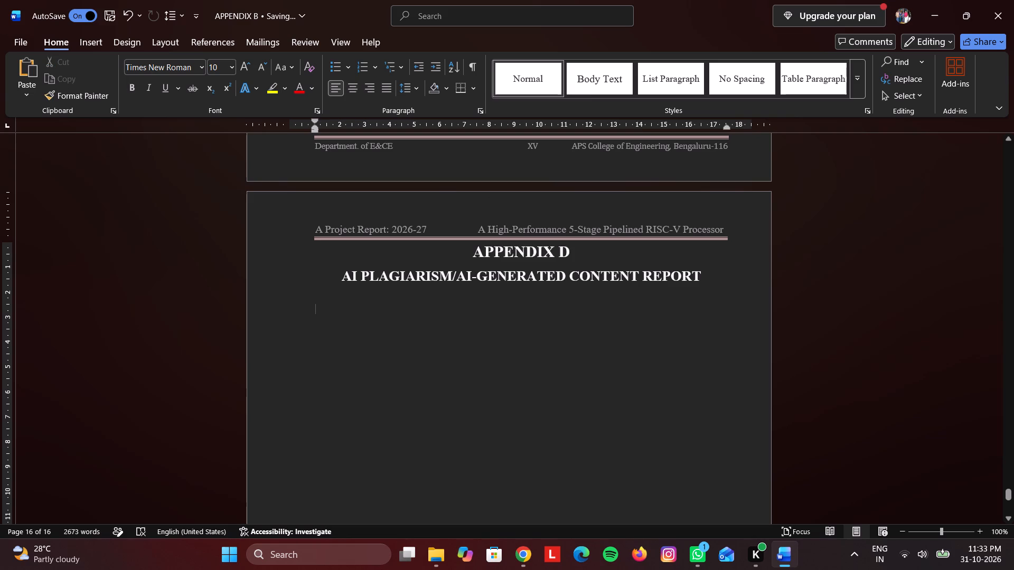
key(Return)
key(Return)
key(Return)
key(Return)
key(Return)
key(Return)
key(Return)
key(Return)
key(Return)
key(Return)
key(Return)
key(Return)
key(Return)
key(Return)
key(Return)
key(Return)
key(Return)
key(Return)
key(Return)
key(Return)
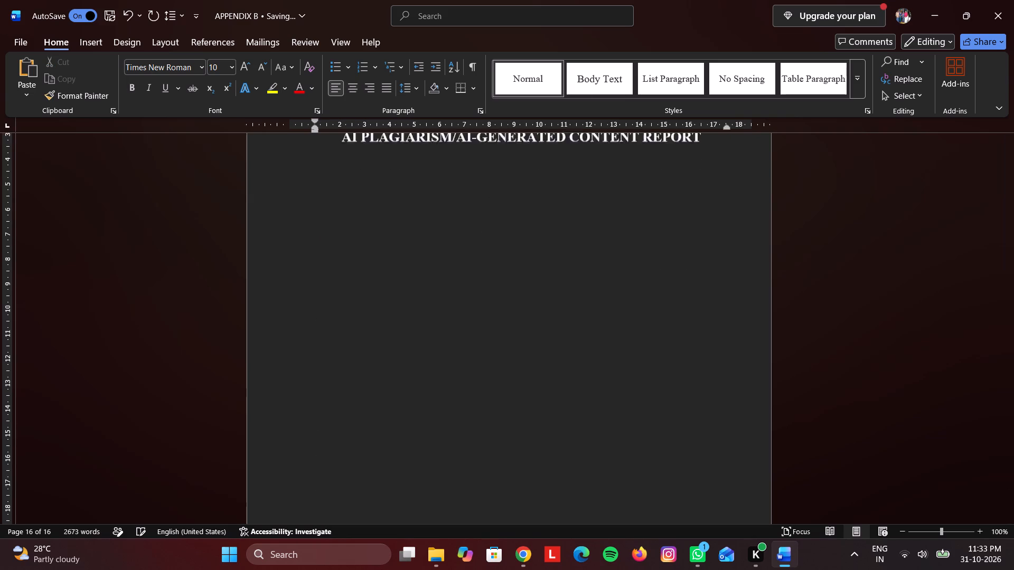
key(Return)
key(Return)
key(Return)
key(Return)
key(Return)
key(Return)
key(Return)
key(Return)
key(Return)
key(Return)
key(Return)
key(Return)
key(Return)
key(Return)
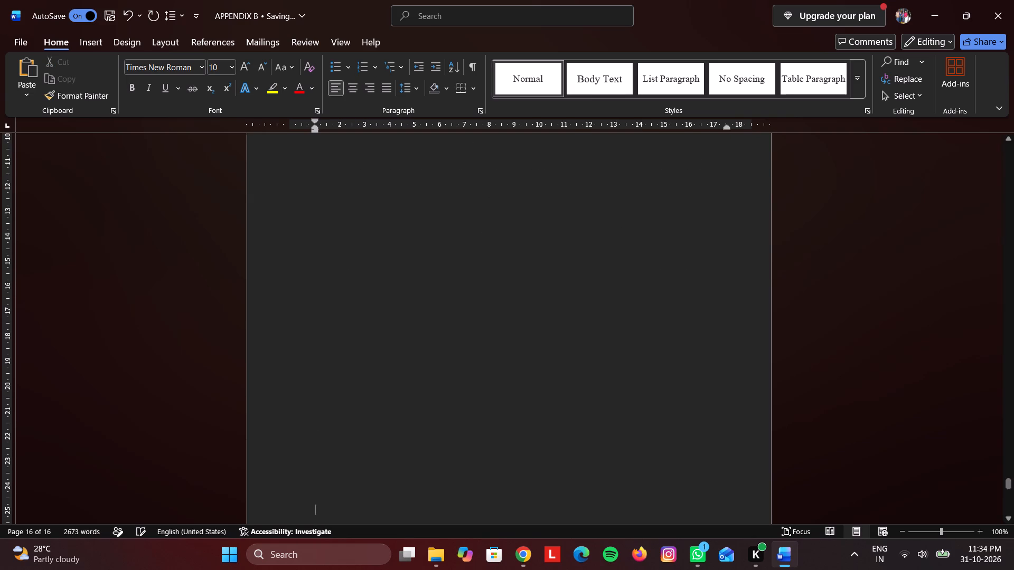
key(Return)
key(Return)
key(Return)
key(Return)
Paste the copied heading at the top of new page 17 and change it to read APPENDIX E.
key(Up)
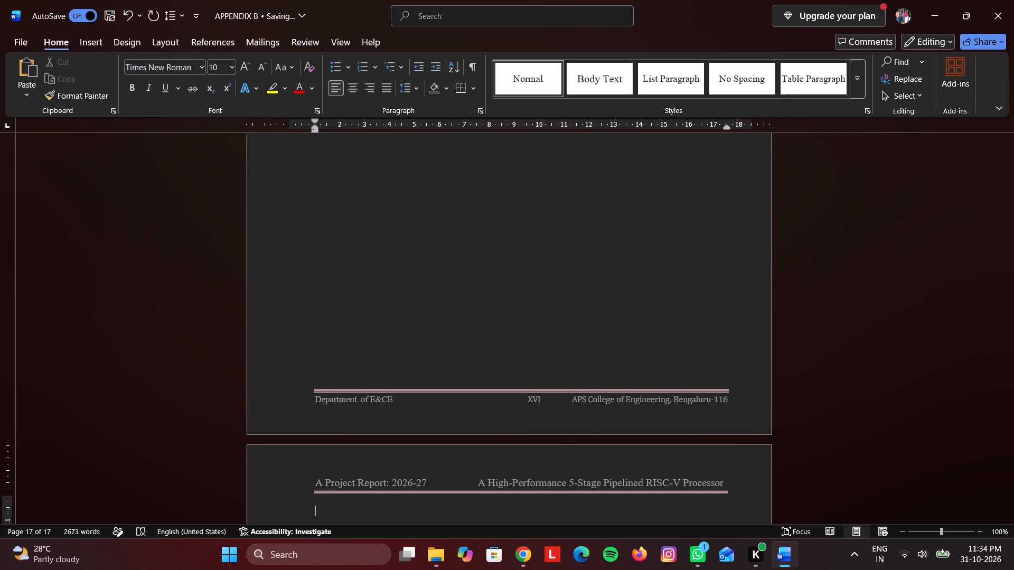
key(Up)
key(ctrl+v)
scroll(613, 334, down, 4)
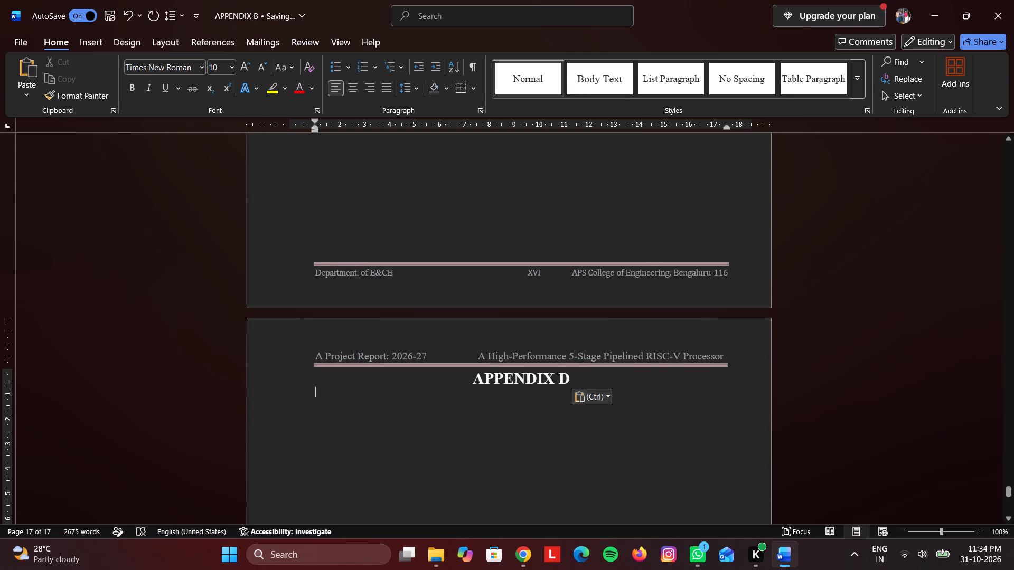
click(568, 381)
key(BackSpace)
key(e)
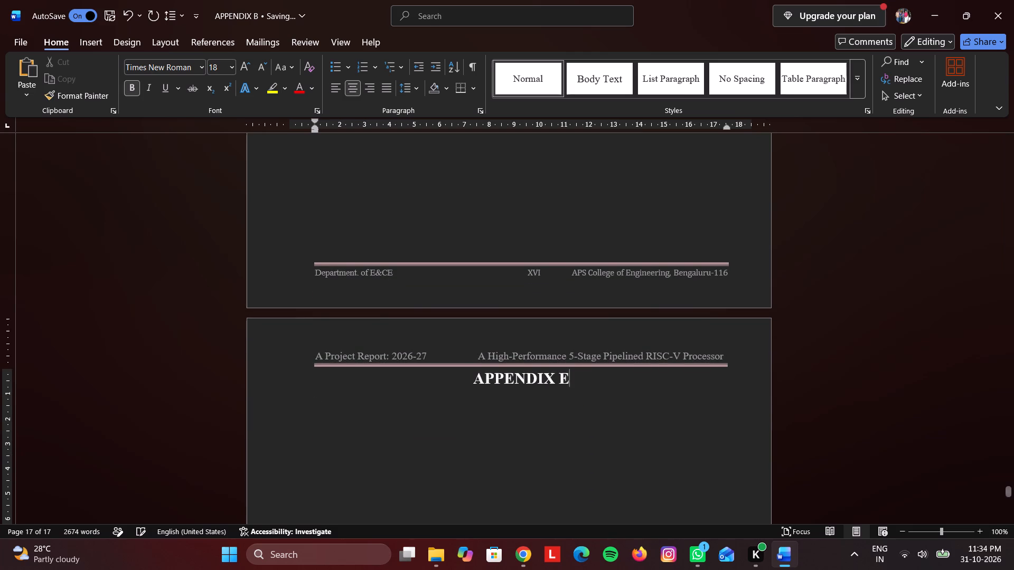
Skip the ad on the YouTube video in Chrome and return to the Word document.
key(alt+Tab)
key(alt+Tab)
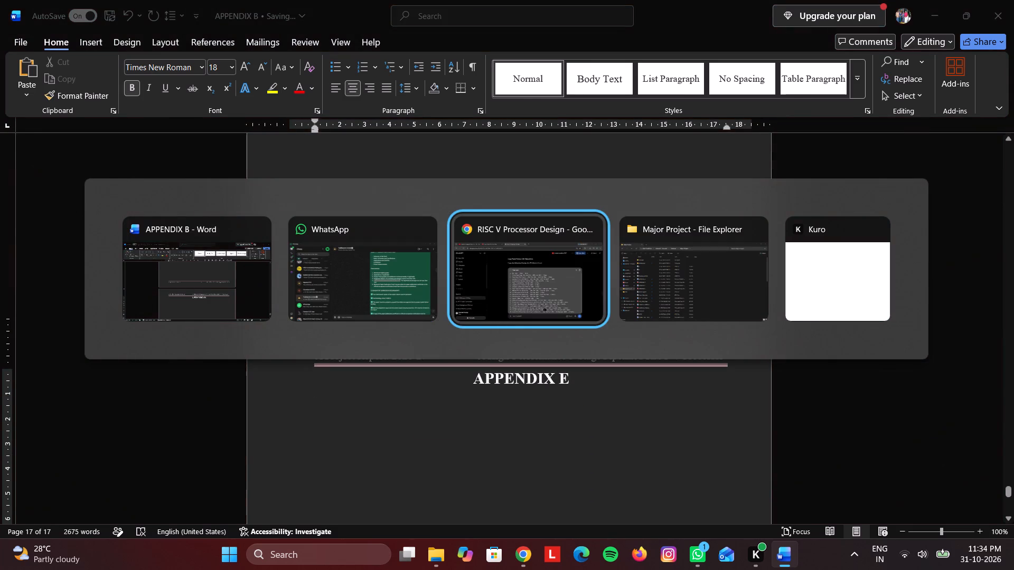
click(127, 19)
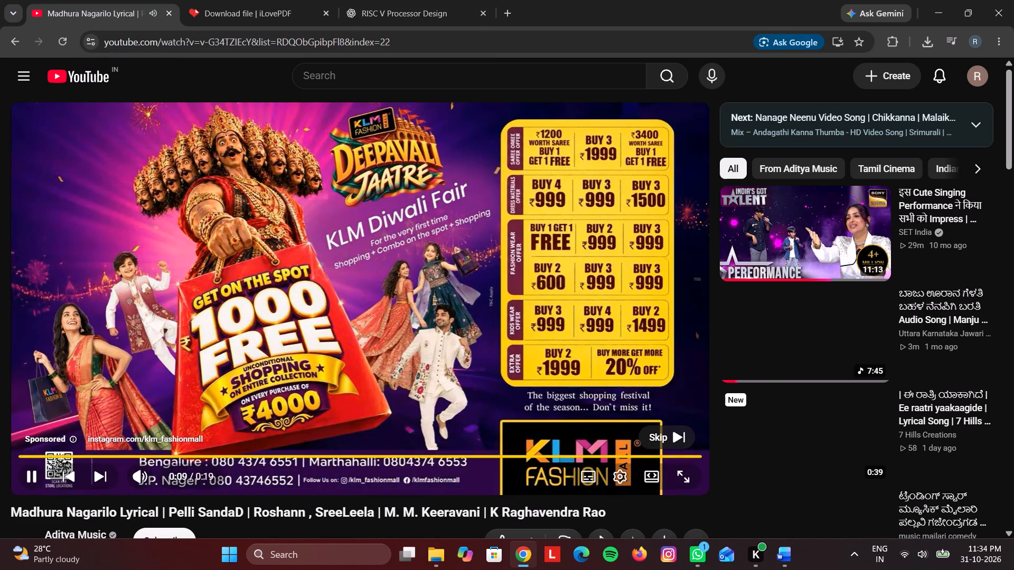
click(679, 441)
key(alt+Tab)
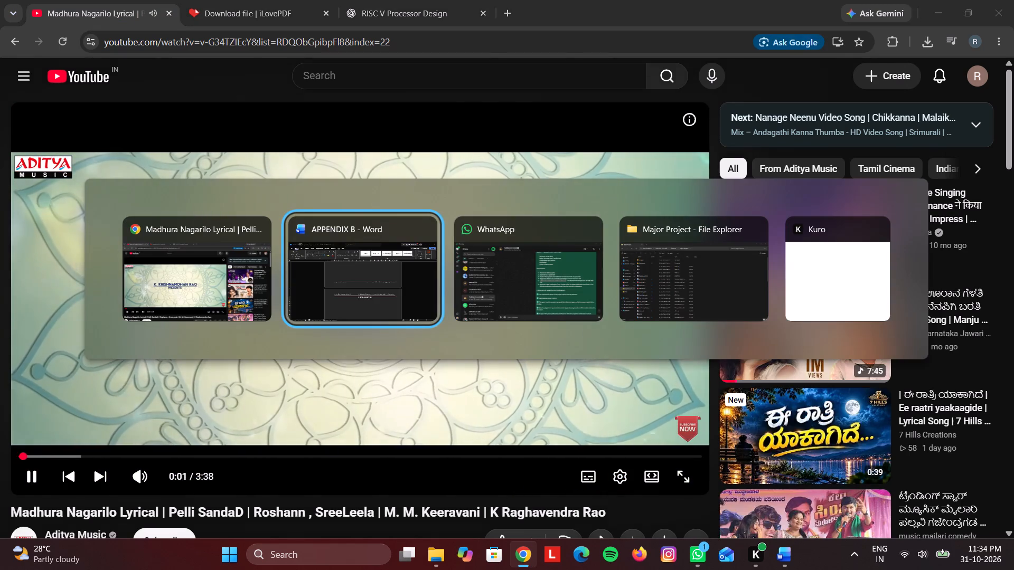
Enter the title ACCEPACENTANCE LETTER on a new line under the APPENDIX E heading.
key(Return)
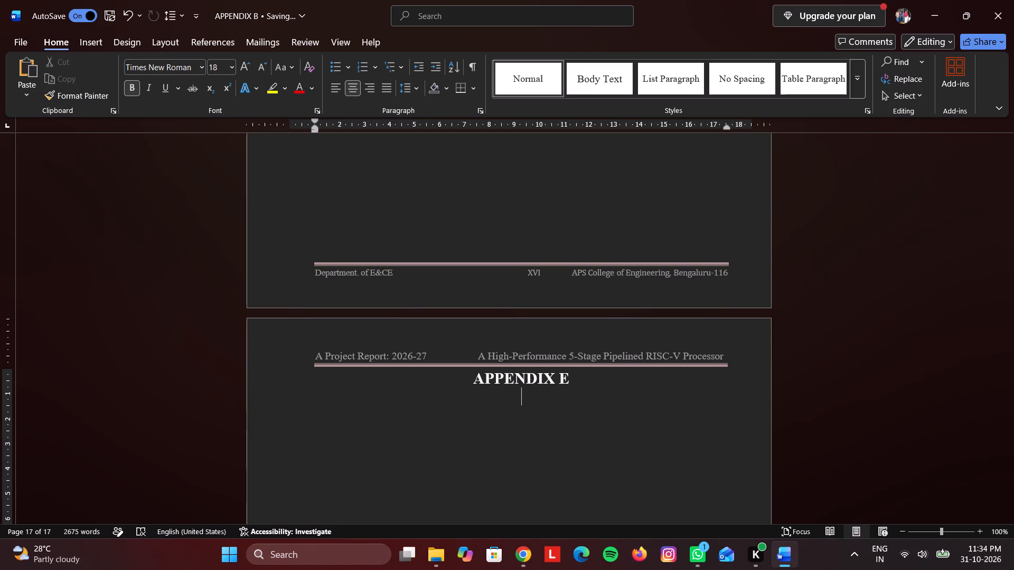
text(ACCE)
text(PACT)
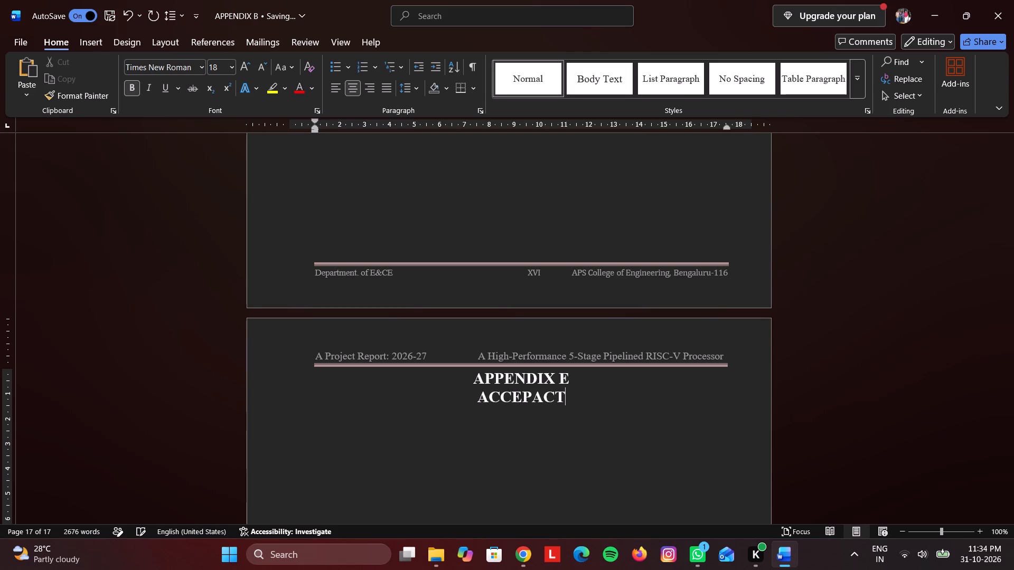
key(BackSpace)
text(ENTANCE)
key(space)
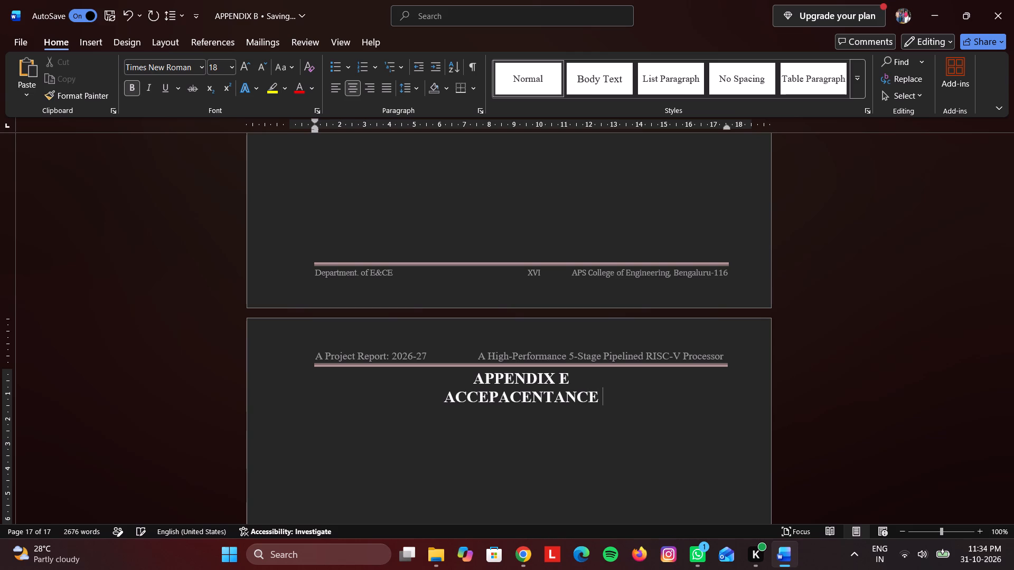
text(LATTER)
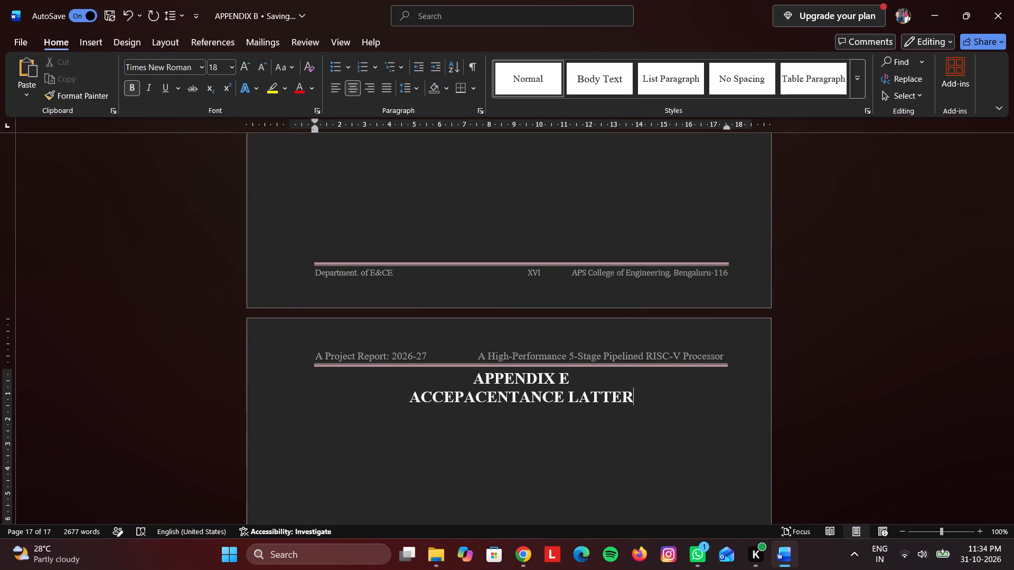
key(Left)
key(Left)
key(Left)
key(Left)
key(BackSpace)
key(e)
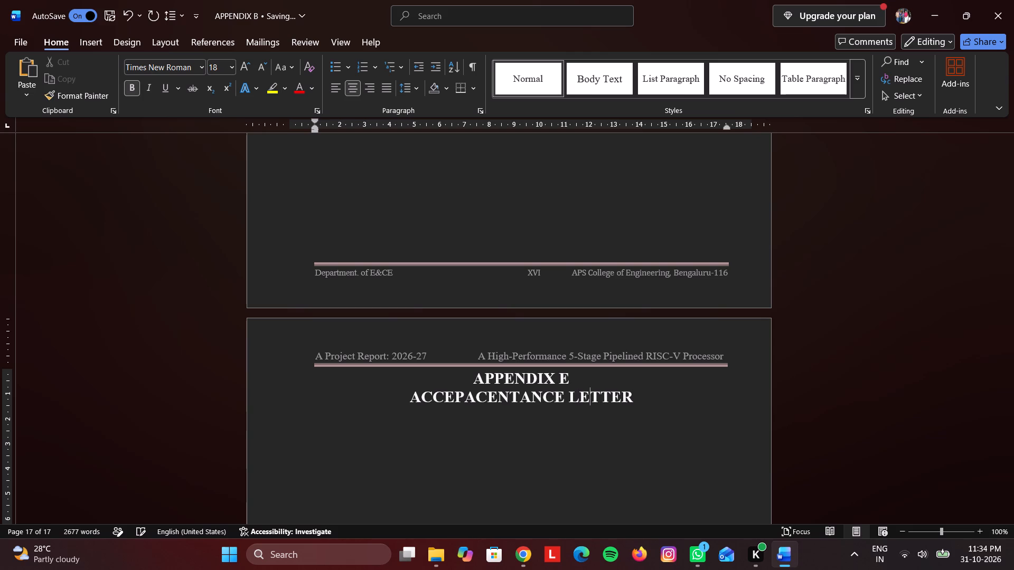
Reduce the font of the ACCEPACENTANCE LETTER title by one size.
click(535, 396)
drag(656, 405, 449, 401)
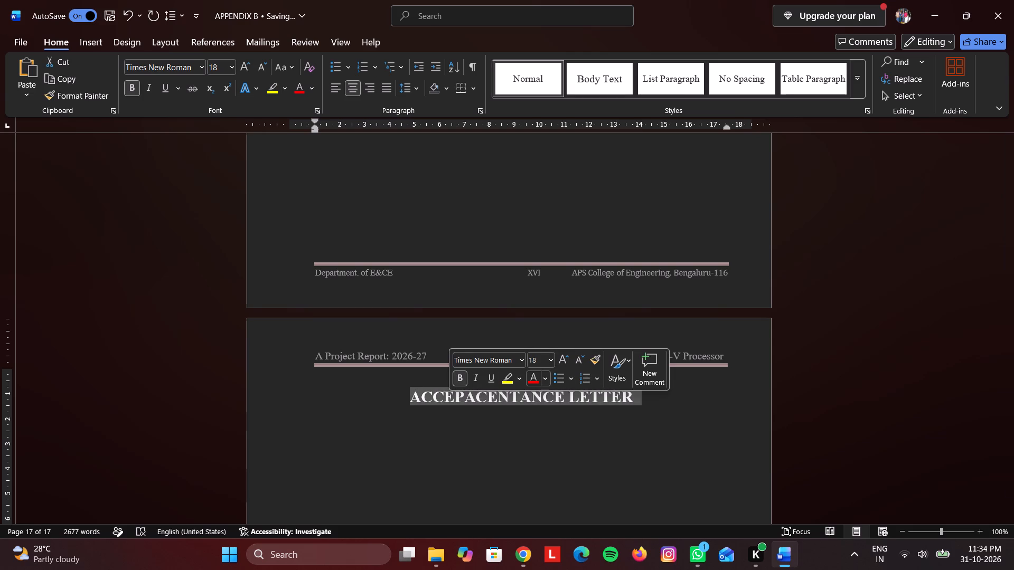
click(581, 357)
click(569, 424)
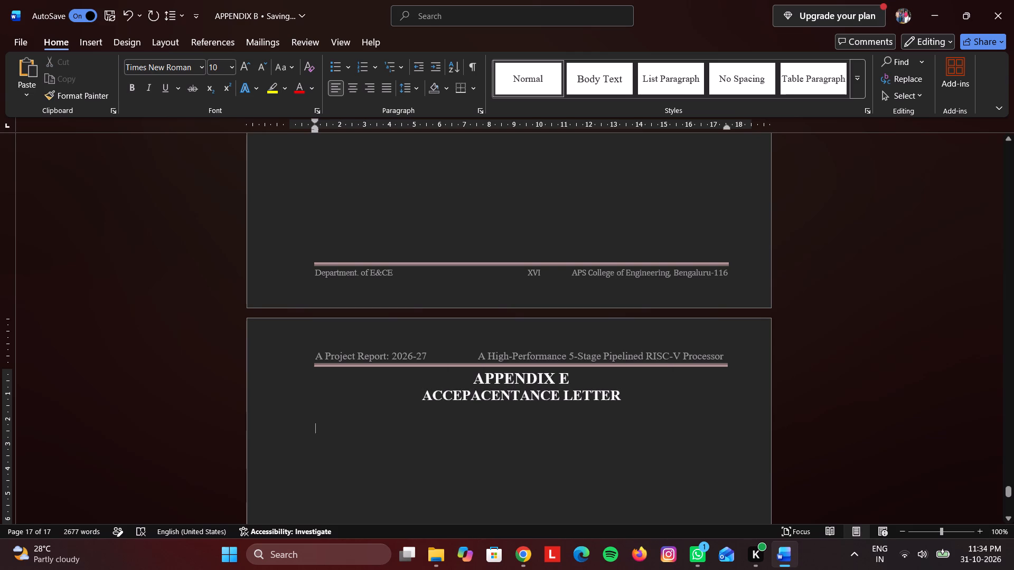
Insert a blank line between the APPENDIX E heading and its title, with its font size reduced to 16.
click(579, 381)
key(Return)
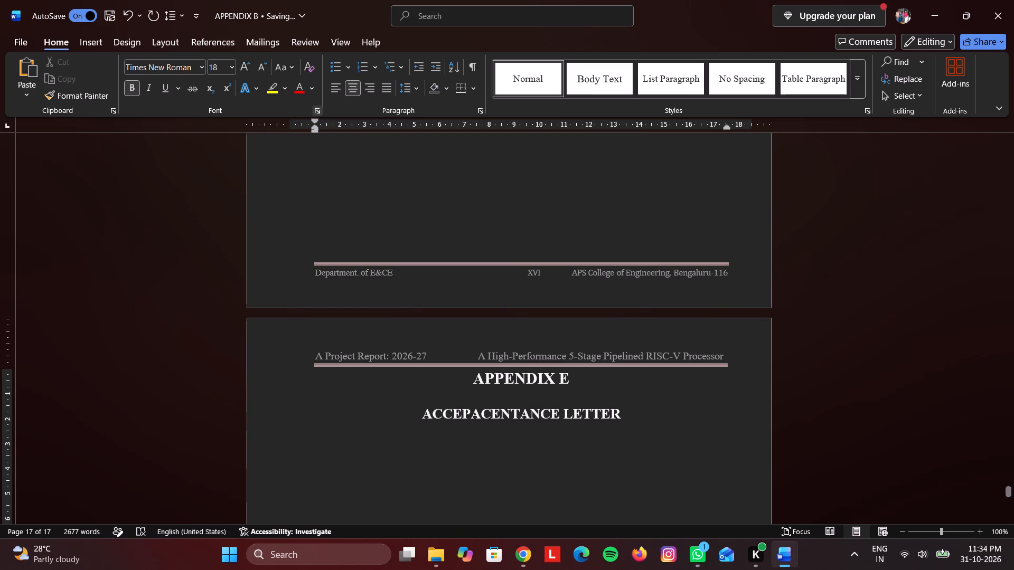
click(262, 67)
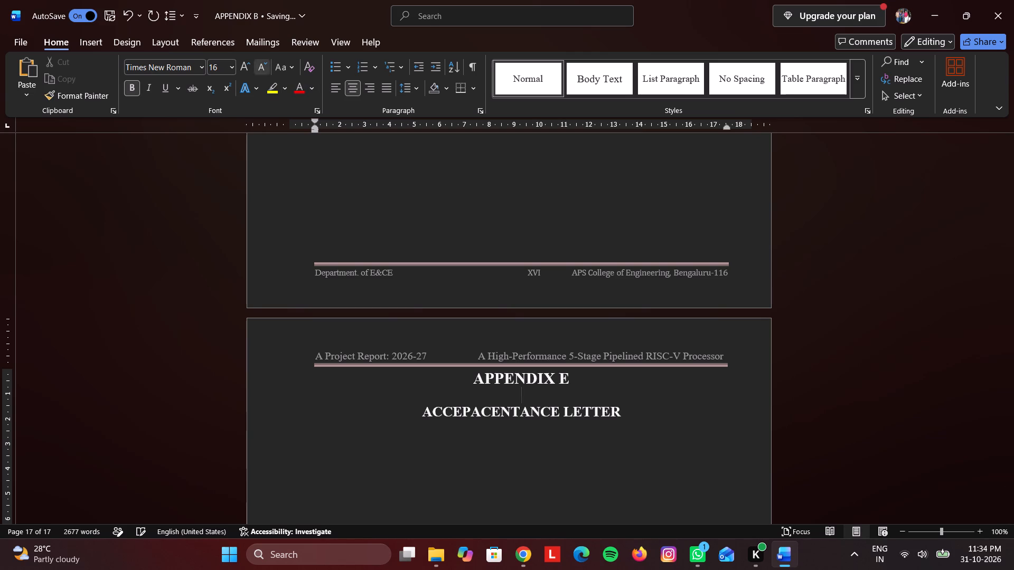
Check the layout of page XVII from the APPENDIX E heading down to the footer.
scroll(489, 411, down, 10)
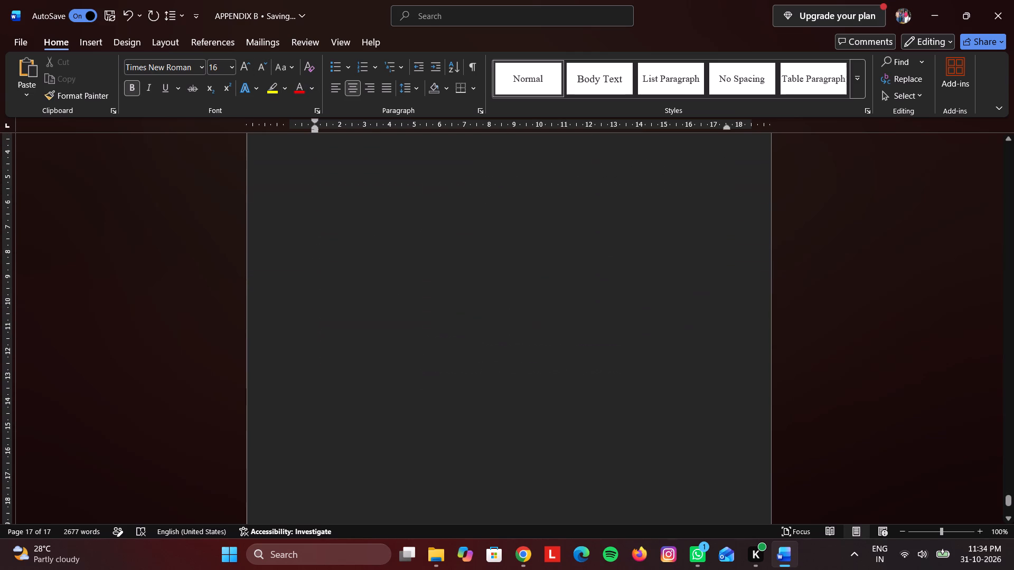
scroll(522, 427, down, 12)
scroll(526, 440, up, 9)
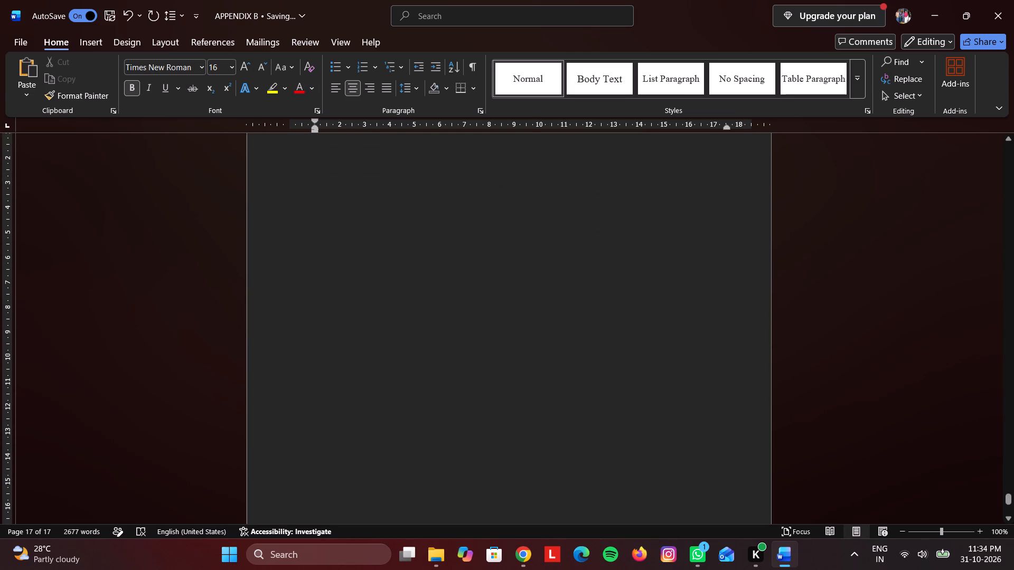
scroll(526, 440, up, 3)
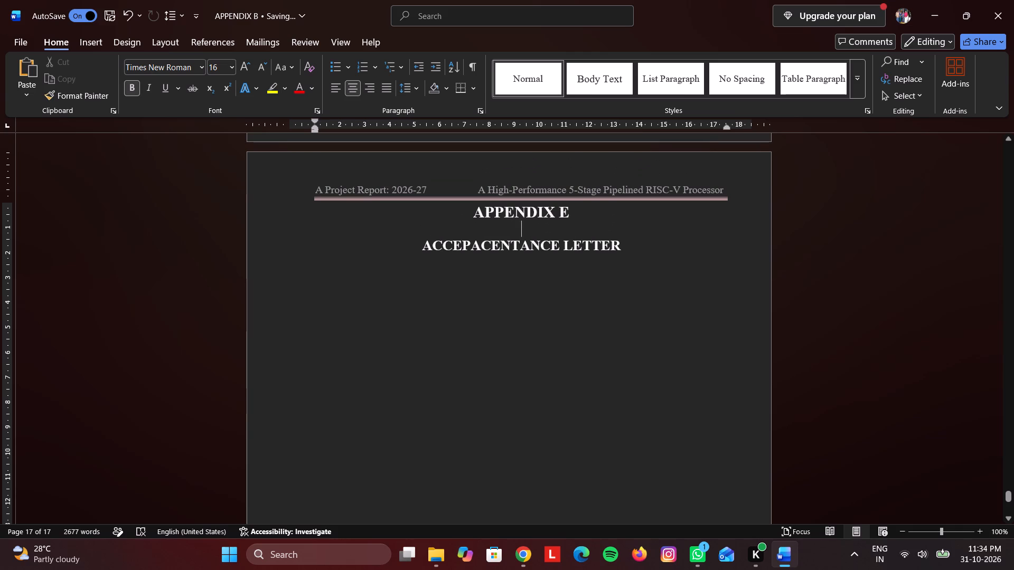
scroll(680, 330, down, 12)
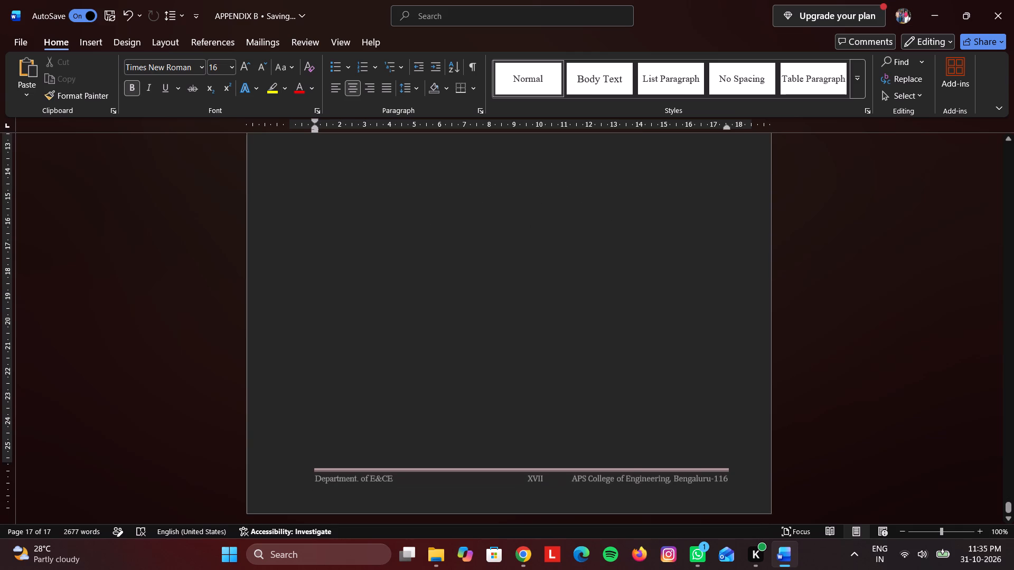
scroll(680, 330, up, 14)
scroll(680, 330, down, 2)
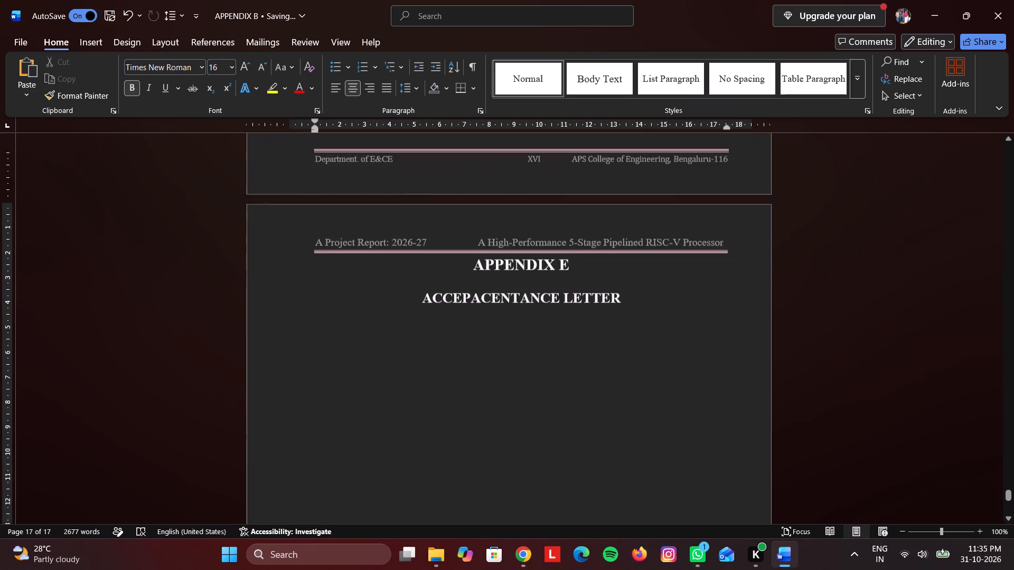
scroll(680, 330, down, 3)
scroll(680, 330, up, 4)
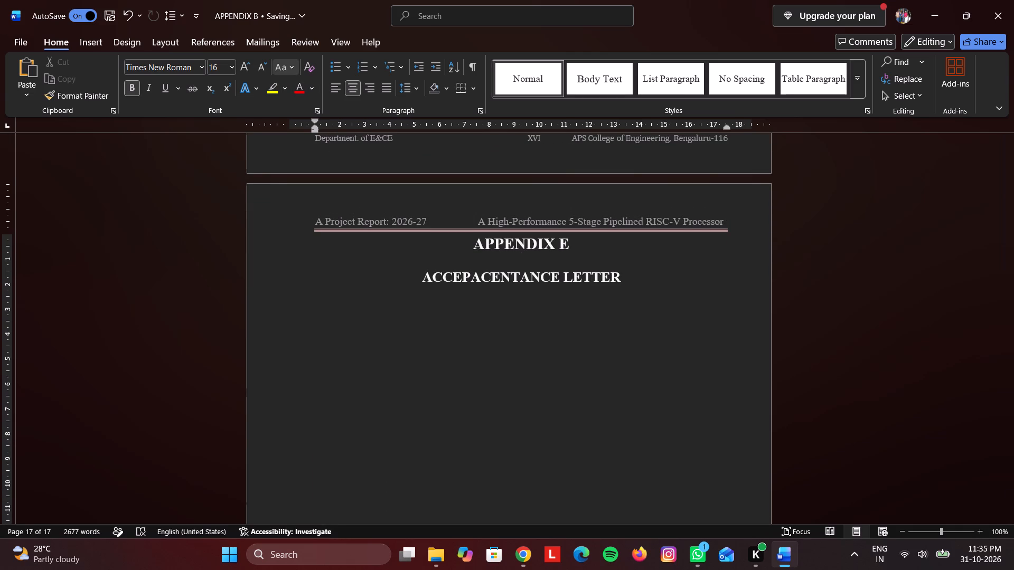
Shrink the font of the blank line below the APPENDIX E heading to below 10 pt, tightening the gap above the title.
triple_click(265, 62)
triple_click(265, 62)
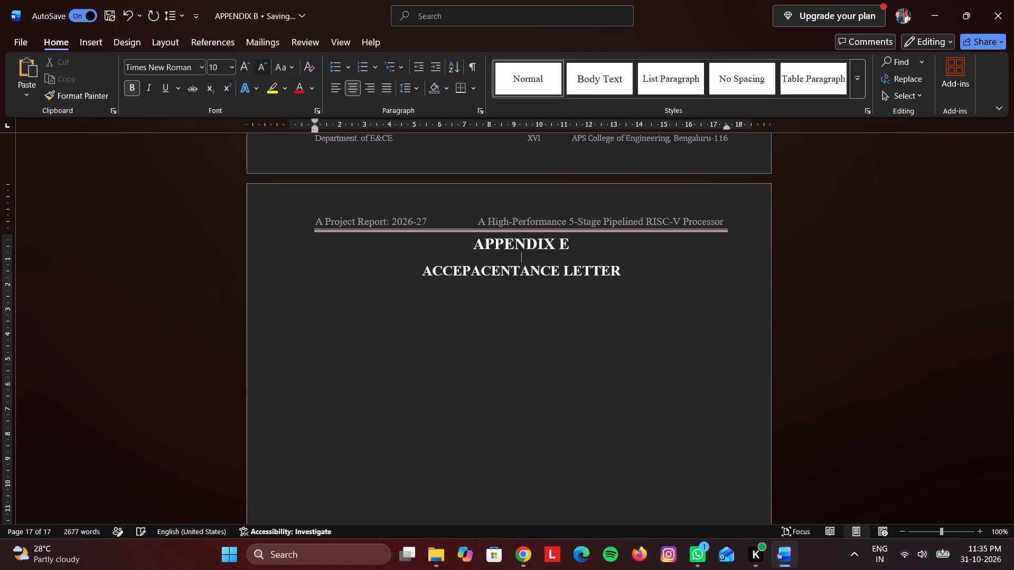
click(265, 62)
click(459, 368)
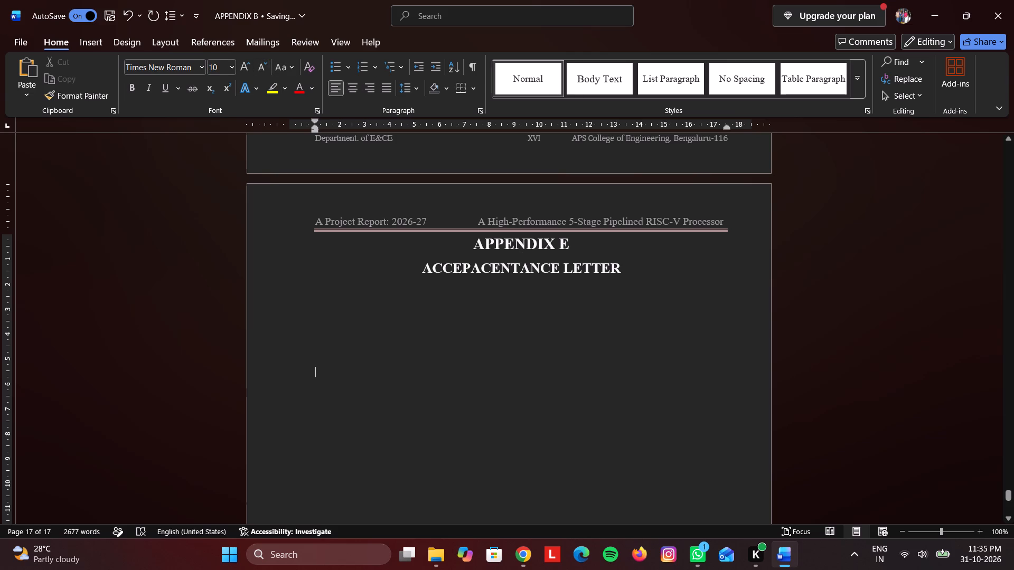
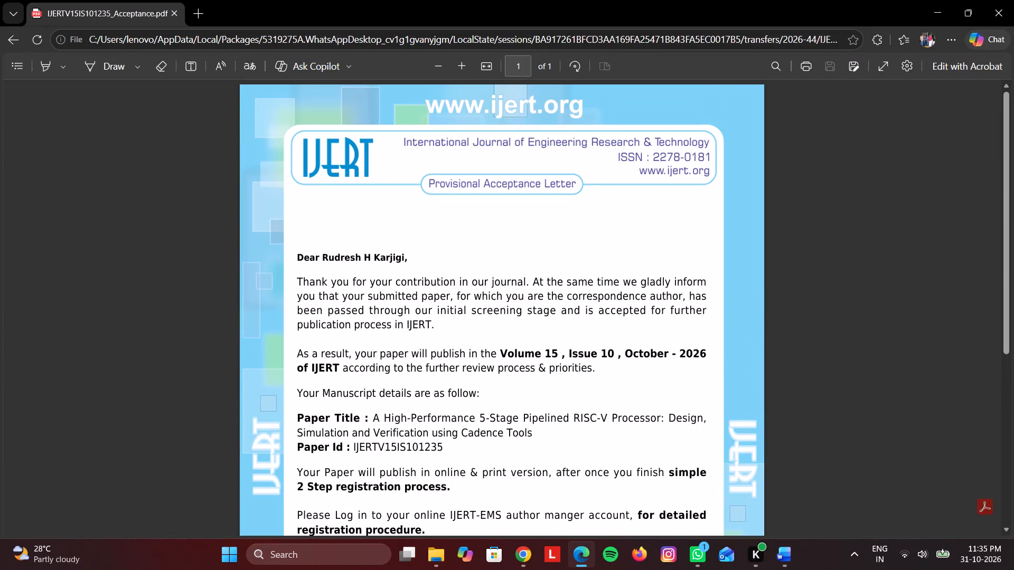
Capture a snip of the full-screen IJERT provisional acceptance letter, cropped closely around the white letter panel inside the blue border.
click(881, 69)
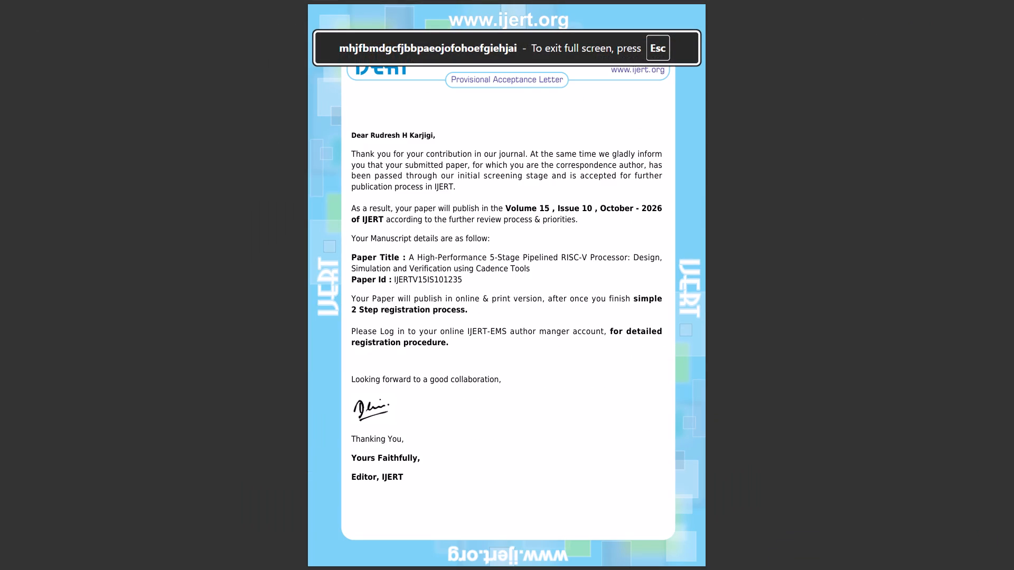
click(643, 343)
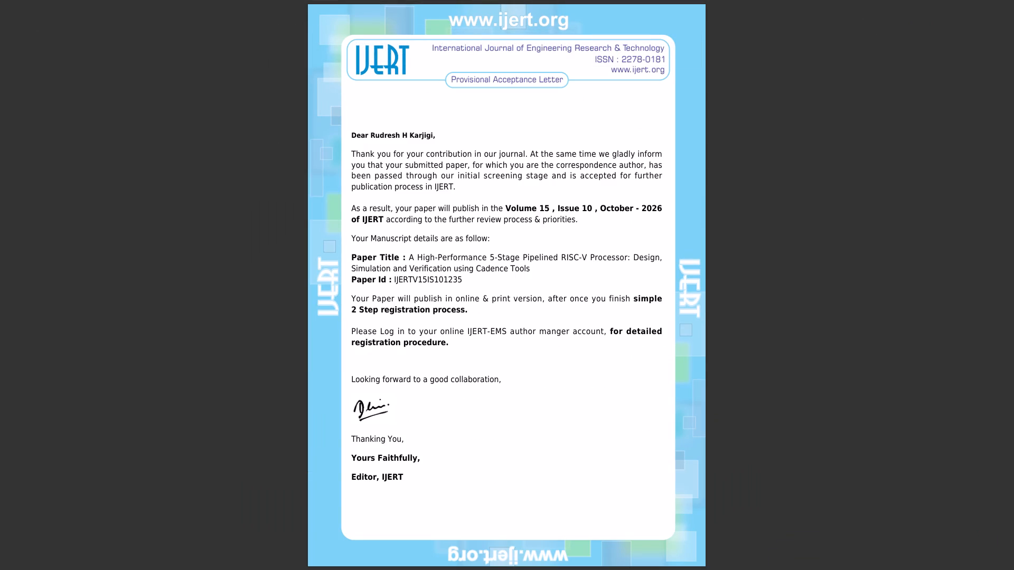
key(shift+super+s)
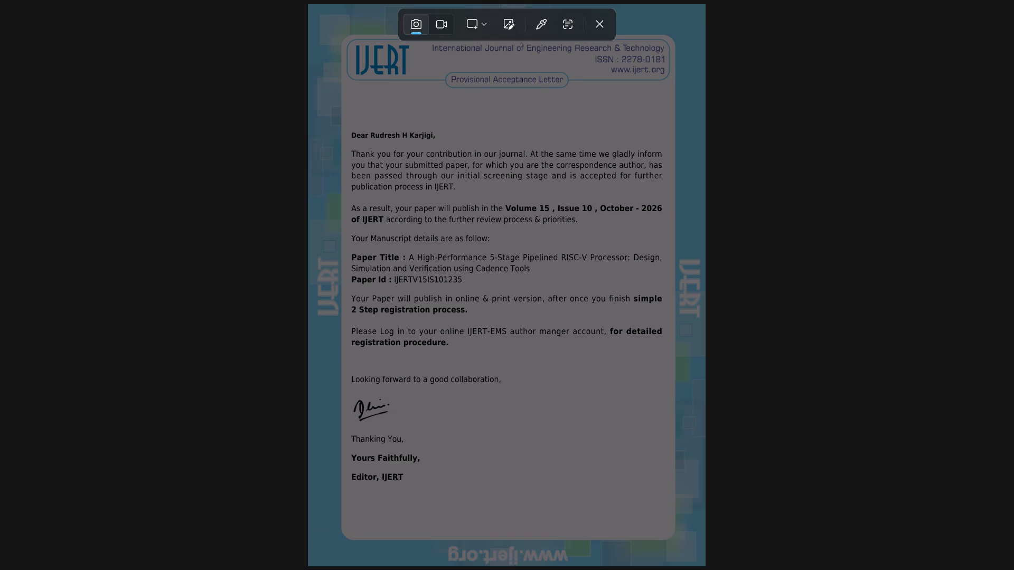
drag(337, 32, 387, 146)
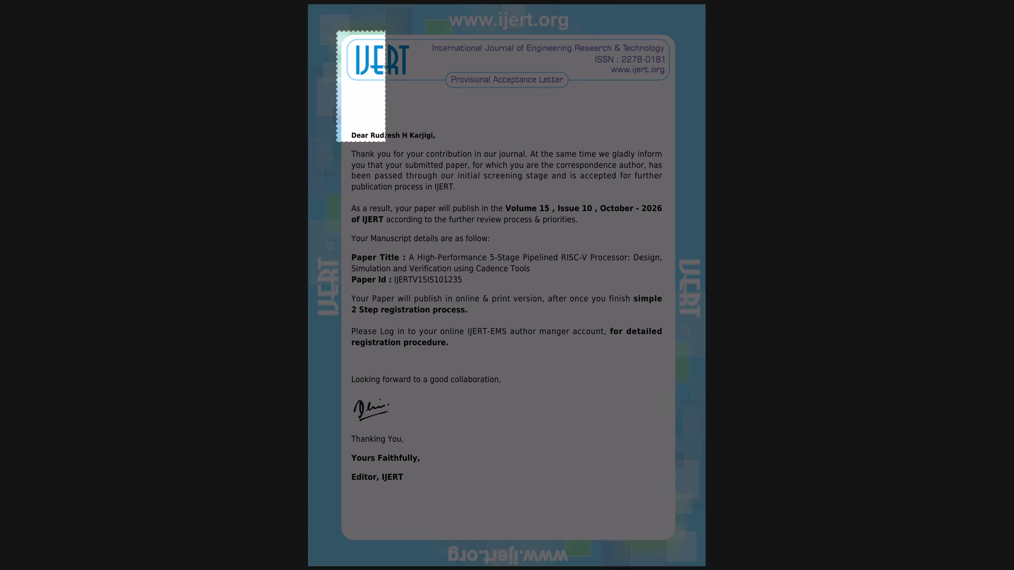
drag(387, 146, 530, 502)
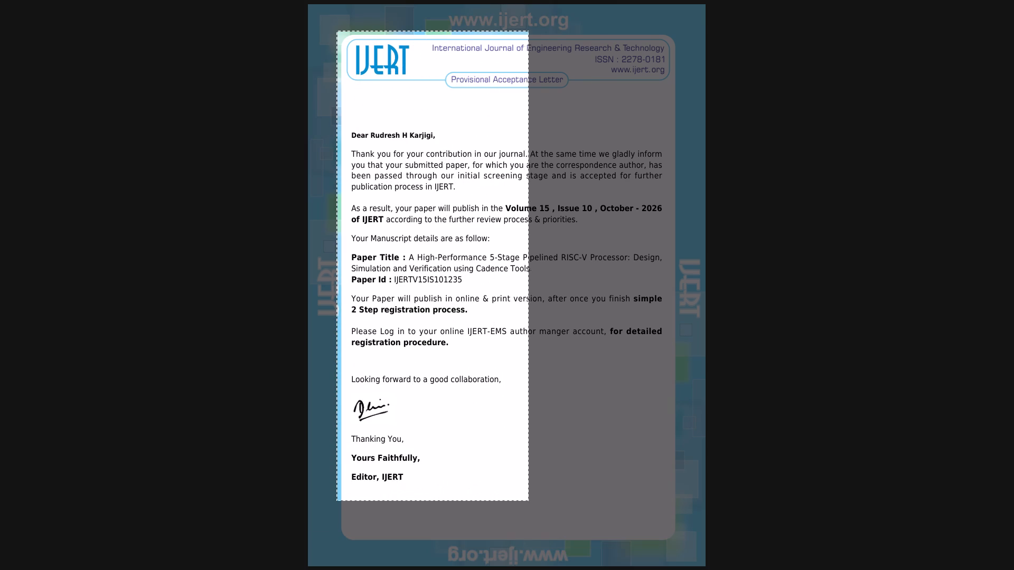
drag(530, 502, 679, 545)
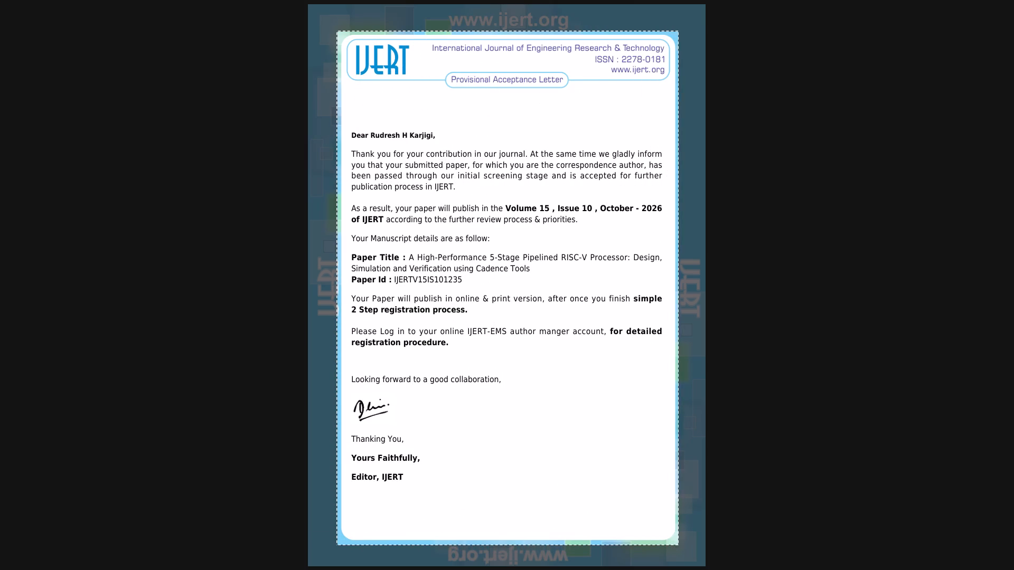
drag(679, 545, 680, 543)
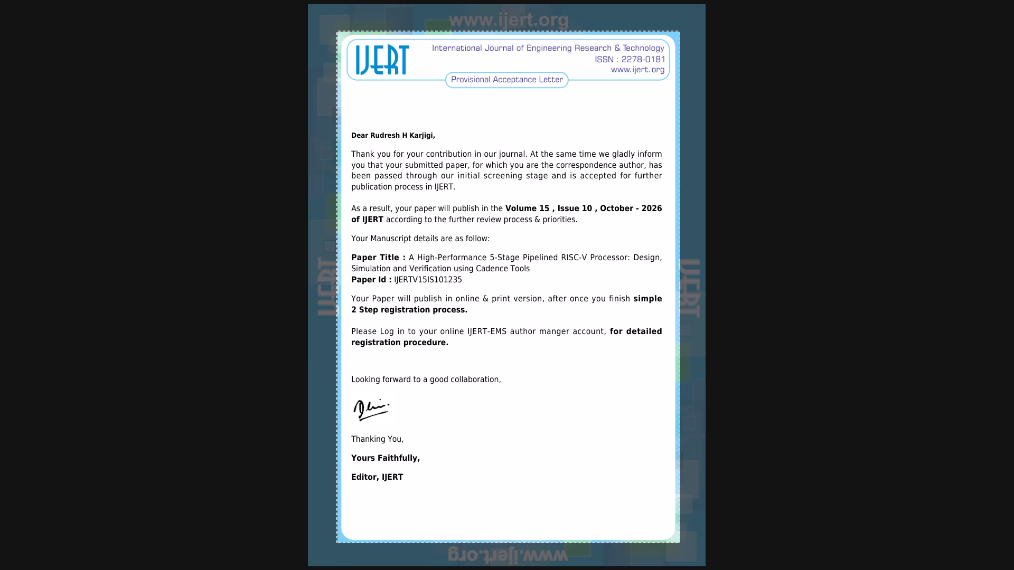
drag(680, 543, 680, 545)
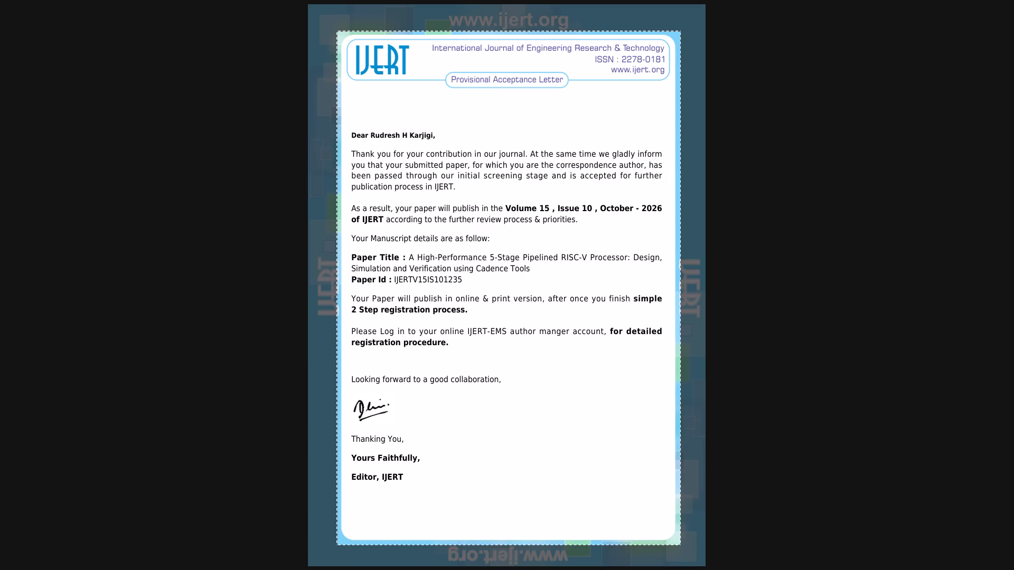
drag(680, 545, 682, 545)
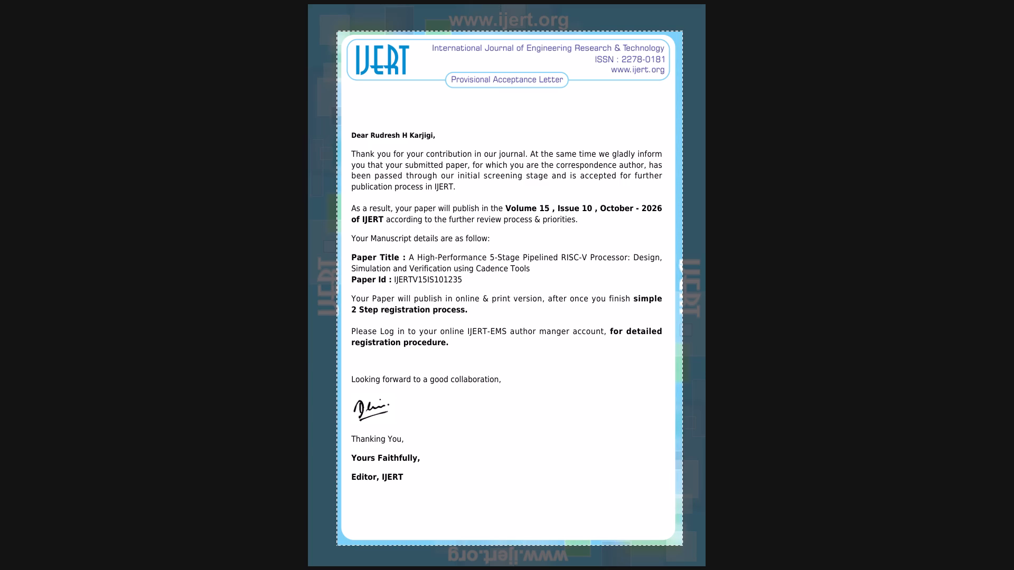
drag(682, 545, 680, 542)
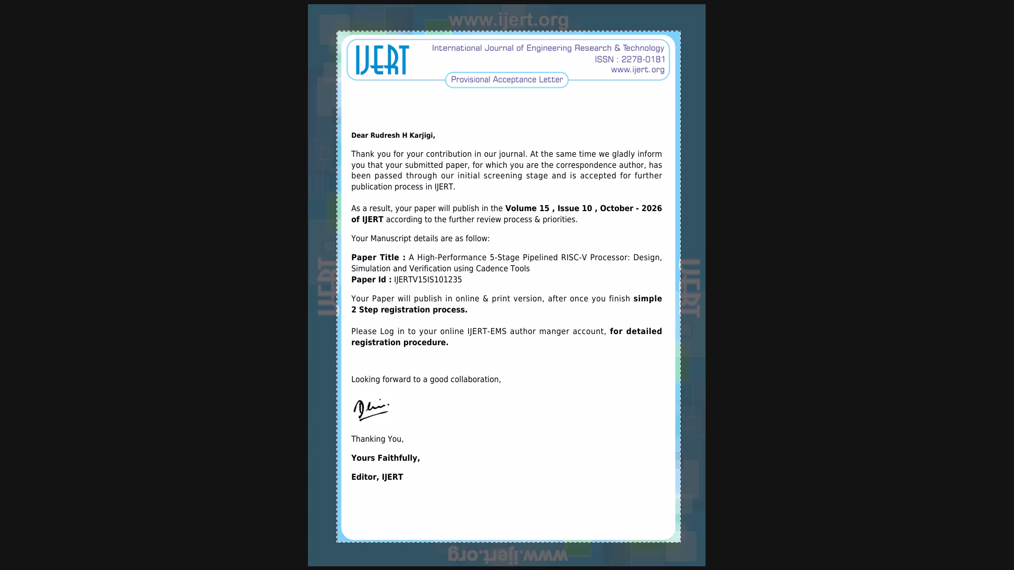
drag(680, 542, 680, 545)
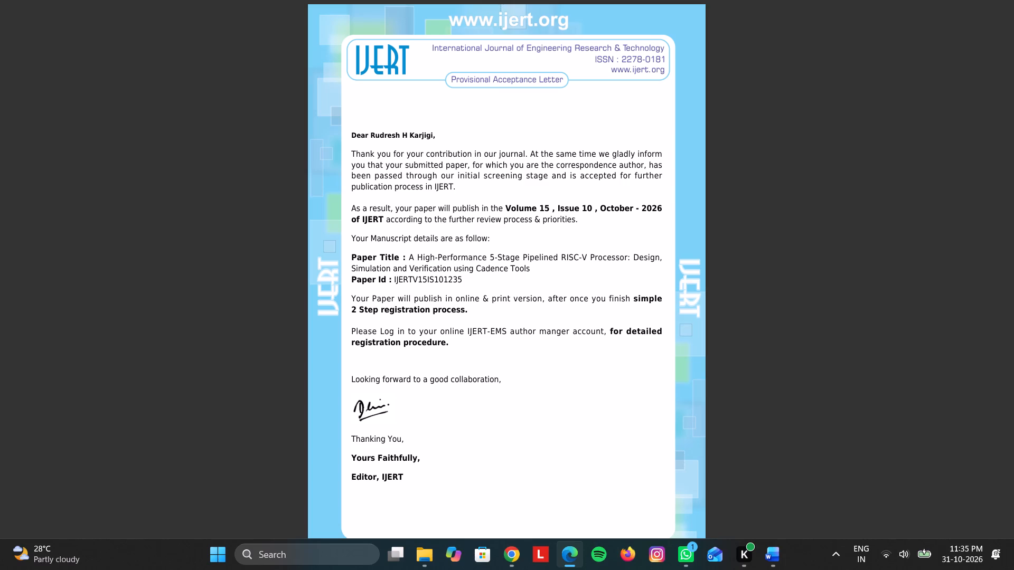
key(Escape)
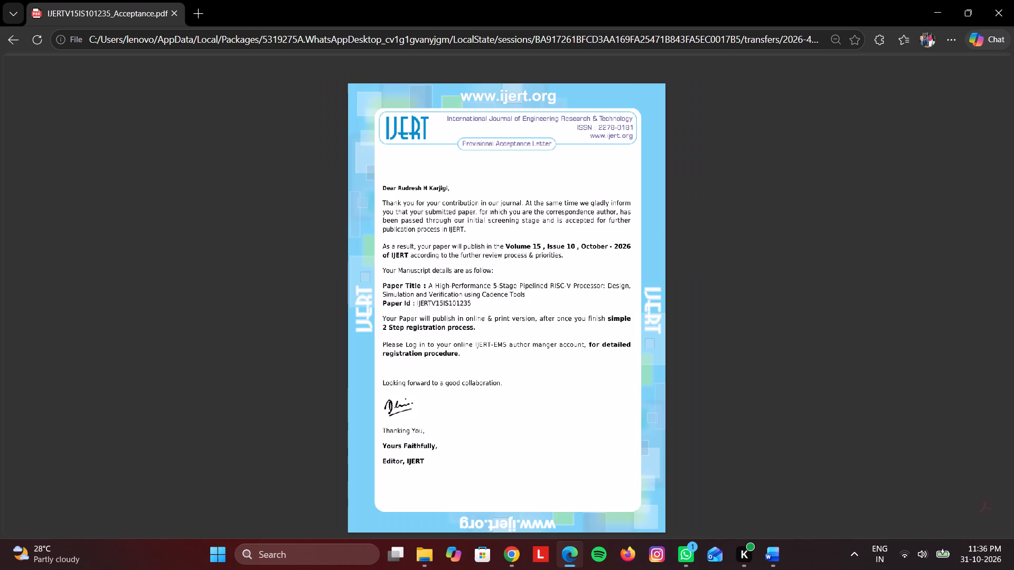
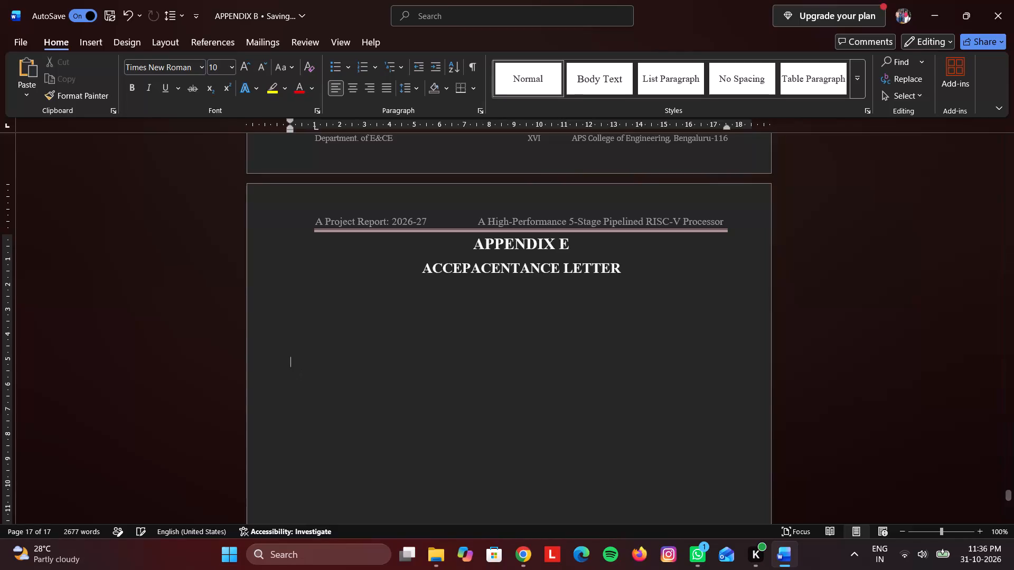
Delete the empty lines below the ACCEPACENTANCE LETTER heading on the APPENDIX E page.
key(BackSpace)
key(BackSpace)
key(BackSpace)
key(BackSpace)
key(BackSpace)
key(BackSpace)
key(BackSpace)
key(BackSpace)
key(BackSpace)
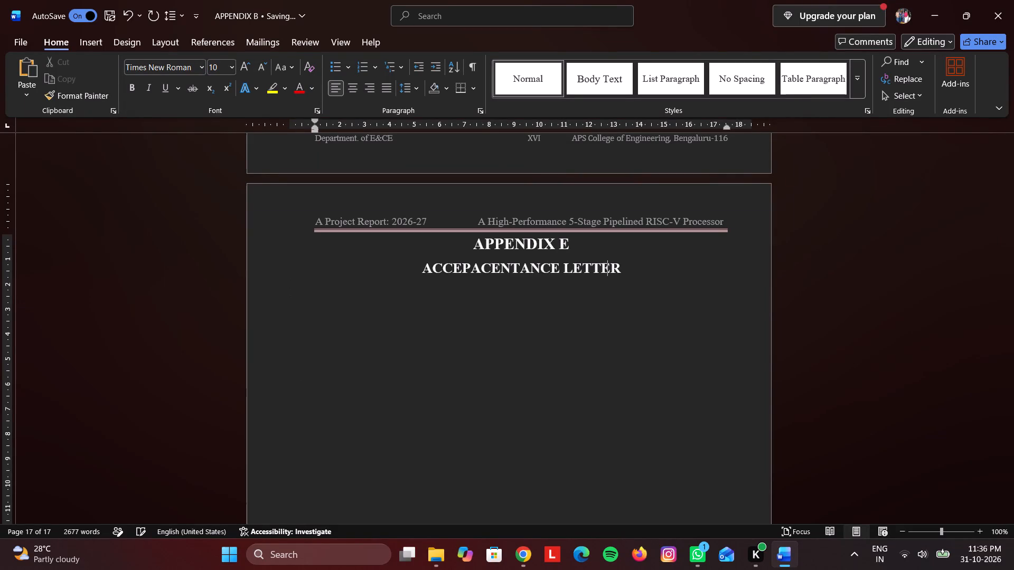
Start a new line under the ACCEPACENTANCE LETTER heading, reduce its font size to 10, and paste the captured IJERT letter.
key(Return)
triple_click(261, 67)
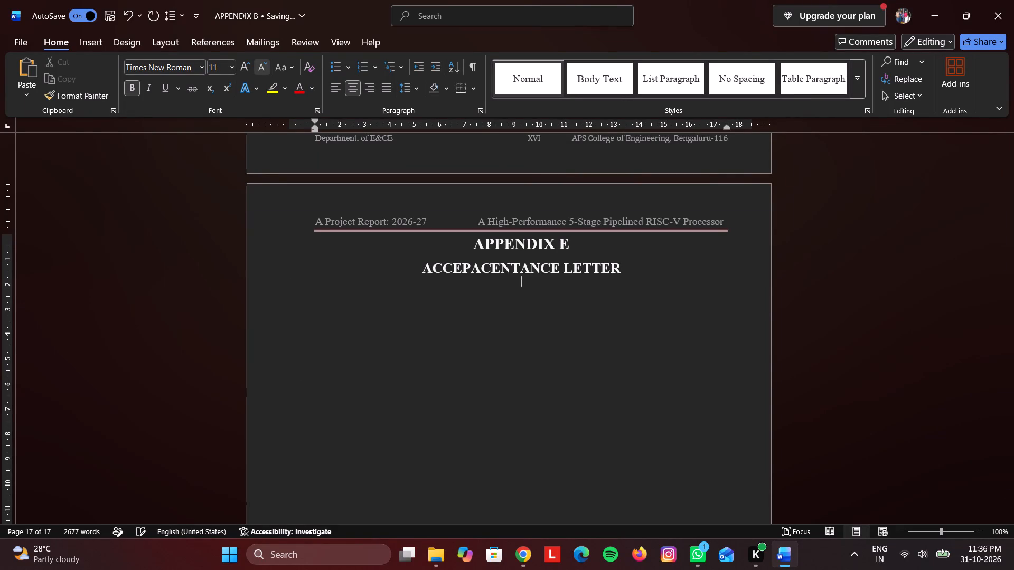
click(258, 68)
key(ctrl+v)
scroll(452, 298, up, 8)
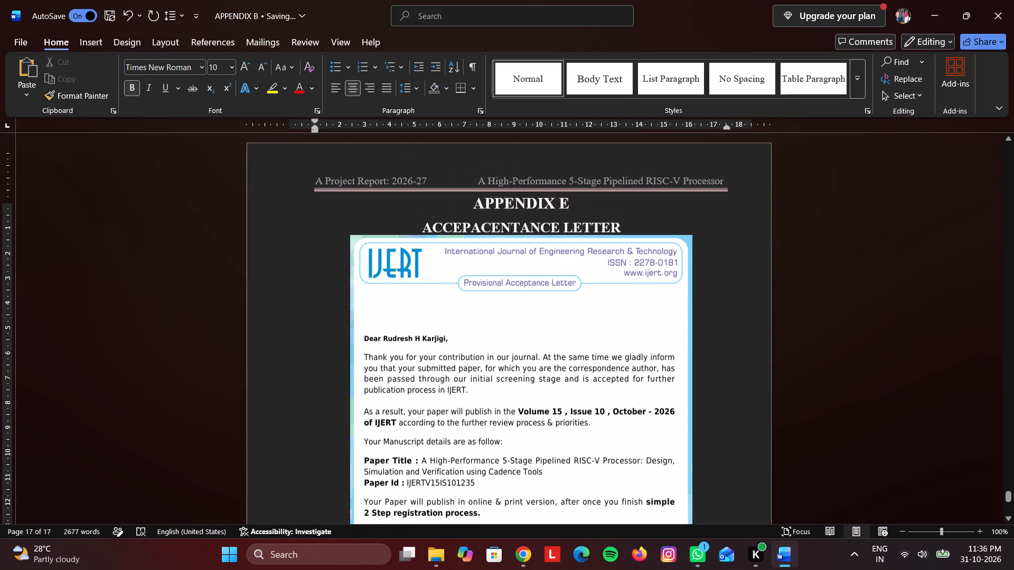
Widen the pasted IJERT letter image so it spans about the full width between the page's text margins.
click(479, 326)
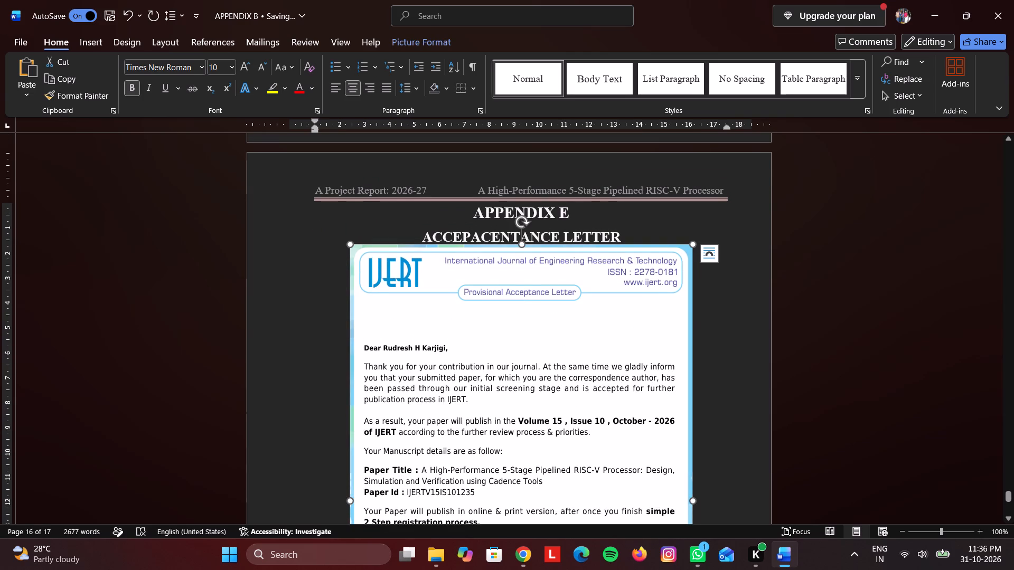
scroll(705, 411, down, 3)
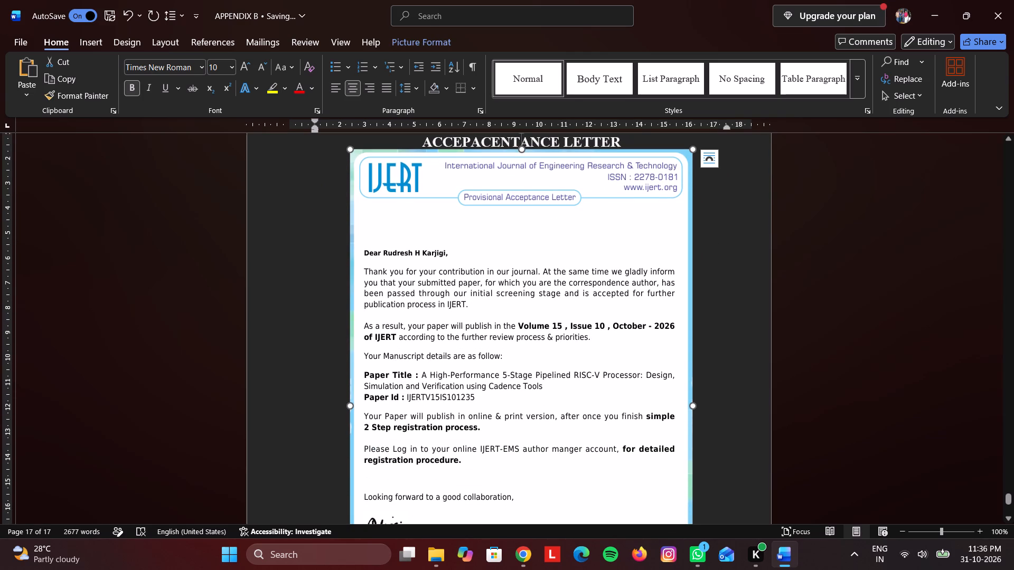
scroll(693, 404, up, 1)
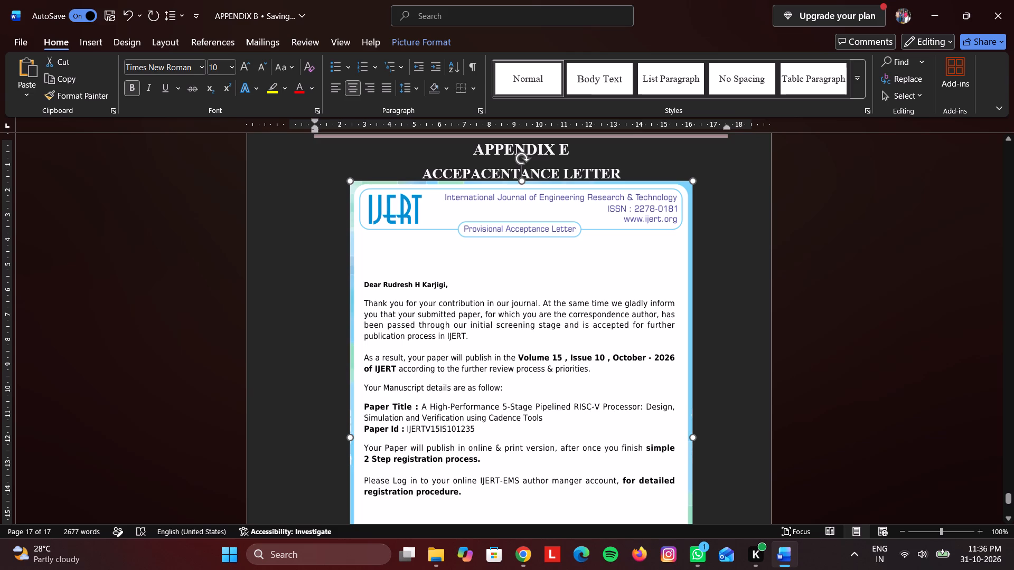
drag(692, 436, 742, 452)
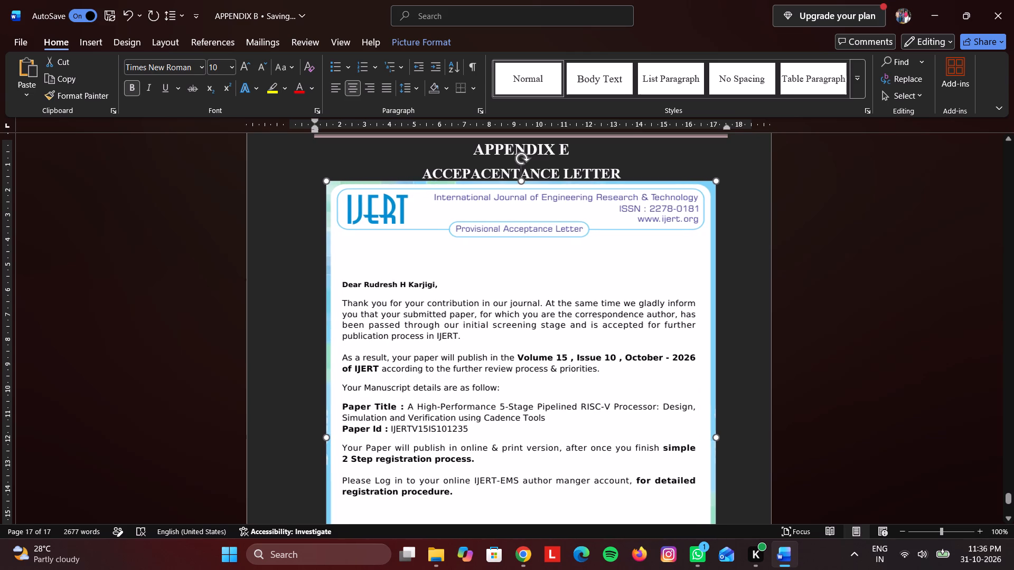
drag(742, 452, 761, 462)
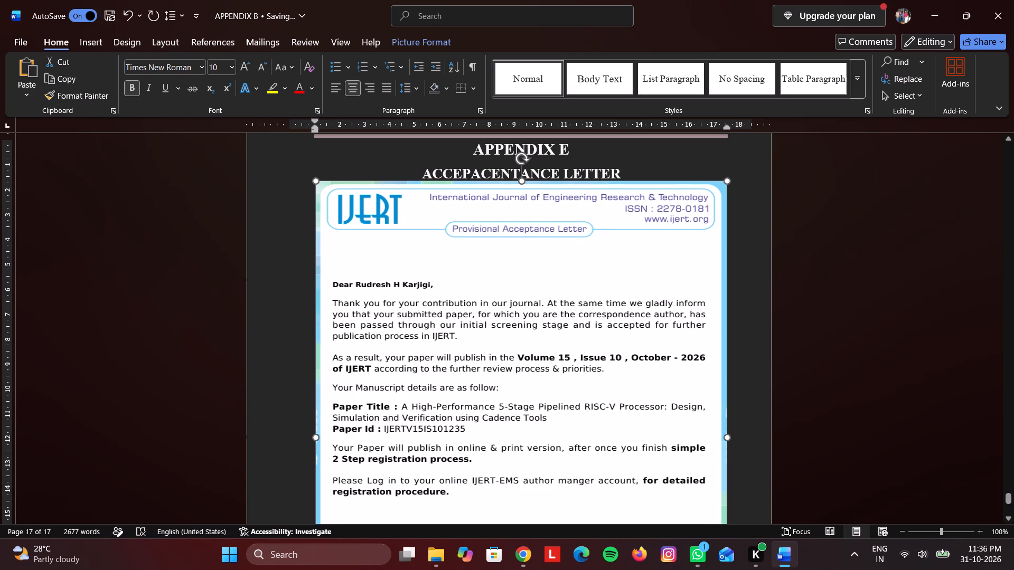
drag(761, 462, 764, 463)
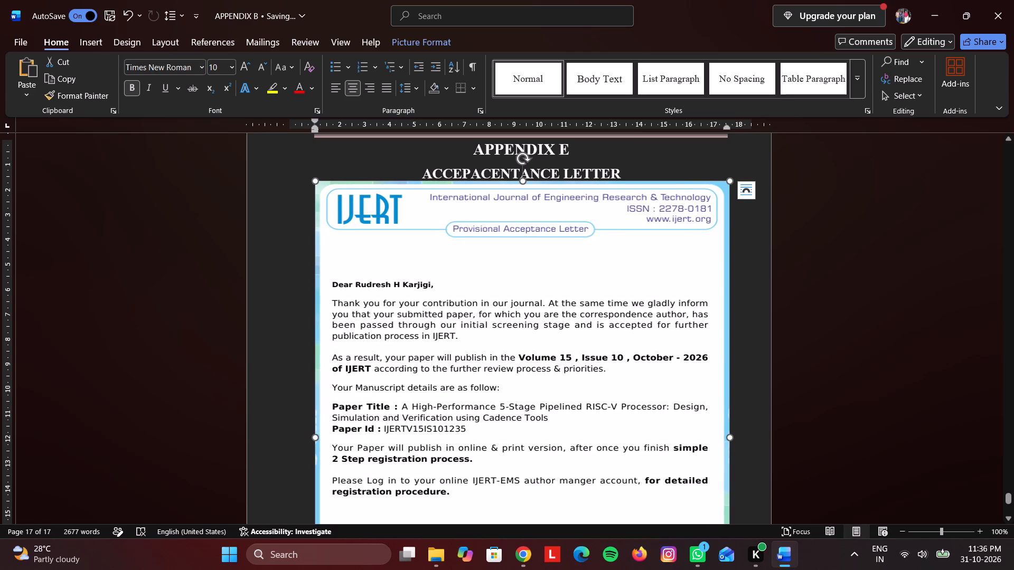
scroll(360, 378, up, 1)
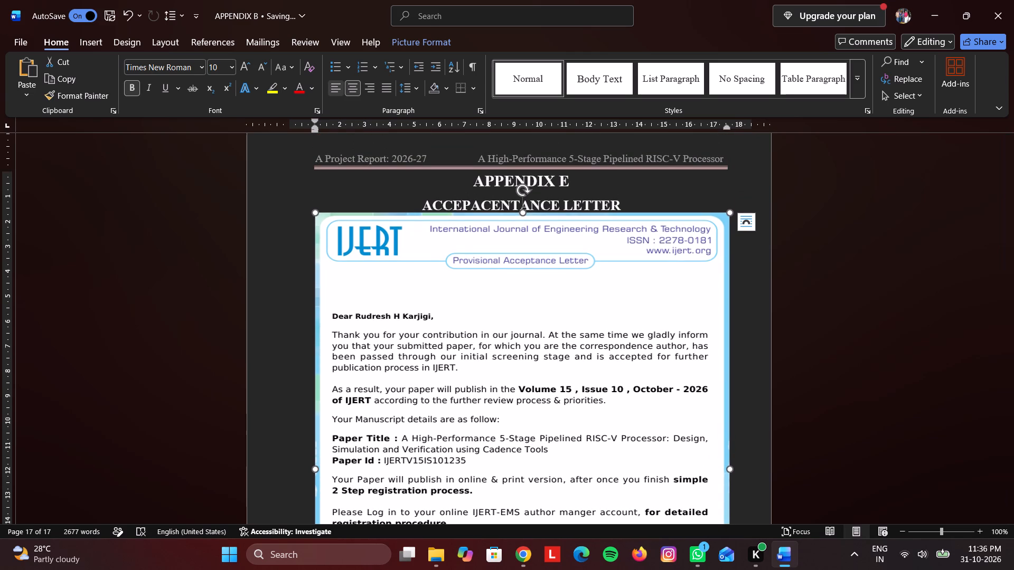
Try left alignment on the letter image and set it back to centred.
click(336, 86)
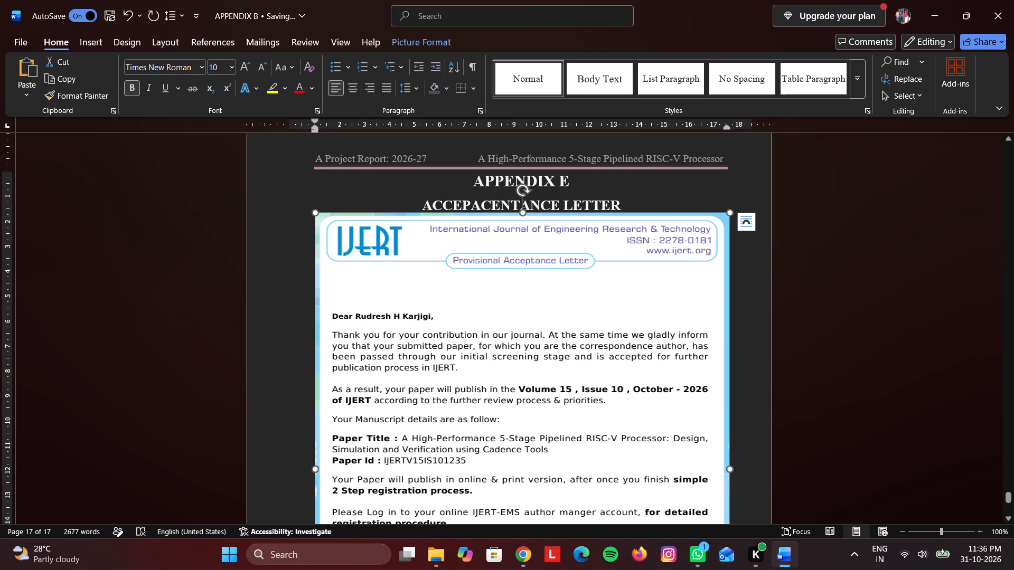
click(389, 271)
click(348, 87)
Fine-tune the letter image's width from its left edge to match the header line.
scroll(419, 316, down, 2)
scroll(419, 316, up, 3)
scroll(409, 358, down, 3)
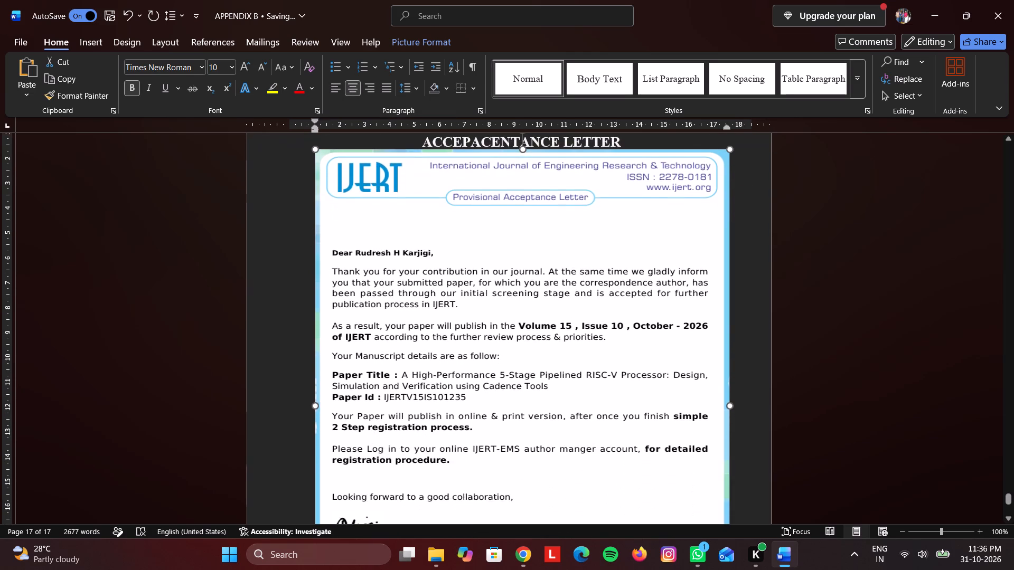
scroll(331, 417, up, 2)
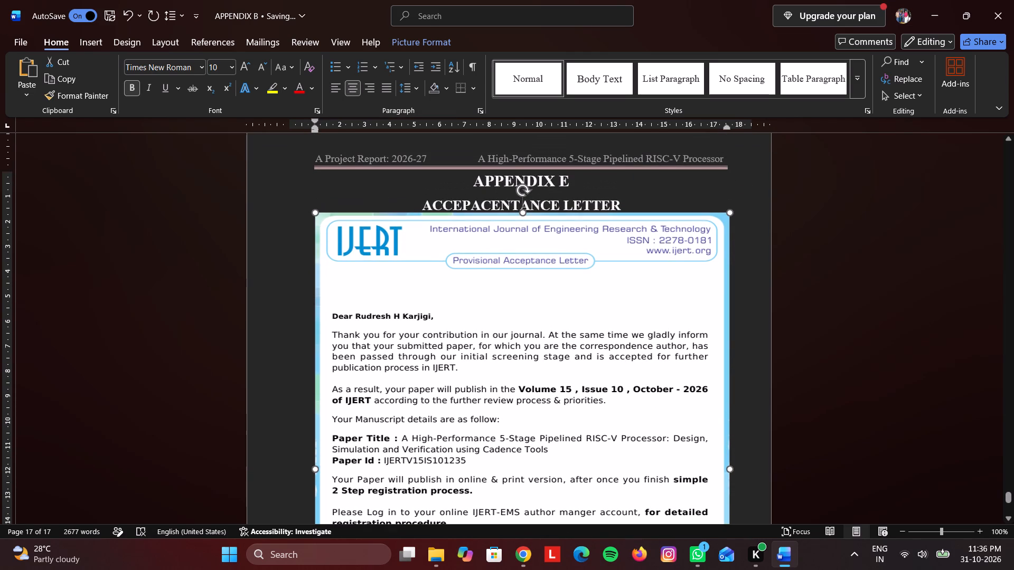
click(315, 469)
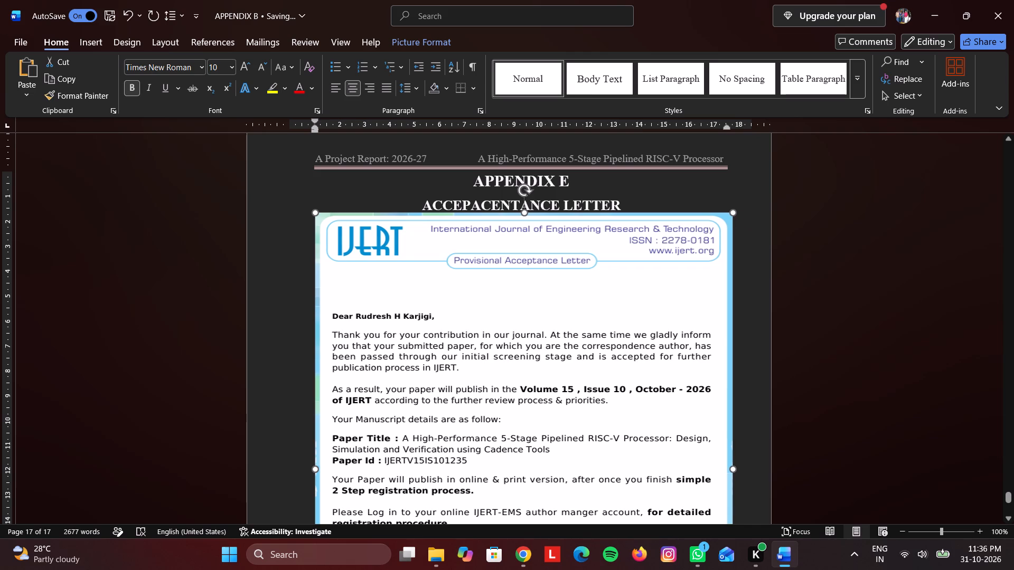
Stretch the bottom of the letter image down to just above the page's footer line.
scroll(393, 459, down, 7)
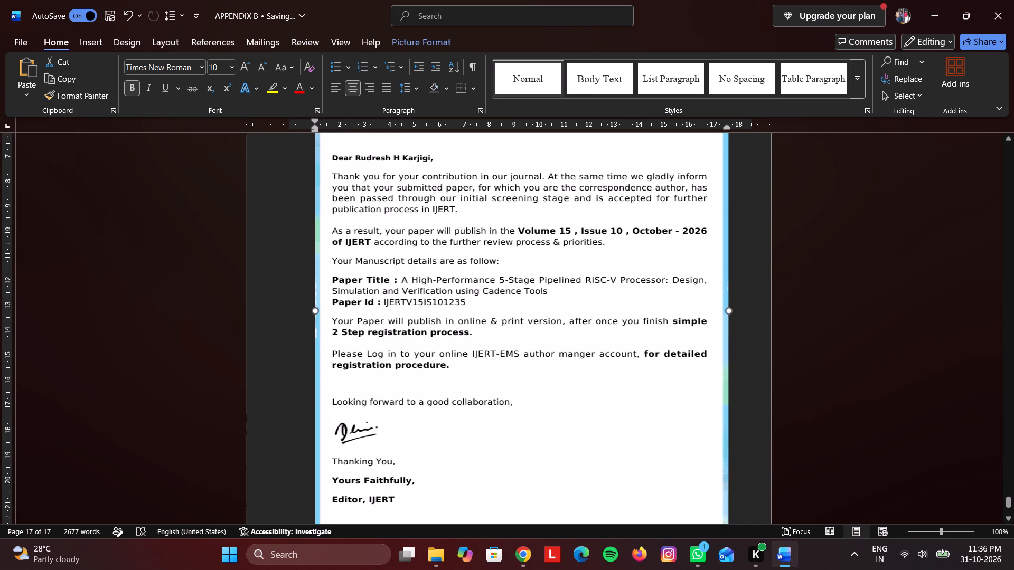
scroll(410, 455, down, 4)
drag(524, 379, 524, 379)
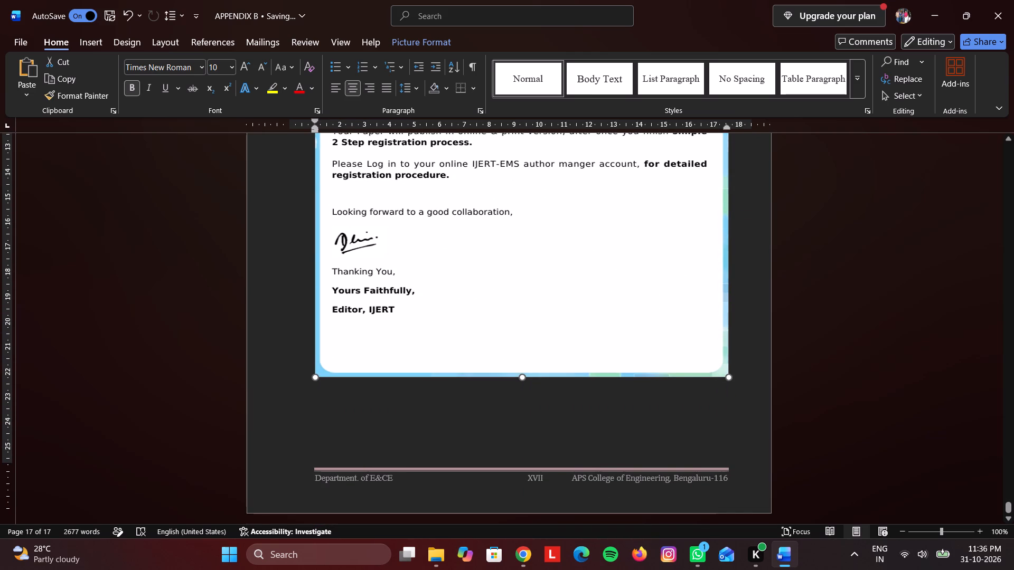
drag(524, 379, 527, 459)
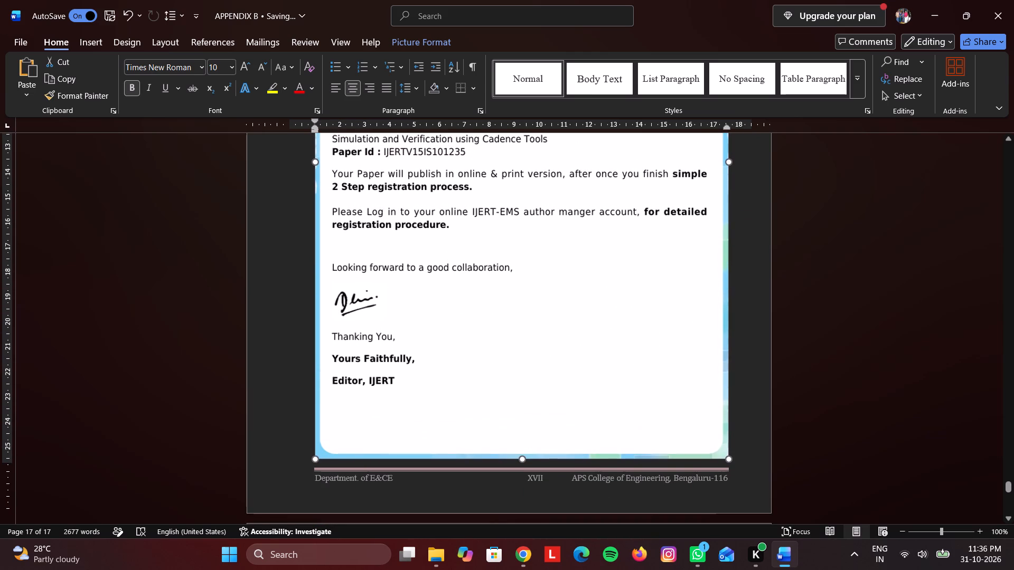
drag(527, 459, 527, 462)
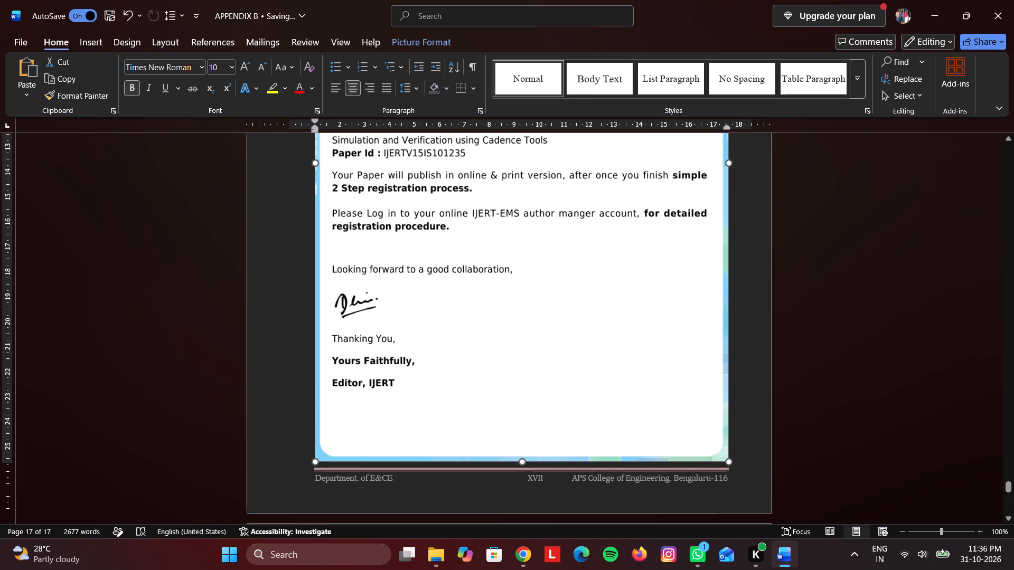
drag(527, 462, 527, 463)
click(531, 416)
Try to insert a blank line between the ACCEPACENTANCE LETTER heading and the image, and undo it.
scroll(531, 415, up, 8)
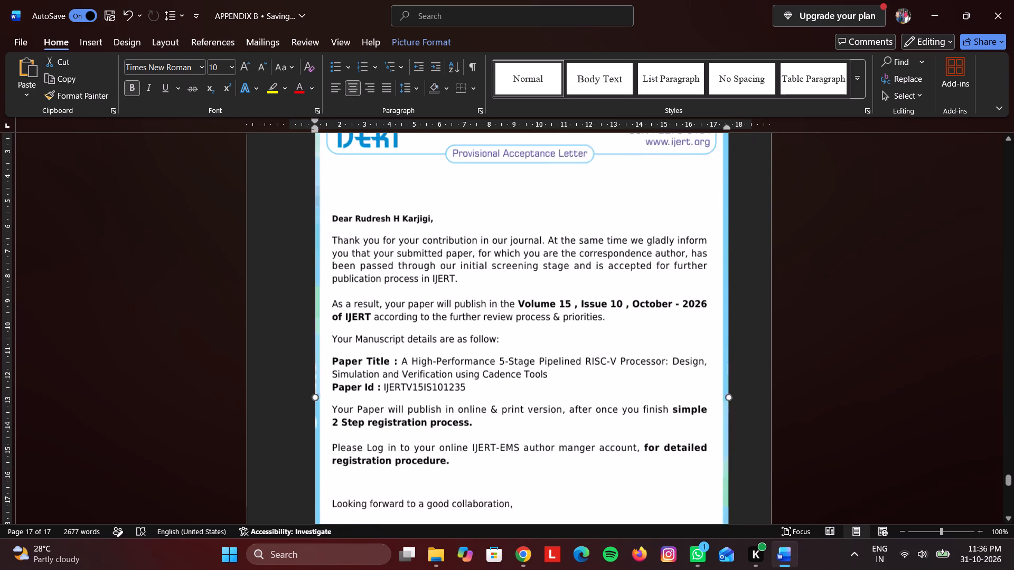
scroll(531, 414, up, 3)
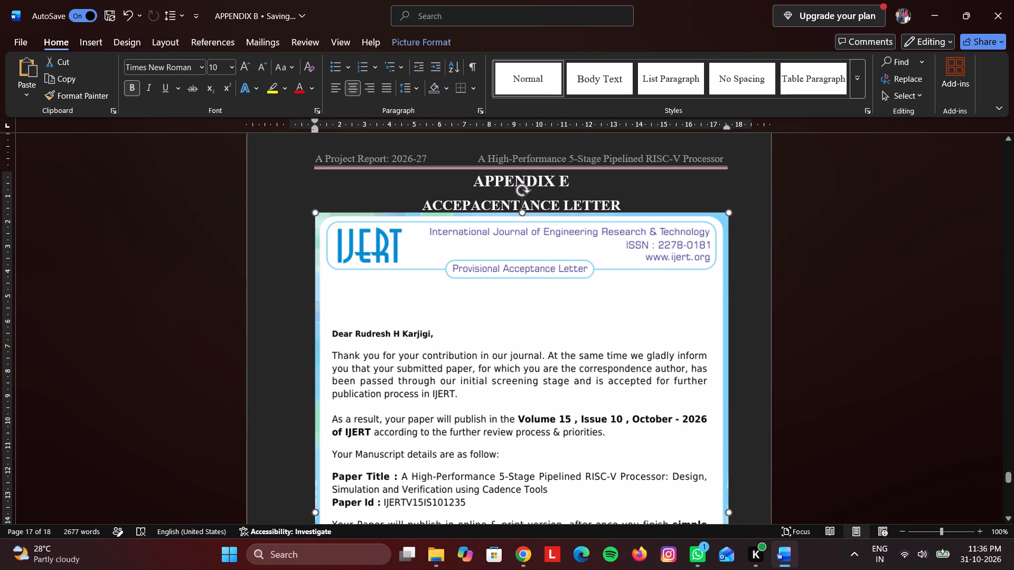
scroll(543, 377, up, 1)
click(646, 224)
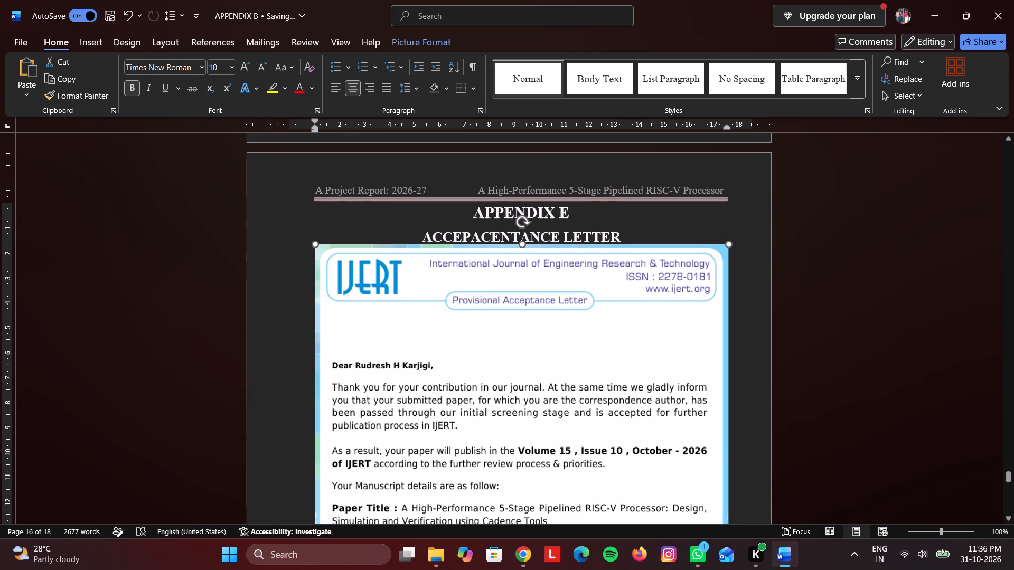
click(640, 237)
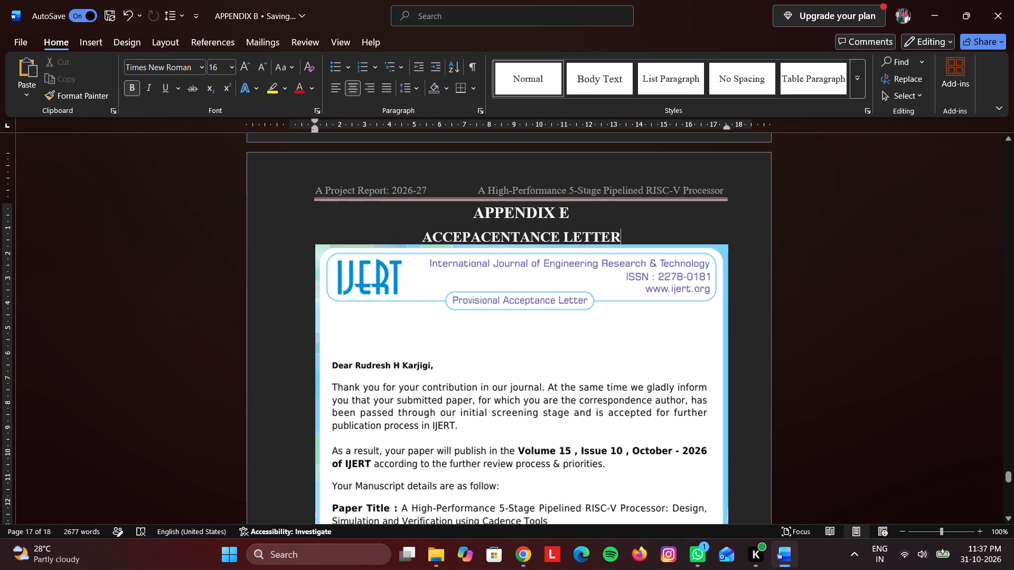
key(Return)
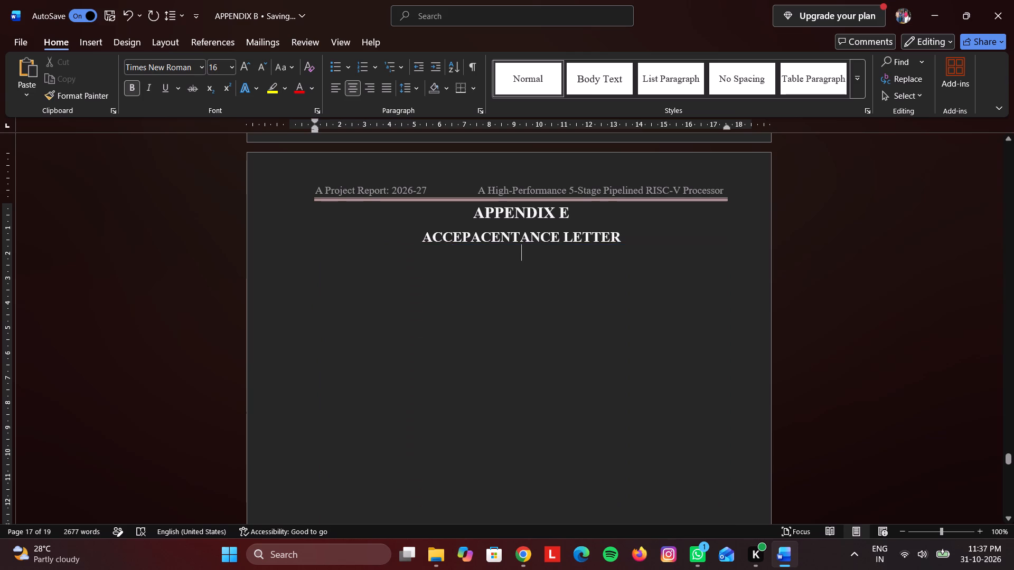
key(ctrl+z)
Shorten the letter image slightly from its bottom edge to leave spare room above the footer.
scroll(642, 318, down, 2)
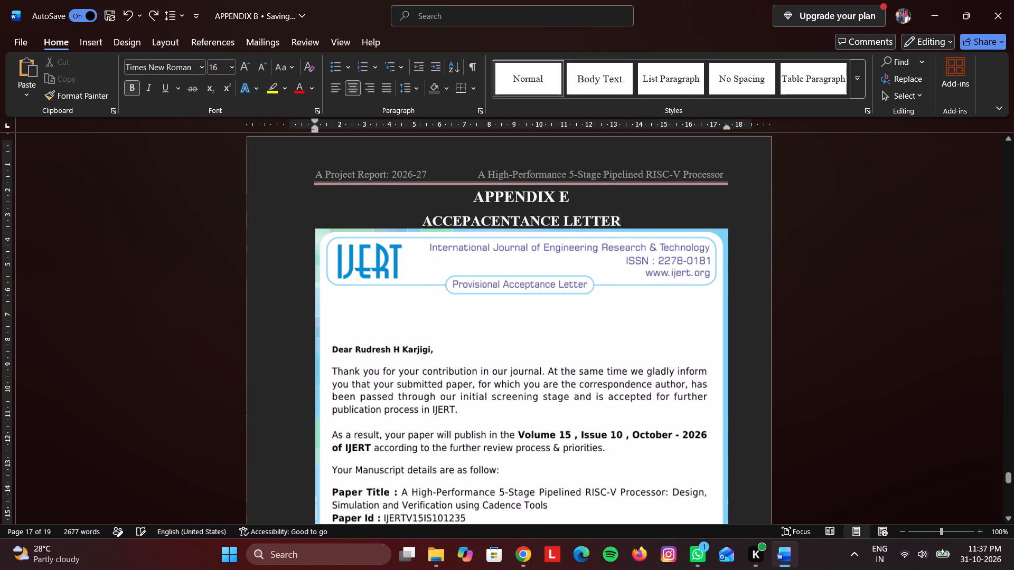
scroll(641, 318, down, 10)
scroll(598, 381, down, 3)
click(514, 331)
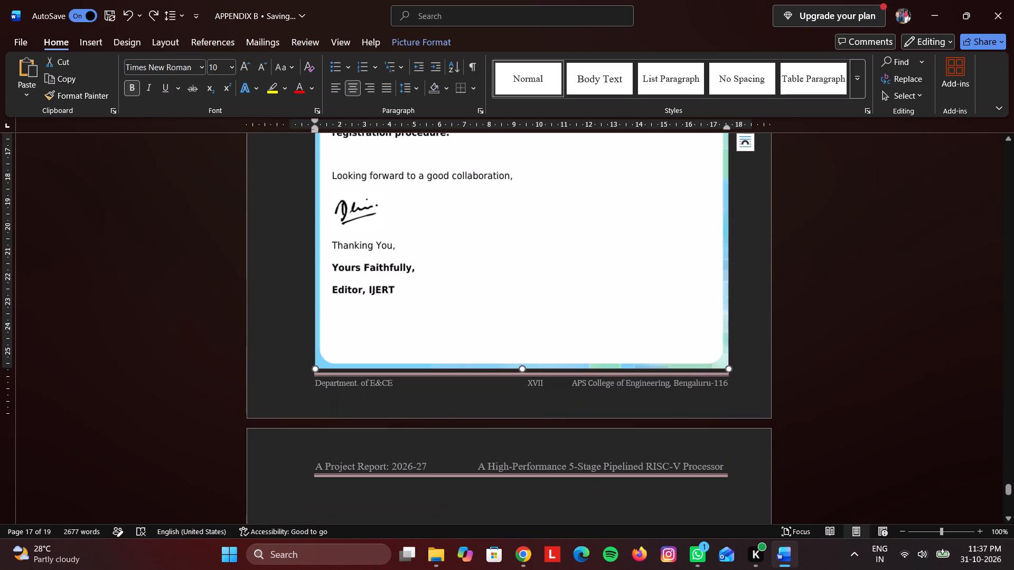
drag(521, 367, 527, 349)
scroll(527, 349, up, 4)
Insert a blank line between the ACCEPACENTANCE LETTER heading and the letter image.
click(633, 256)
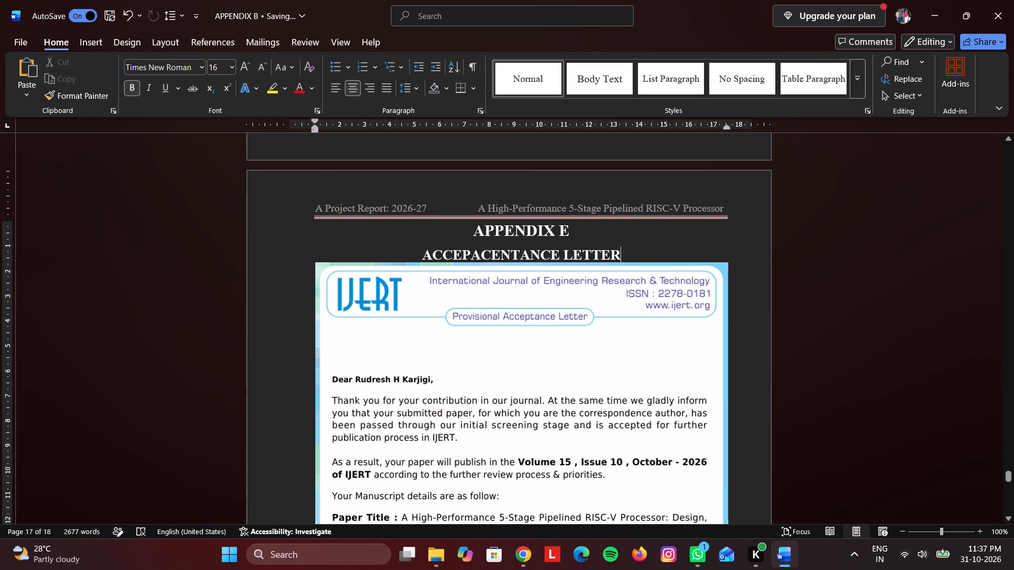
key(Return)
Check the APPENDIX E page for the letter image's spacing below the heading and its fit above the footer.
scroll(633, 256, down, 11)
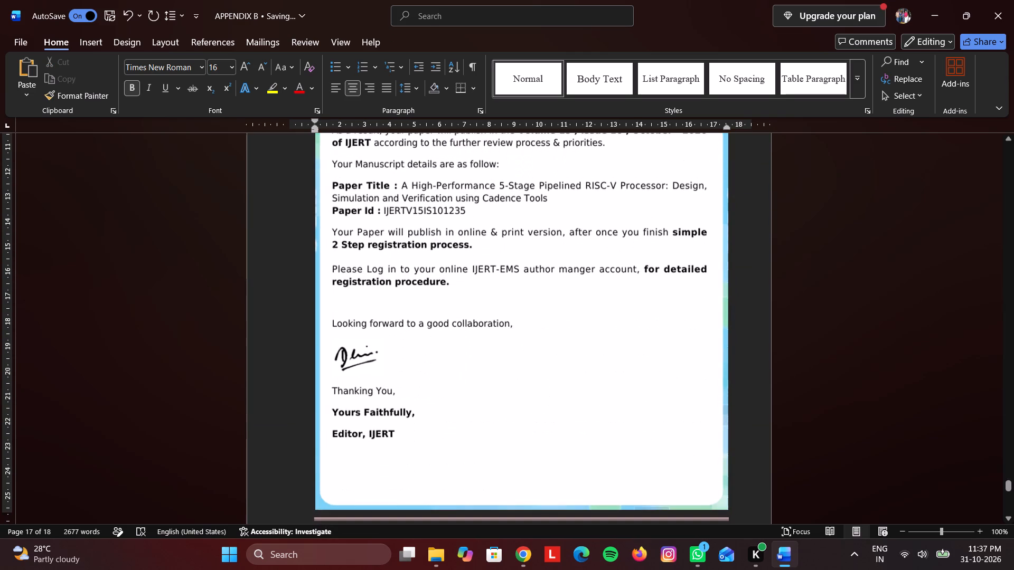
scroll(633, 260, up, 9)
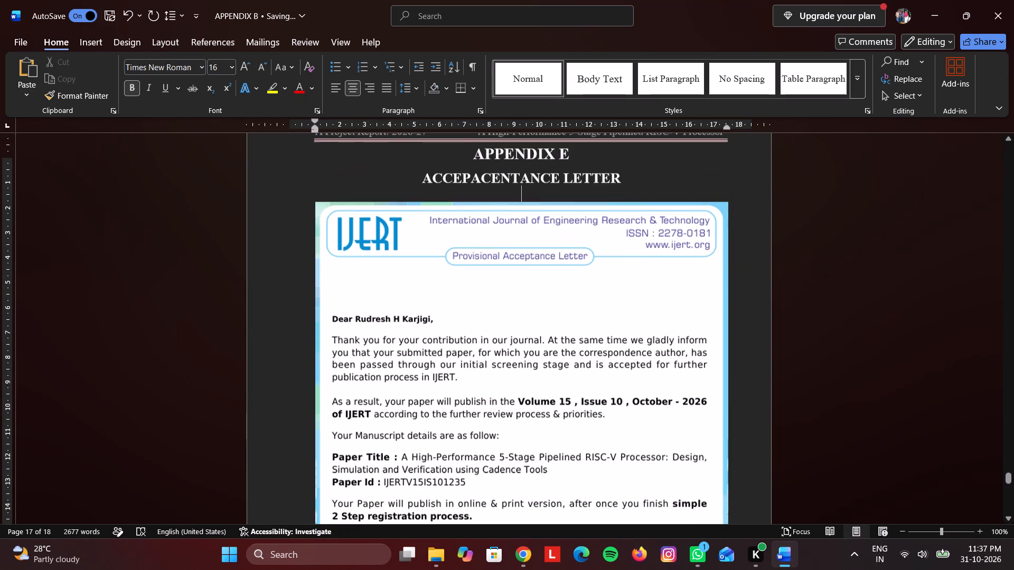
scroll(632, 288, down, 2)
scroll(632, 288, up, 6)
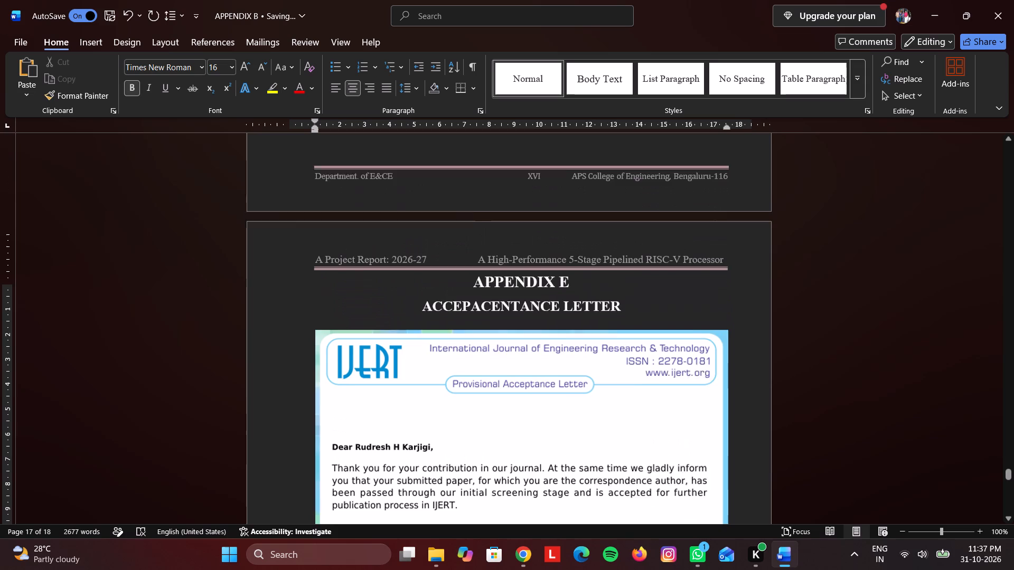
scroll(632, 288, down, 4)
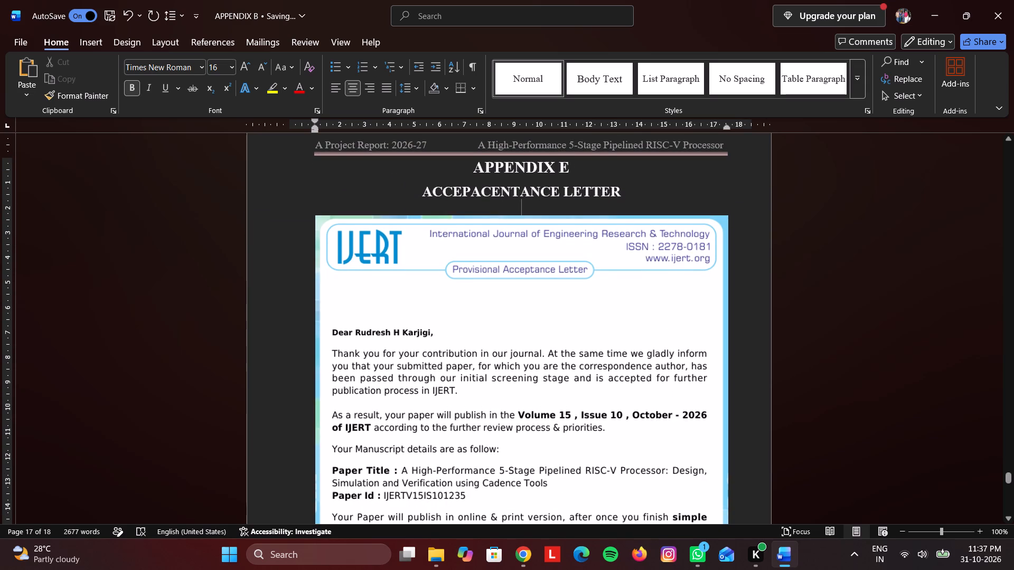
scroll(606, 321, up, 3)
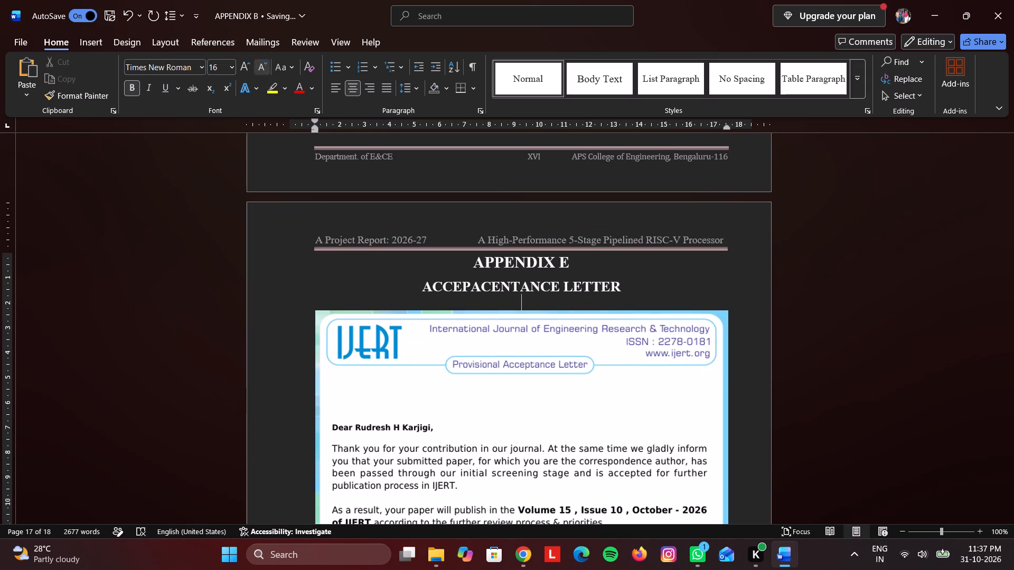
Reduce the blank line between the ACCEPACENTANCE LETTER heading and the letter image to font size 8.
triple_click(262, 69)
click(262, 69)
double_click(262, 69)
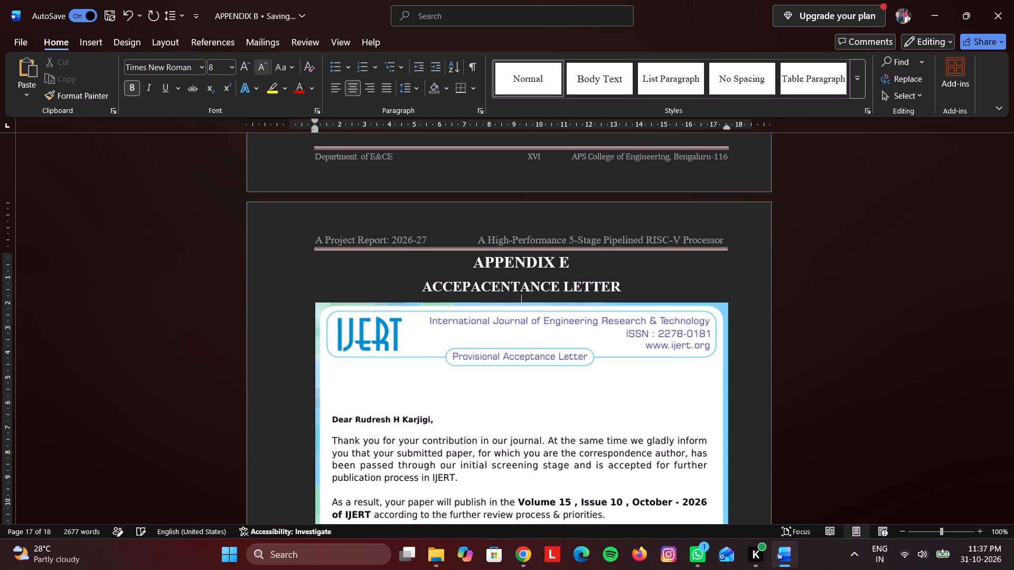
Stretch the letter image slightly from its bottom edge so it reaches closer to the footer.
scroll(475, 341, down, 15)
click(523, 356)
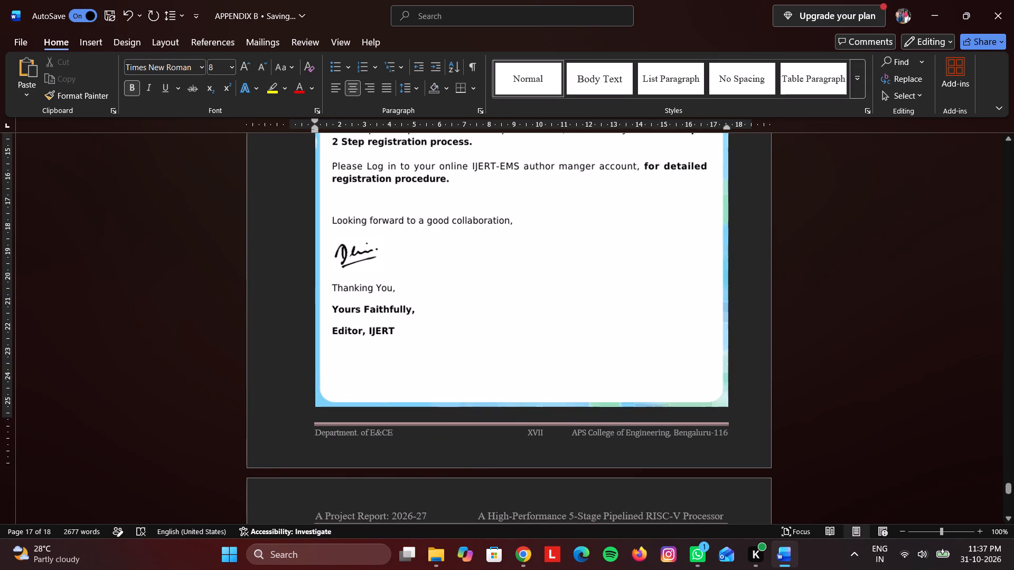
drag(522, 407, 523, 415)
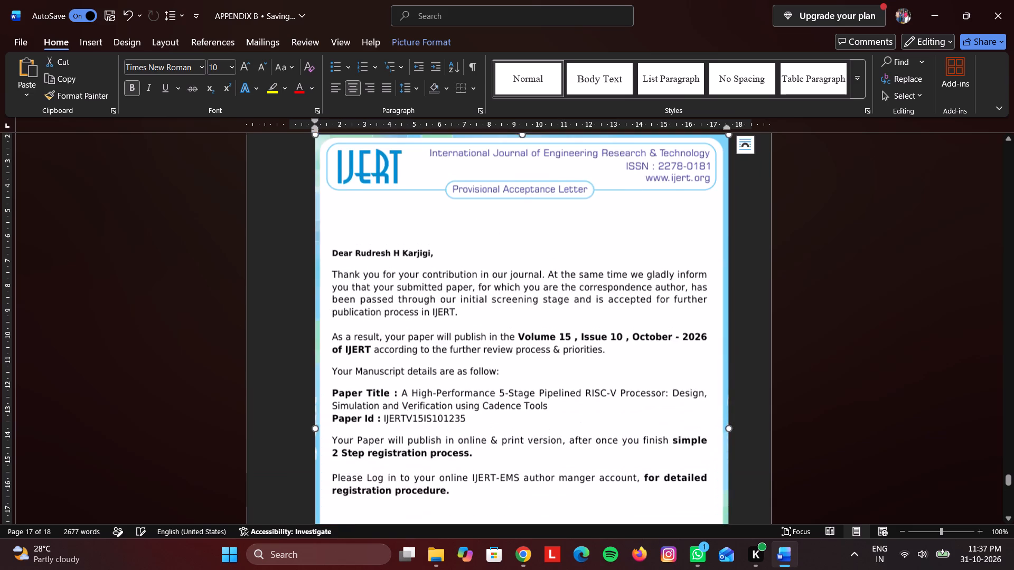
Check the APPENDIX E page for the letter image's spacing below the headings and its fit above the footer.
scroll(599, 362, up, 3)
click(658, 201)
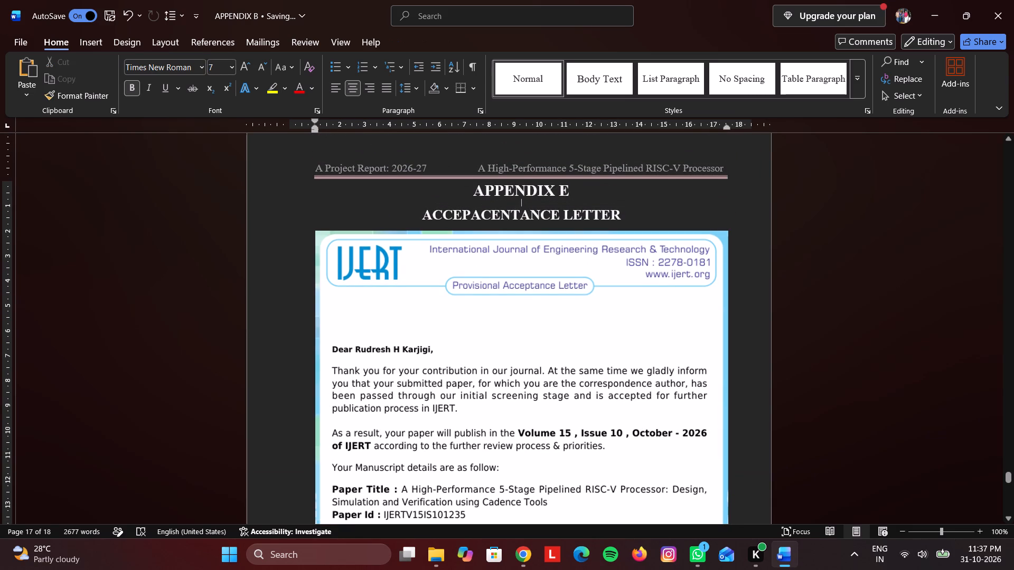
scroll(661, 372, down, 6)
scroll(660, 374, up, 4)
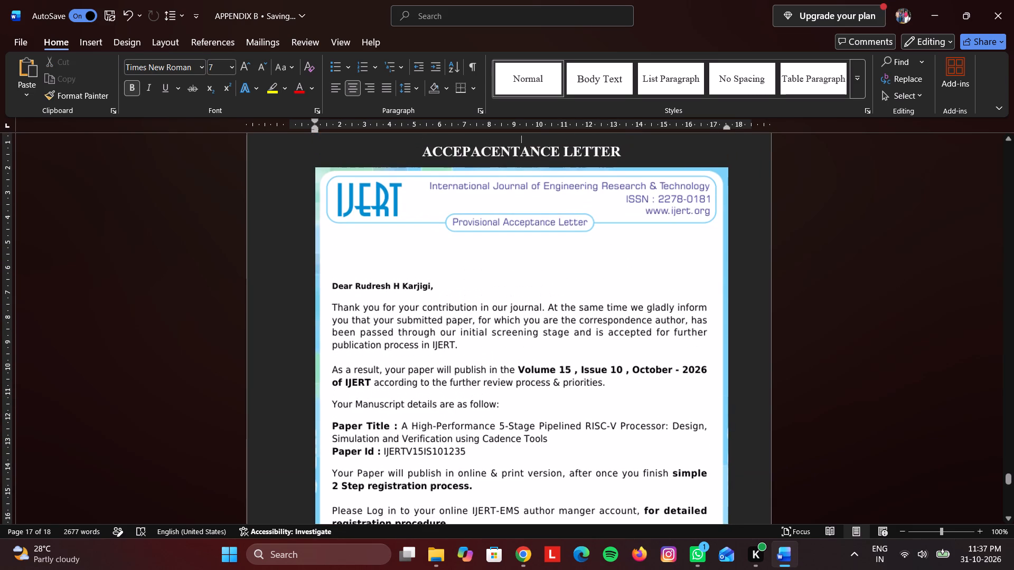
scroll(660, 374, down, 6)
scroll(660, 374, up, 2)
scroll(660, 374, down, 9)
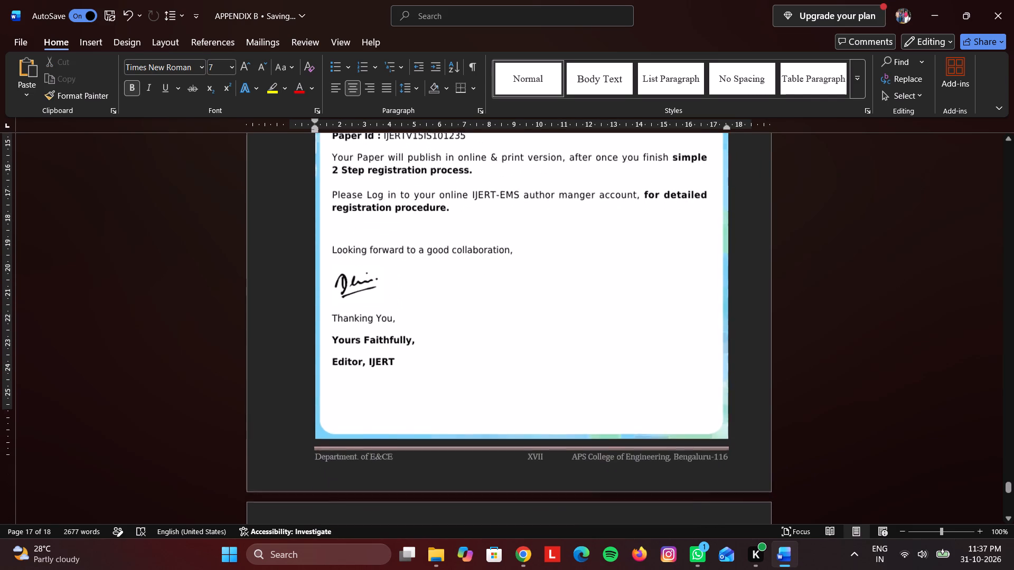
Delete the empty lines on the last page so the document ends with the letter image.
scroll(660, 374, down, 9)
scroll(660, 374, up, 1)
click(545, 305)
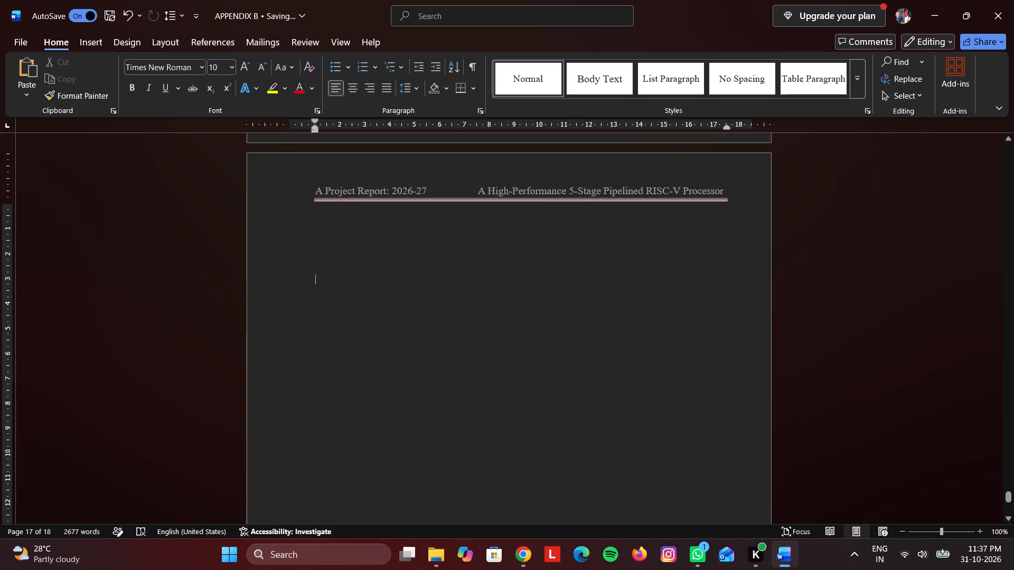
key(BackSpace)
key(BackSpace)
key(BackSpace)
key(BackSpace)
key(BackSpace)
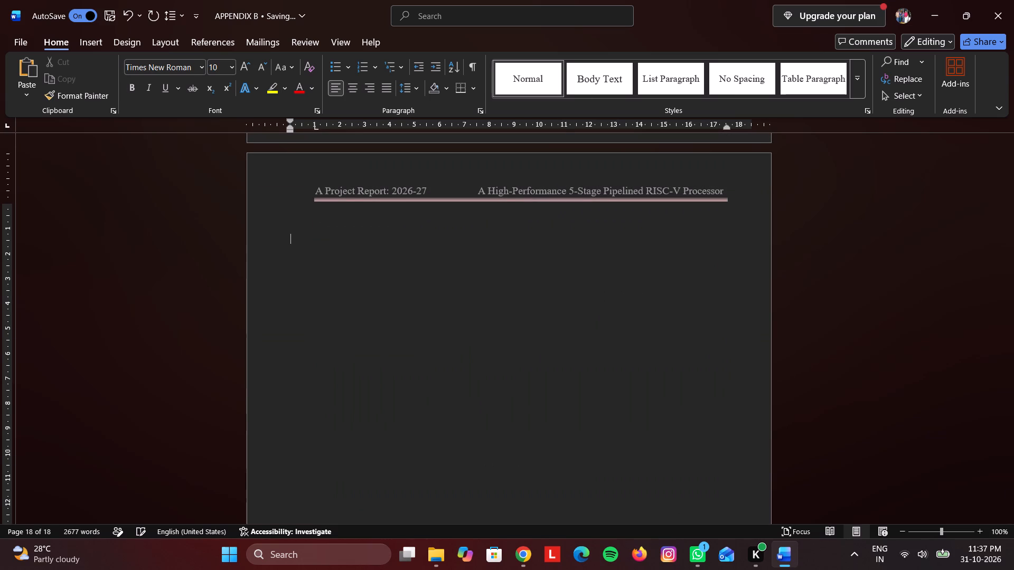
key(BackSpace)
key(BackSpace)
key(BackSpace)
key(BackSpace)
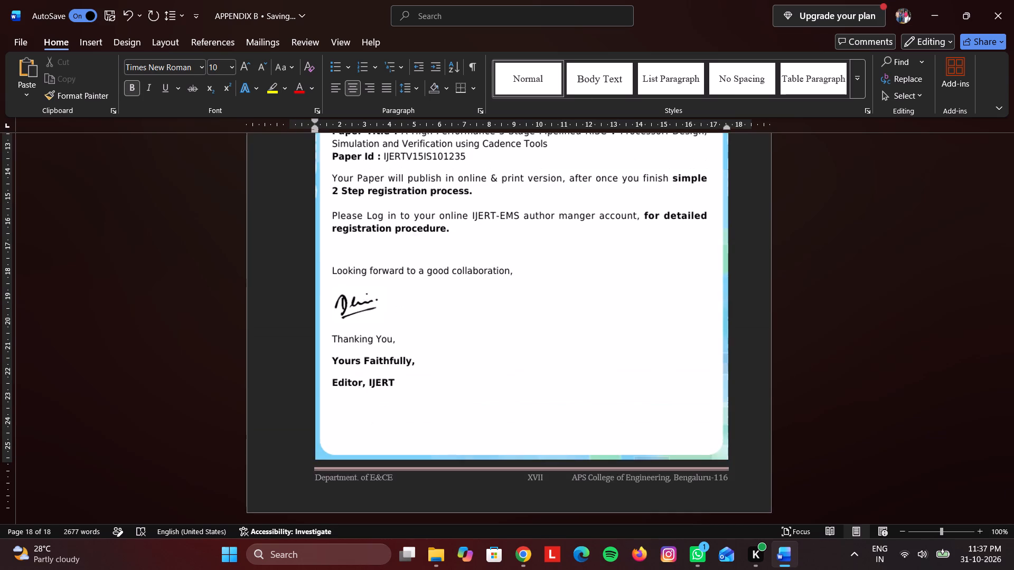
Add a new line after the letter image to start a fresh page.
scroll(545, 305, down, 5)
scroll(539, 362, down, 10)
key(Return)
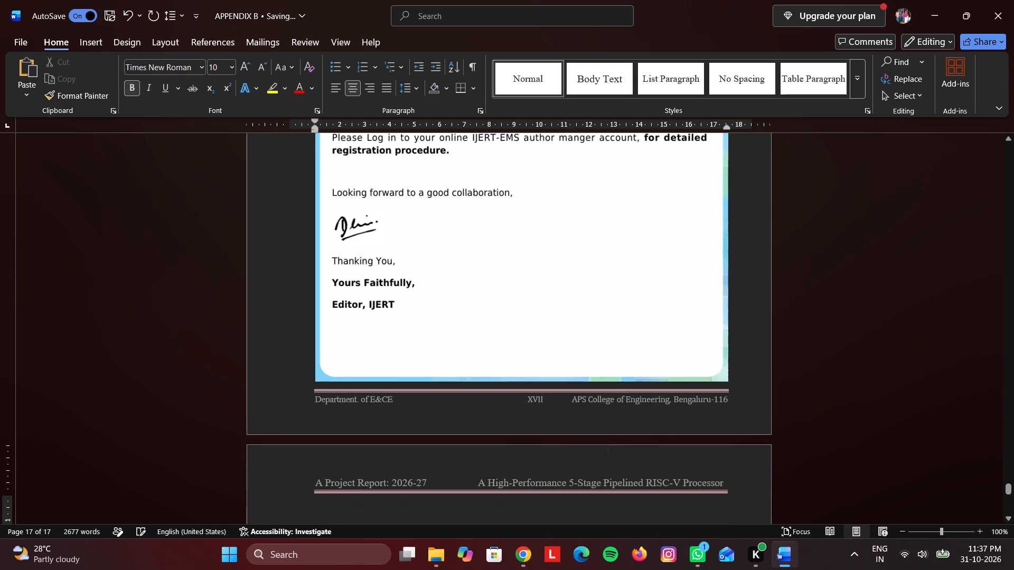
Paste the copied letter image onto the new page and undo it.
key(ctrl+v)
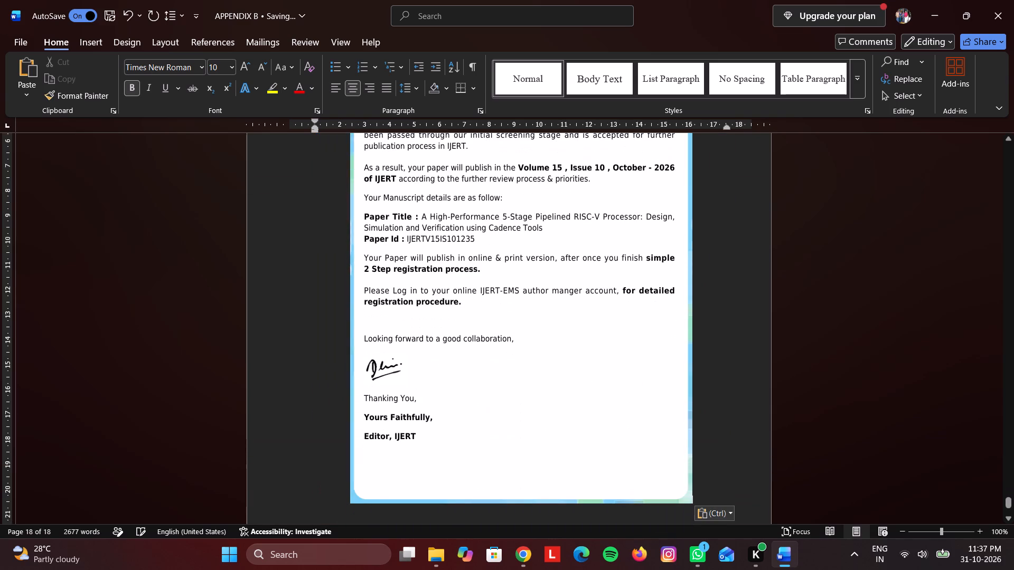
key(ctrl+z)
Add an APPENDIX F heading on the new page by copying the APPENDIX E heading, with a new line below it.
scroll(748, 442, up, 12)
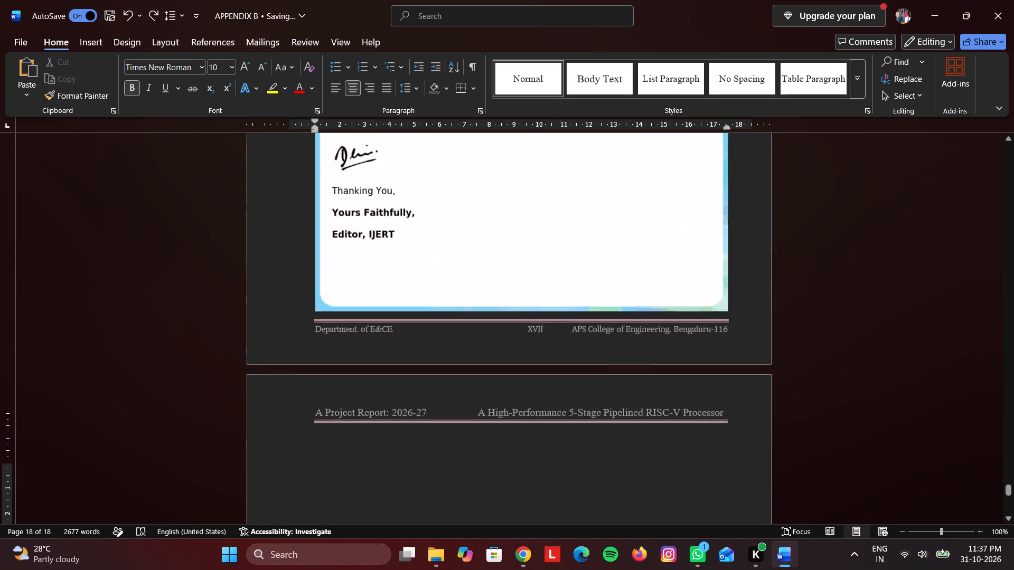
scroll(748, 442, up, 20)
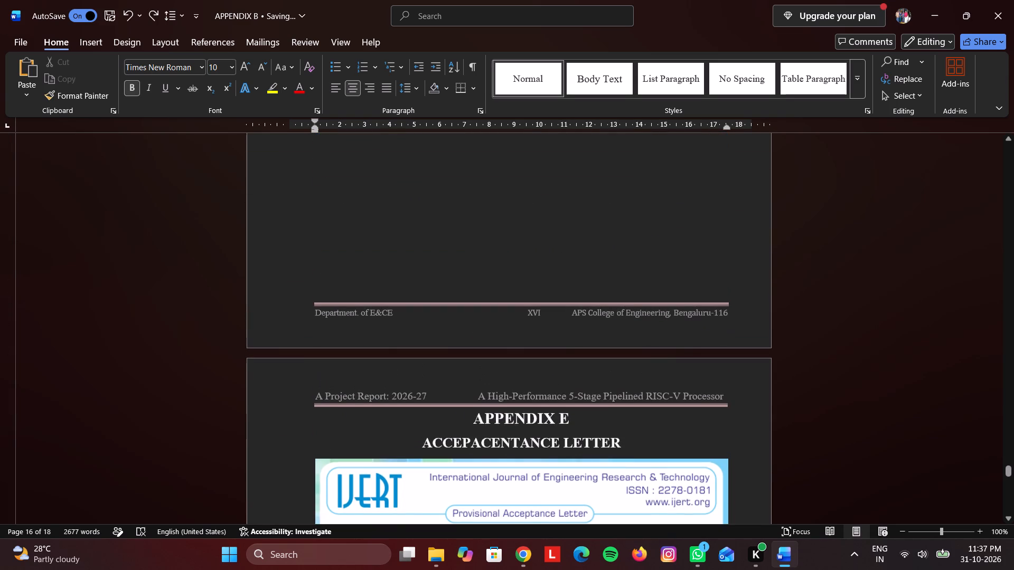
drag(475, 419, 575, 421)
key(ctrl+c)
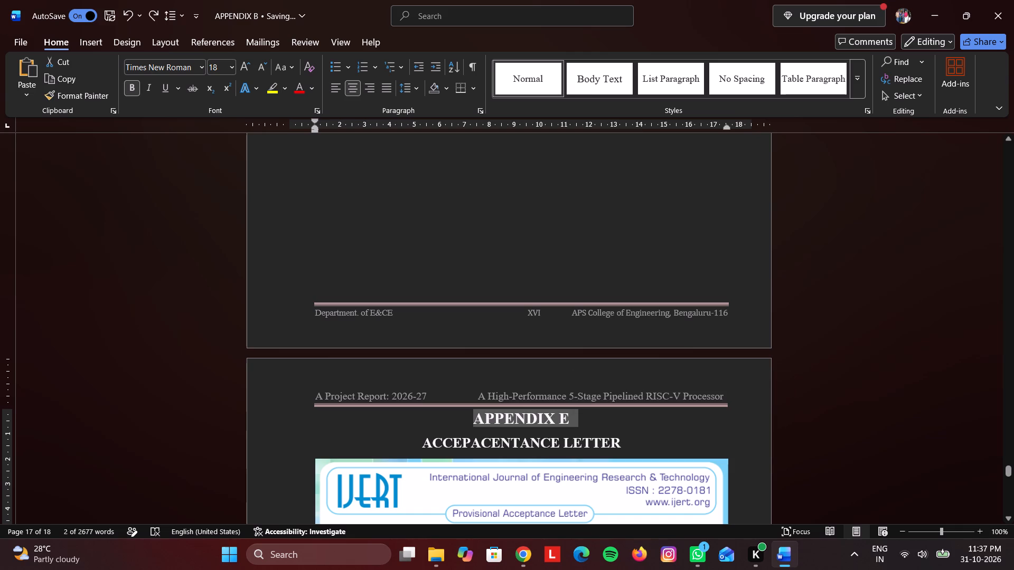
scroll(575, 421, down, 20)
scroll(575, 421, down, 6)
click(575, 386)
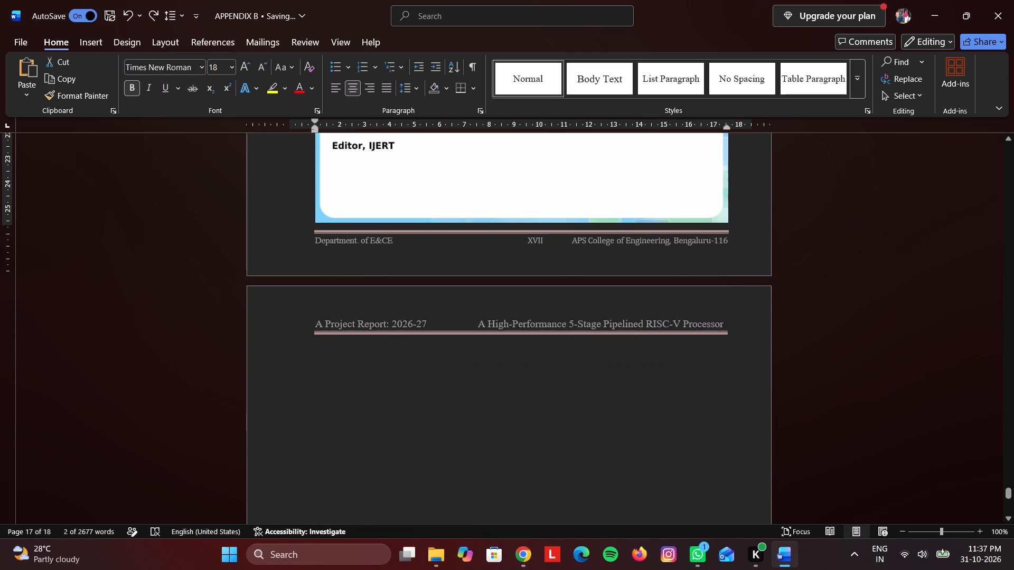
key(ctrl+v)
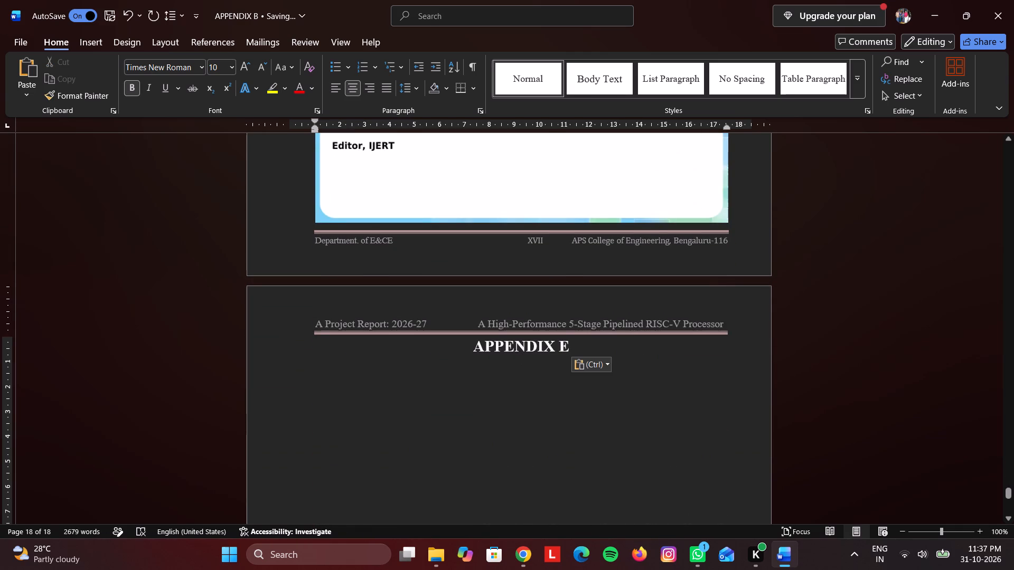
click(561, 347)
key(Right)
key(BackSpace)
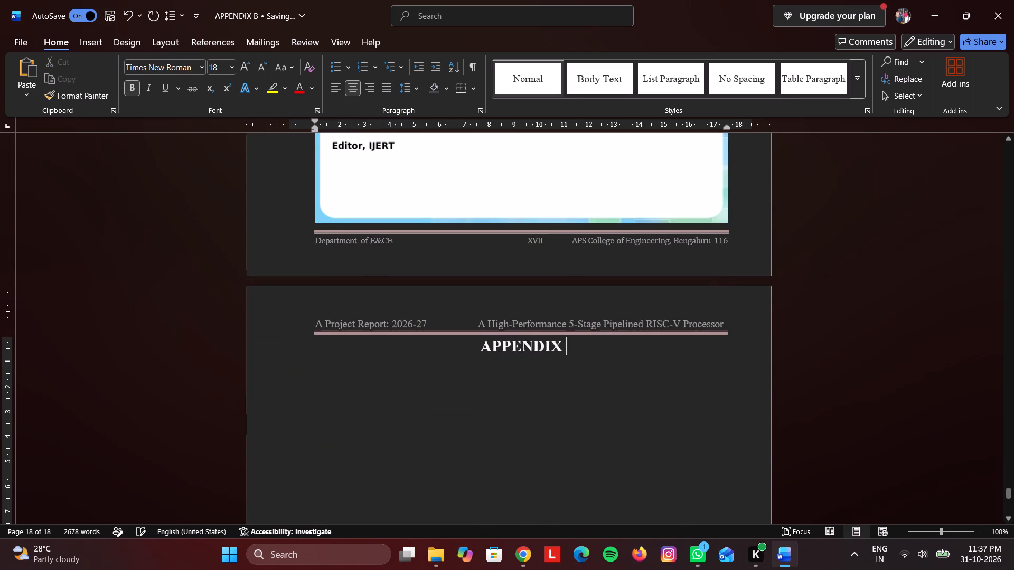
key(f)
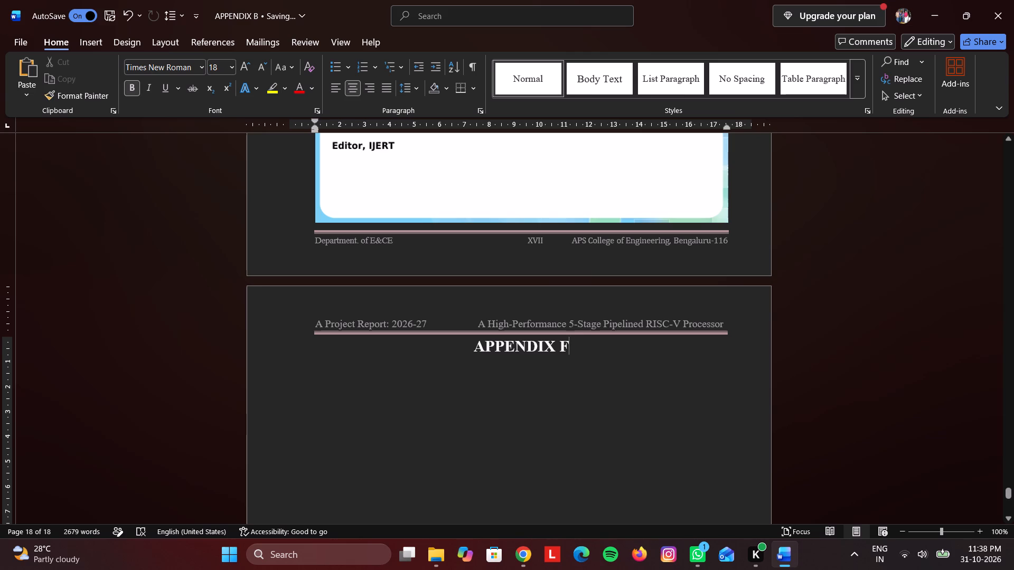
key(Return)
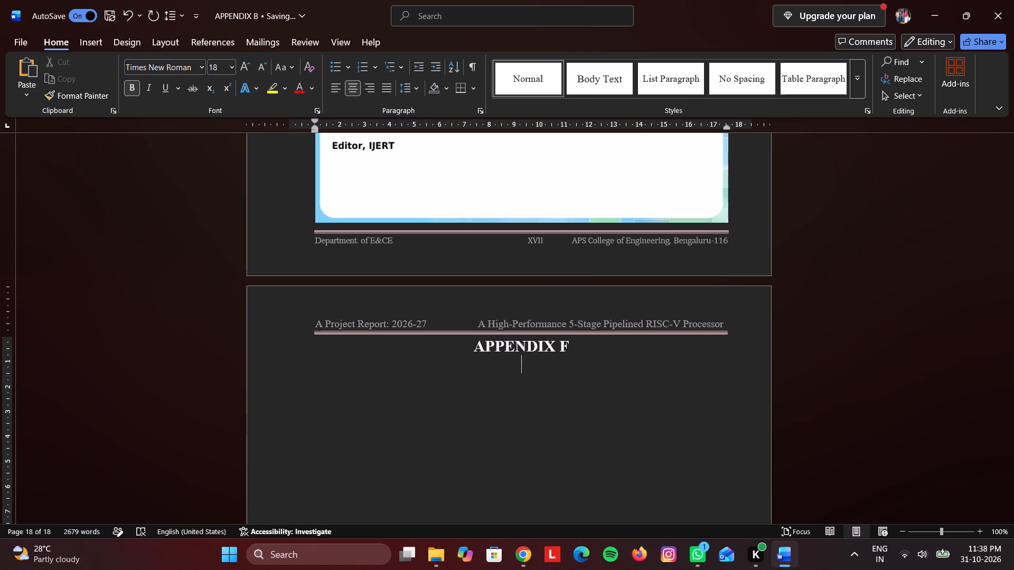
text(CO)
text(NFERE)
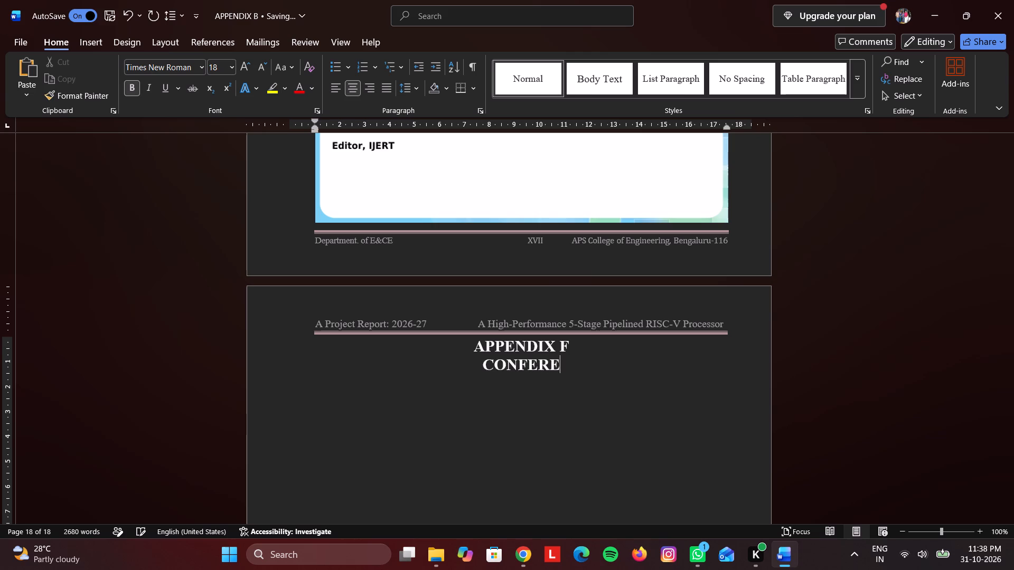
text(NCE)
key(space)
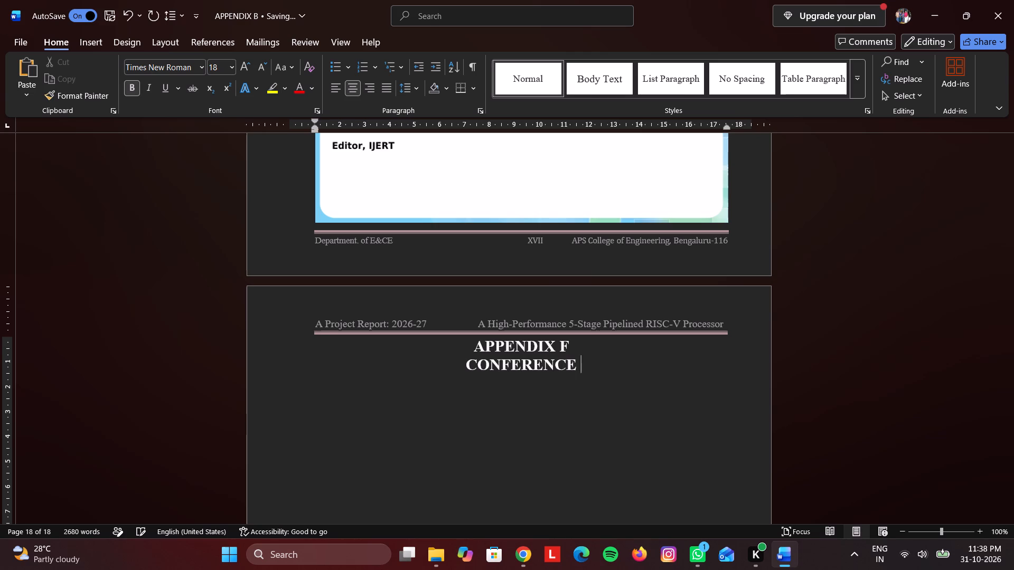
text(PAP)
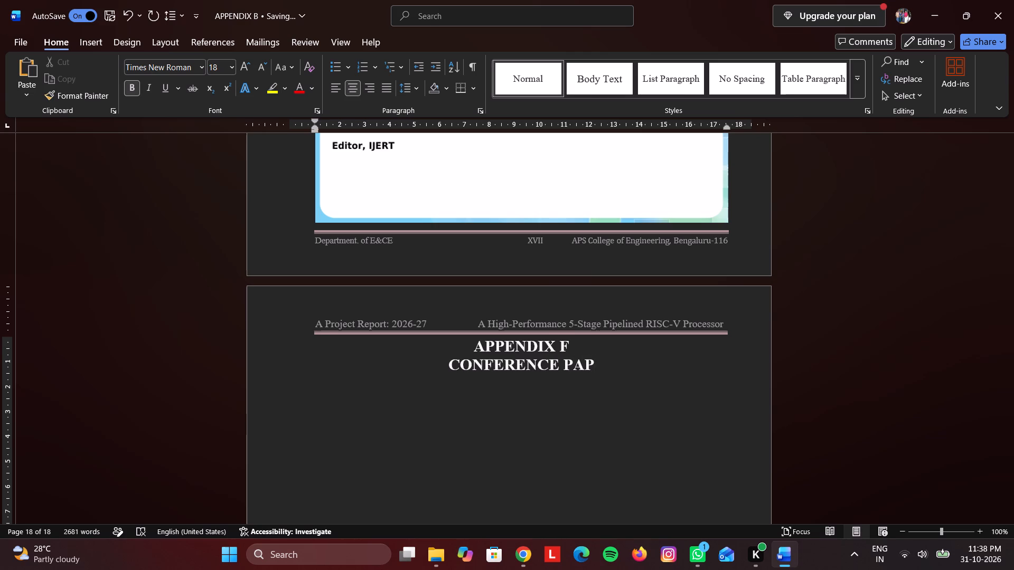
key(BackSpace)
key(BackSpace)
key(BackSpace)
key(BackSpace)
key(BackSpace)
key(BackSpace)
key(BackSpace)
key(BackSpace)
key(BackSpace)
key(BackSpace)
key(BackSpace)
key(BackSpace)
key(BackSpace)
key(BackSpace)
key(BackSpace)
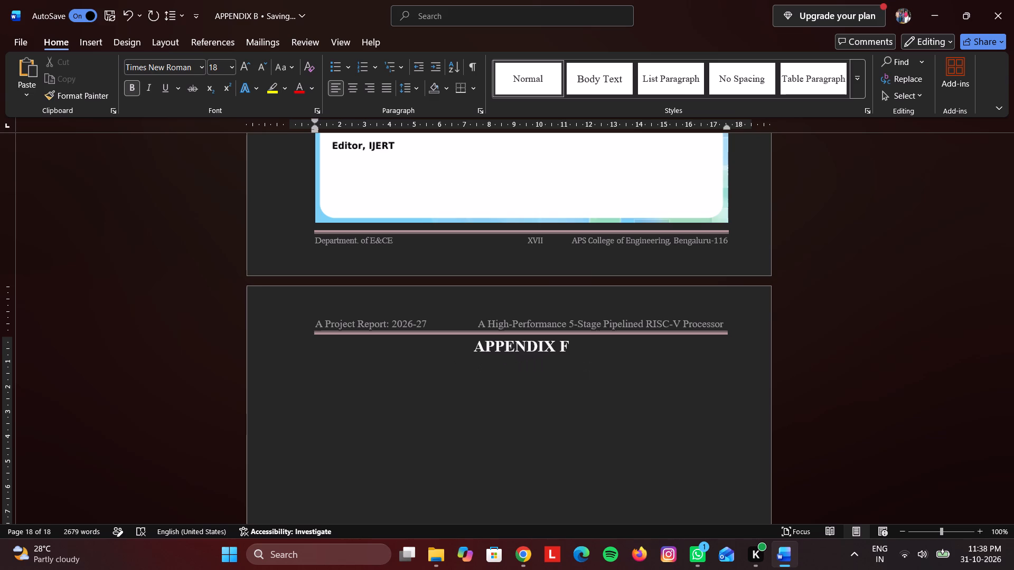
Add a centred IEEE PAPER subheading at font size 16 under the APPENDIX F heading.
text(IEEE)
key(space)
text(PAPER)
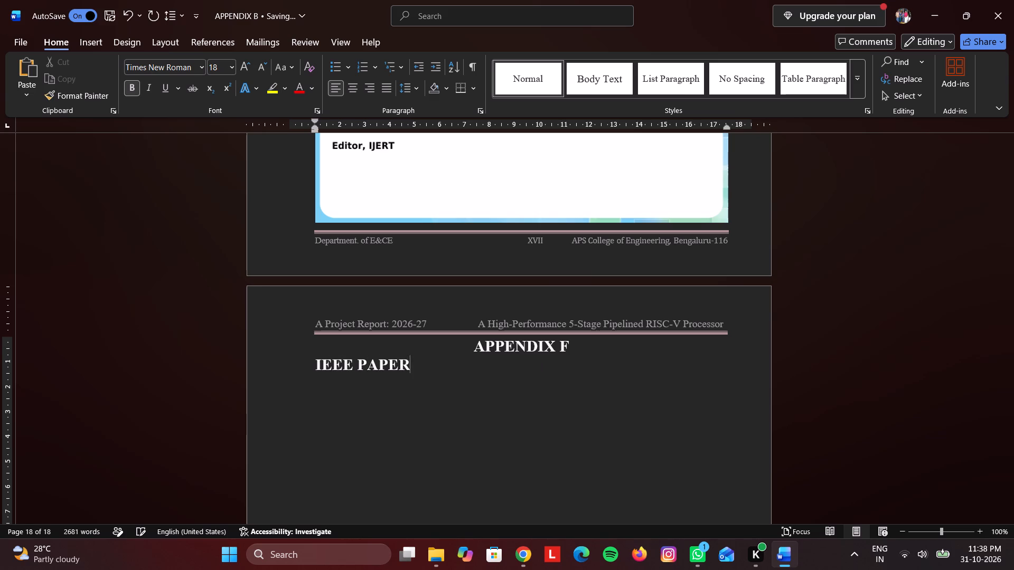
click(340, 365)
click(357, 89)
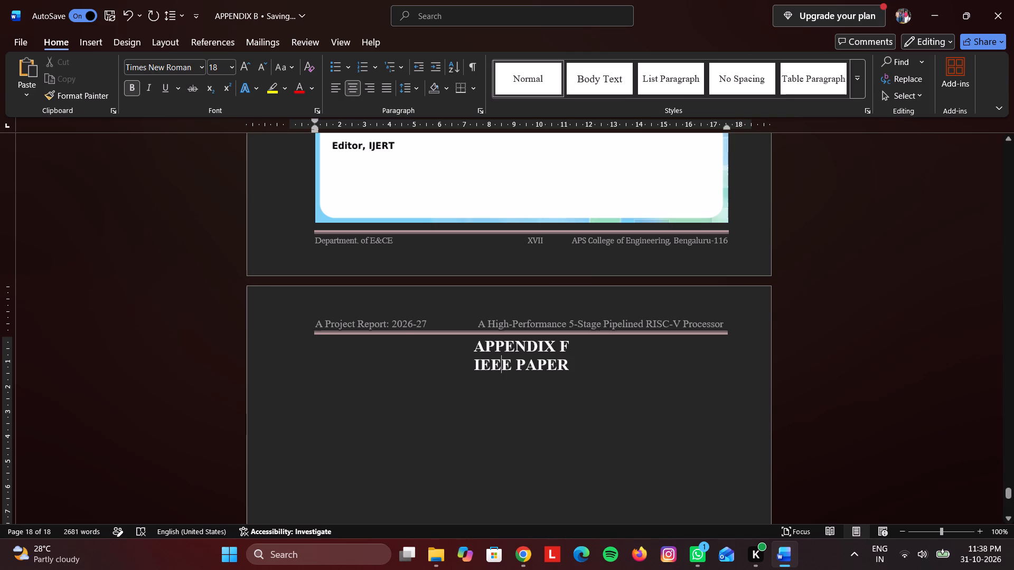
drag(578, 365, 492, 372)
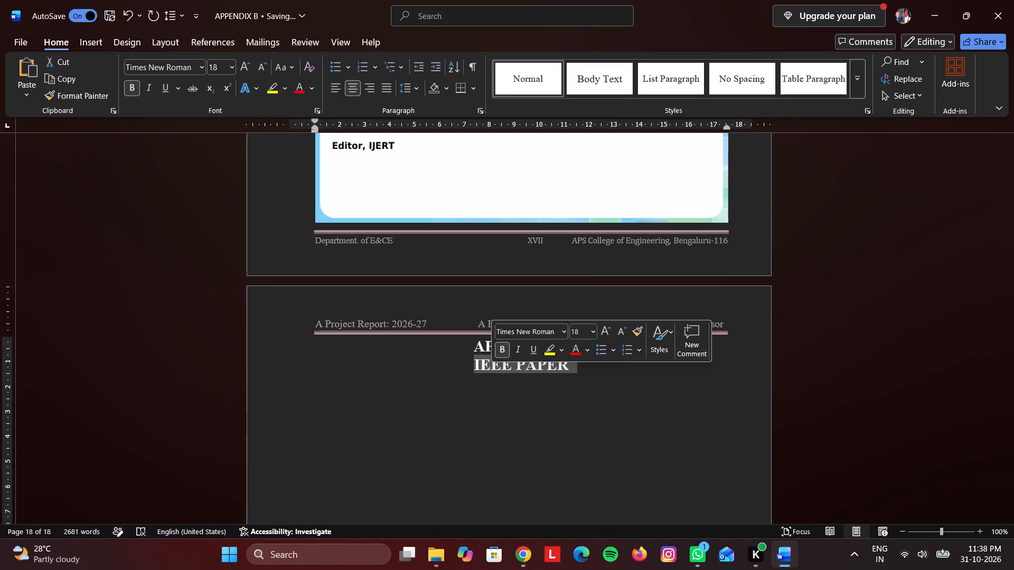
click(621, 331)
click(594, 405)
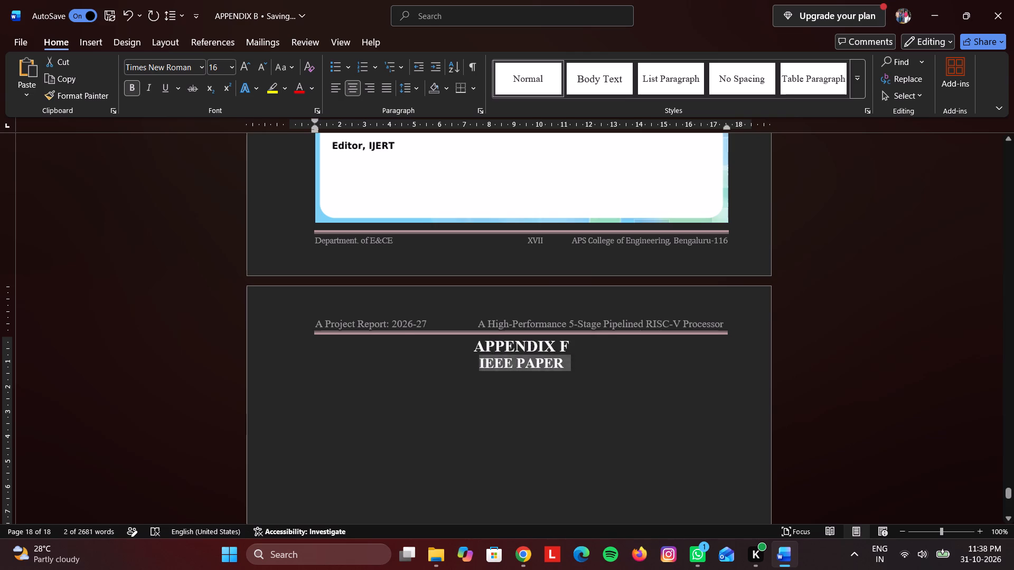
Insert a blank line at font size 8 between the APPENDIX F heading and the IEEE PAPER subheading.
click(591, 334)
key(Return)
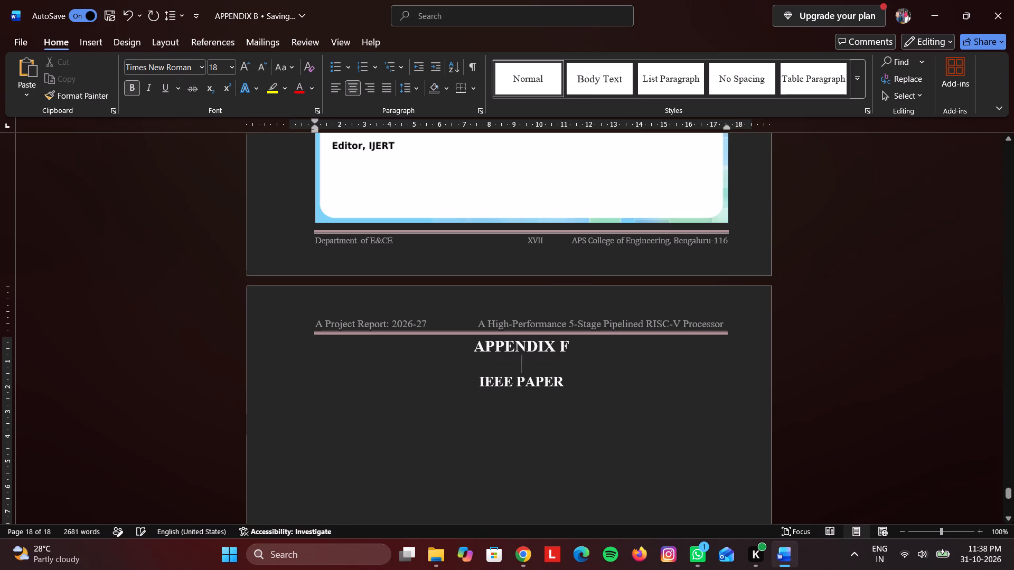
triple_click(264, 63)
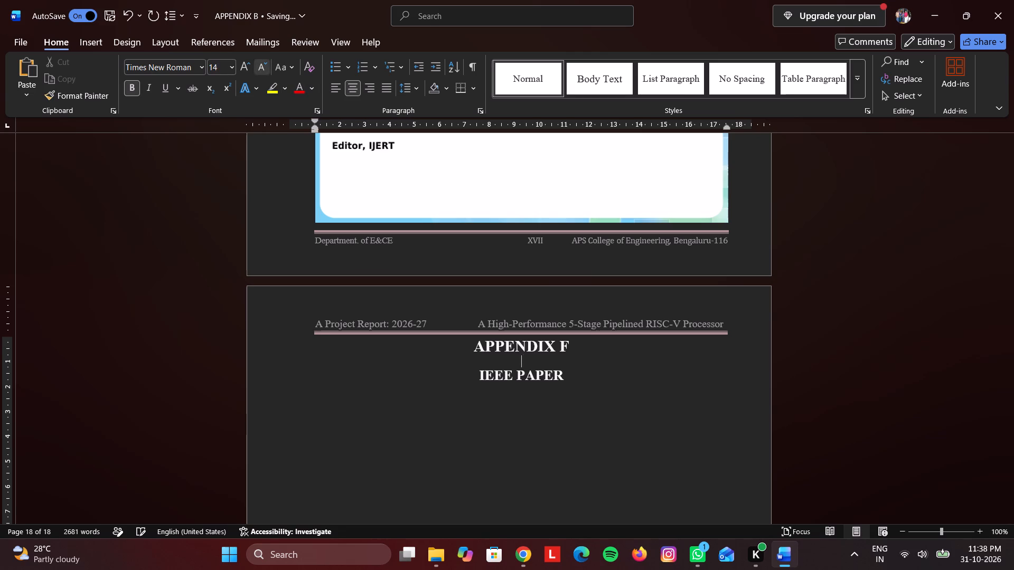
double_click(264, 63)
double_click(264, 63)
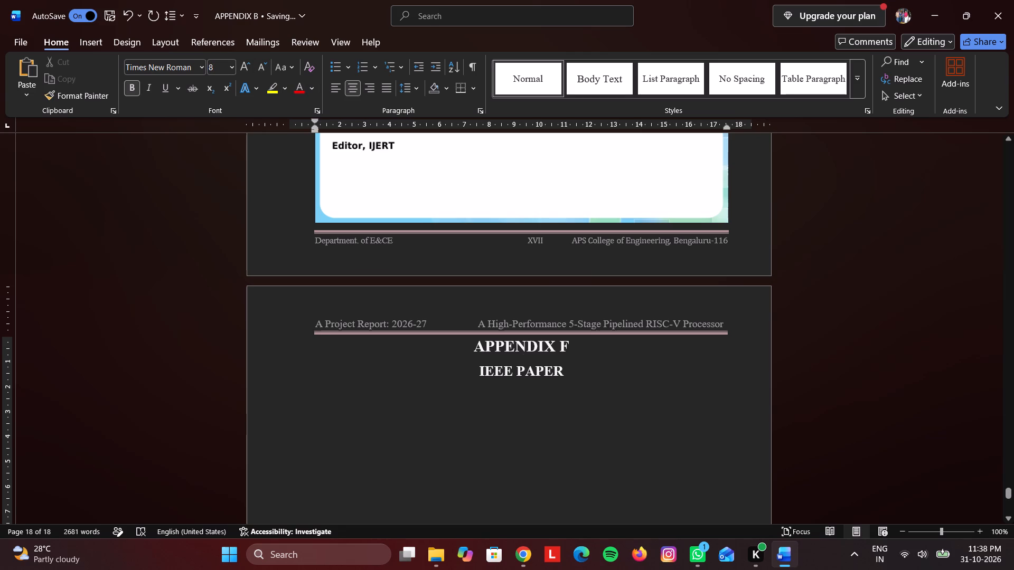
click(600, 377)
Add a justified blank line at font size 10 below the IEEE PAPER subheading.
key(Return)
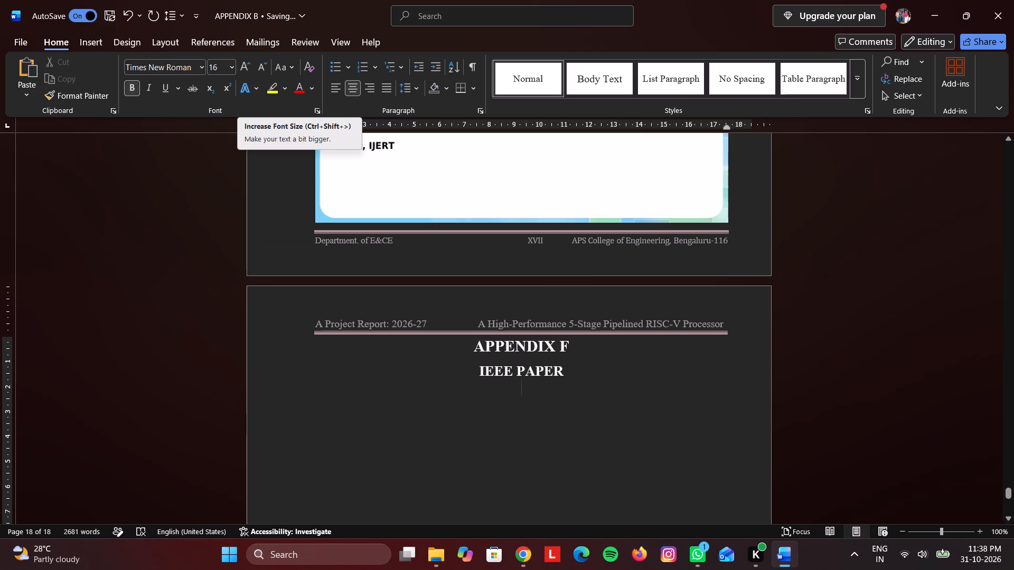
click(386, 89)
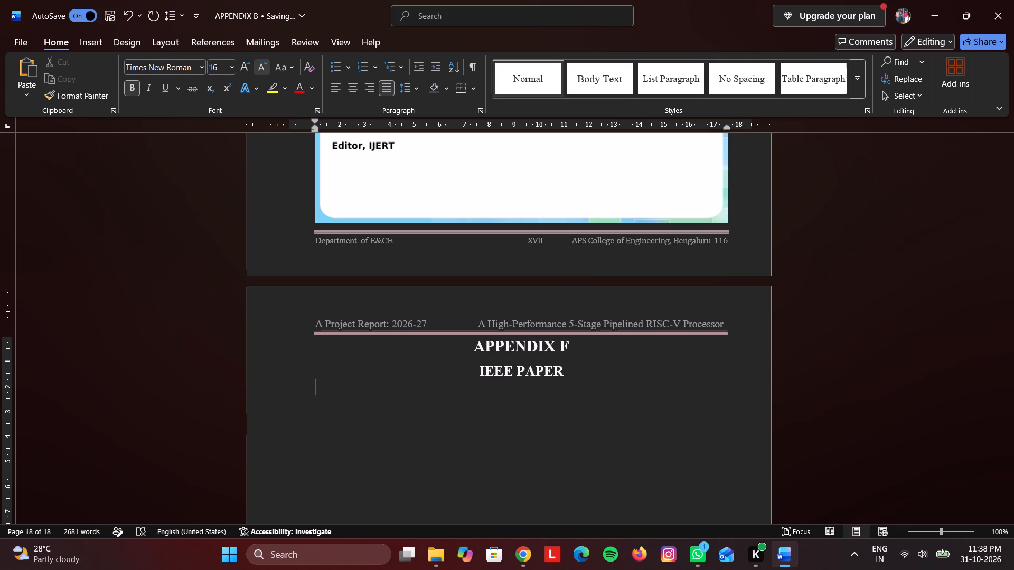
triple_click(266, 69)
click(266, 69)
Open the MP confrence Paper Word document from the Major Project folder to check its first page, and close it.
key(alt+Tab)
key(alt+Tab)
key(alt+Tab)
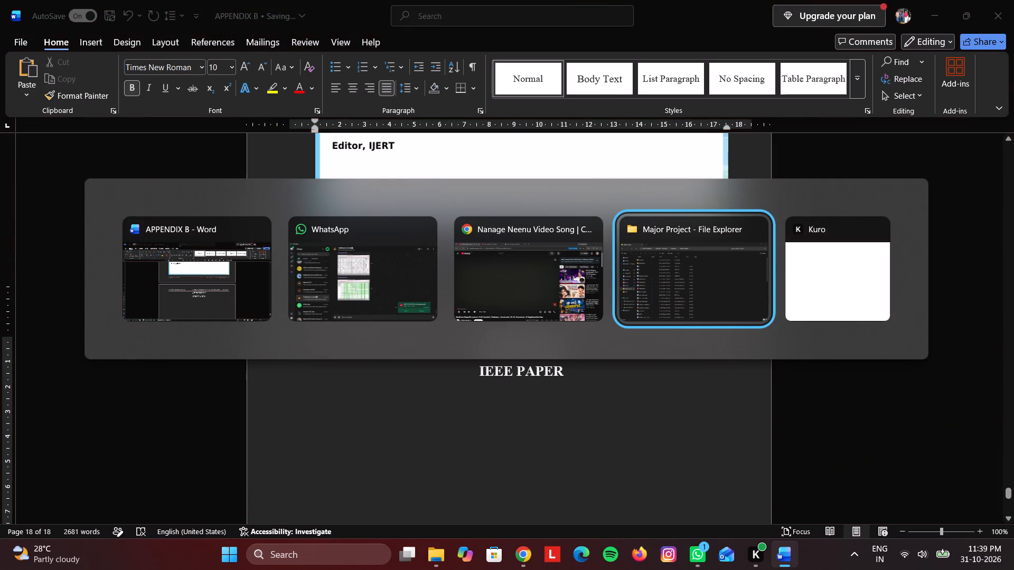
scroll(226, 363, down, 2)
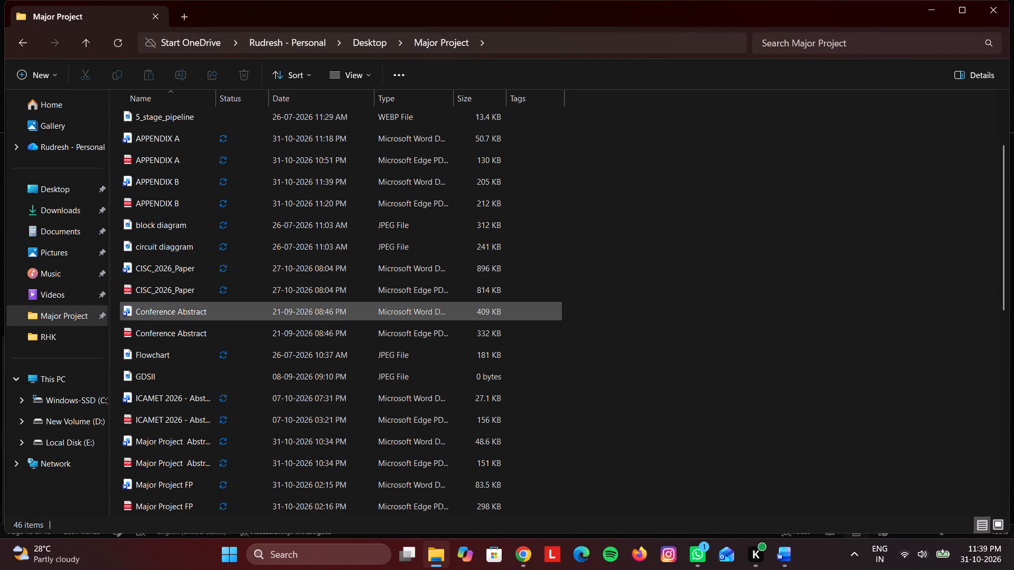
scroll(167, 398, down, 4)
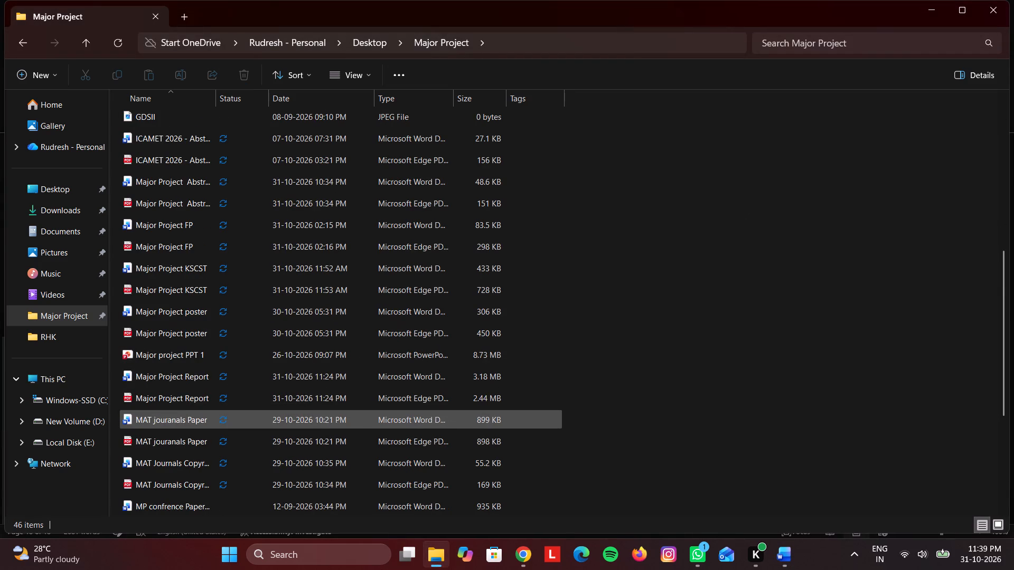
scroll(166, 460, down, 2)
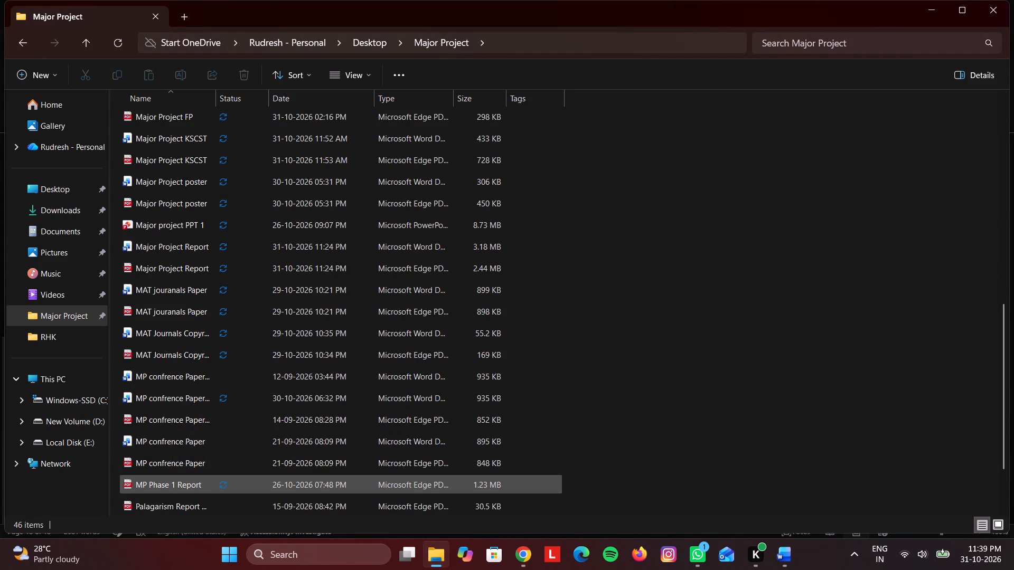
double_click(189, 442)
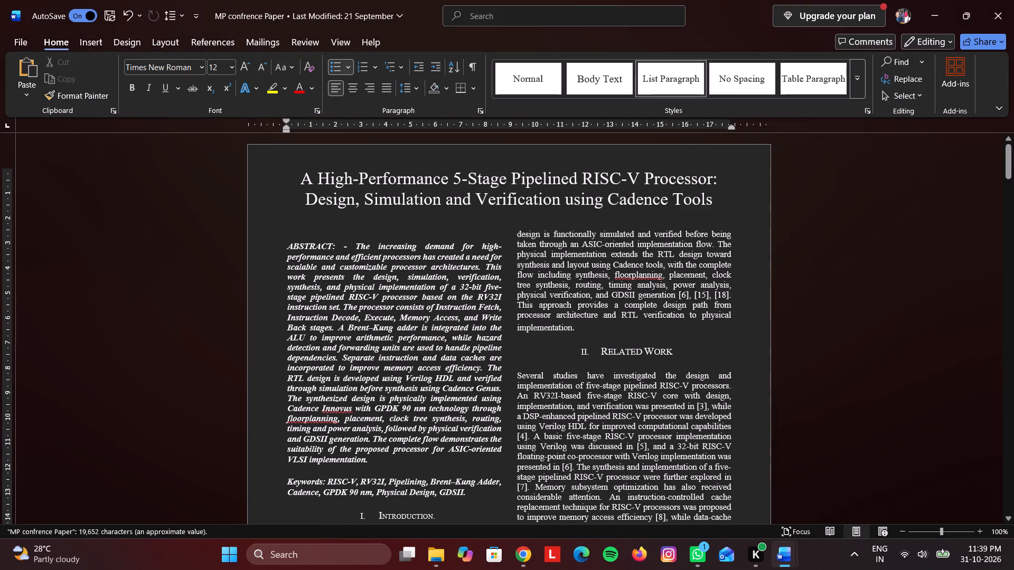
click(992, 19)
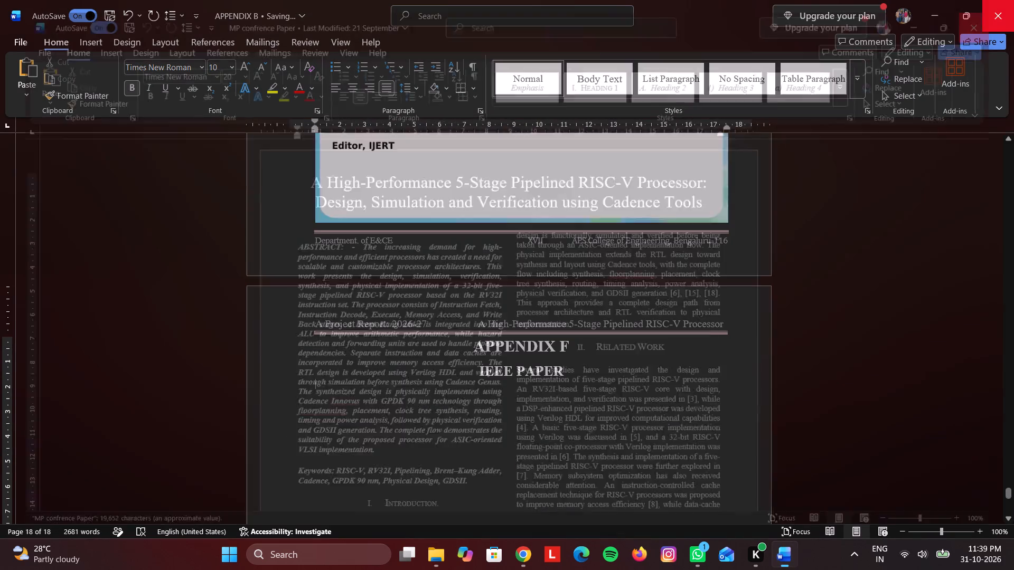
Open the MP confrence Paper 1 Word document from the Major Project folder.
click(438, 557)
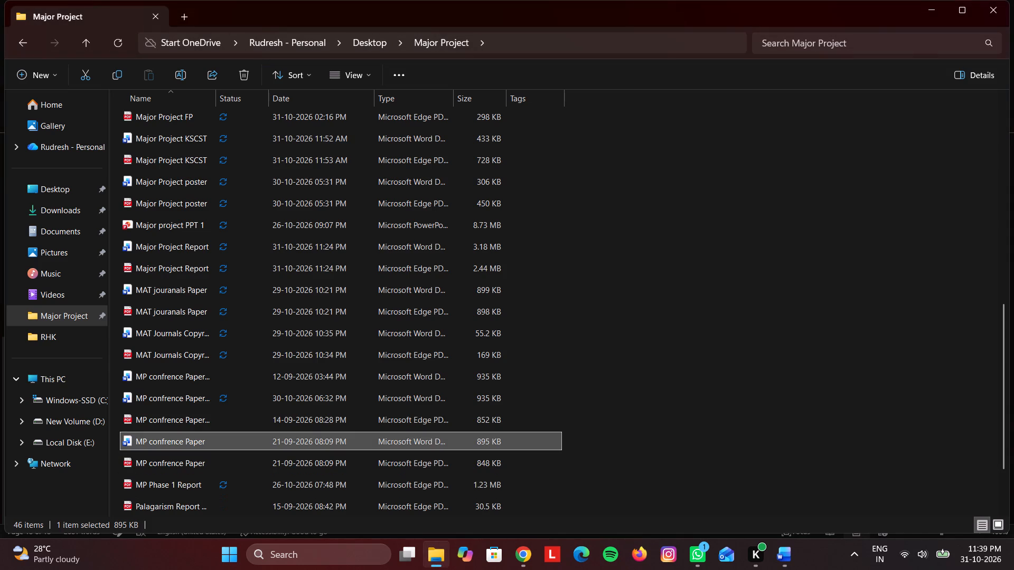
double_click(196, 376)
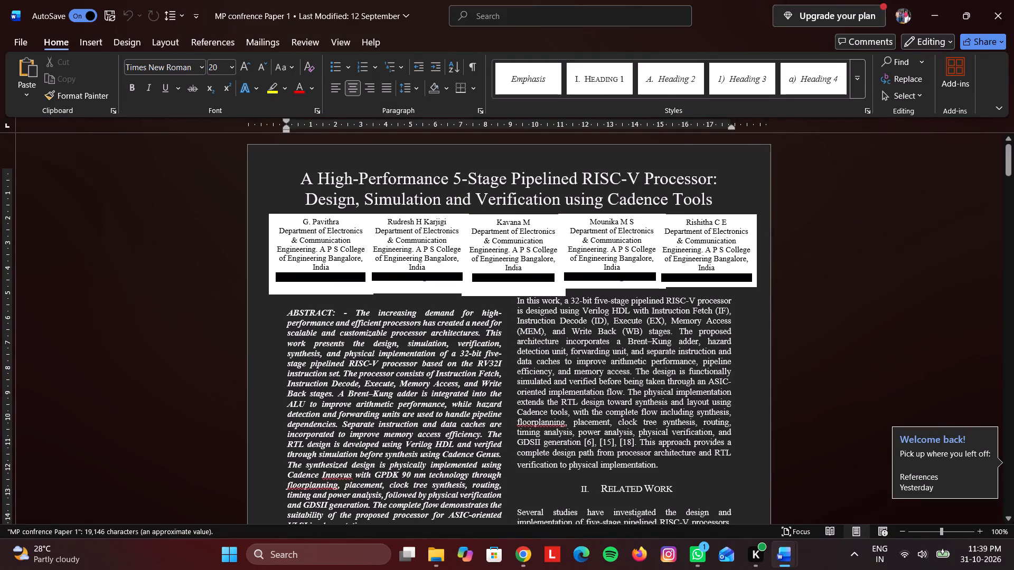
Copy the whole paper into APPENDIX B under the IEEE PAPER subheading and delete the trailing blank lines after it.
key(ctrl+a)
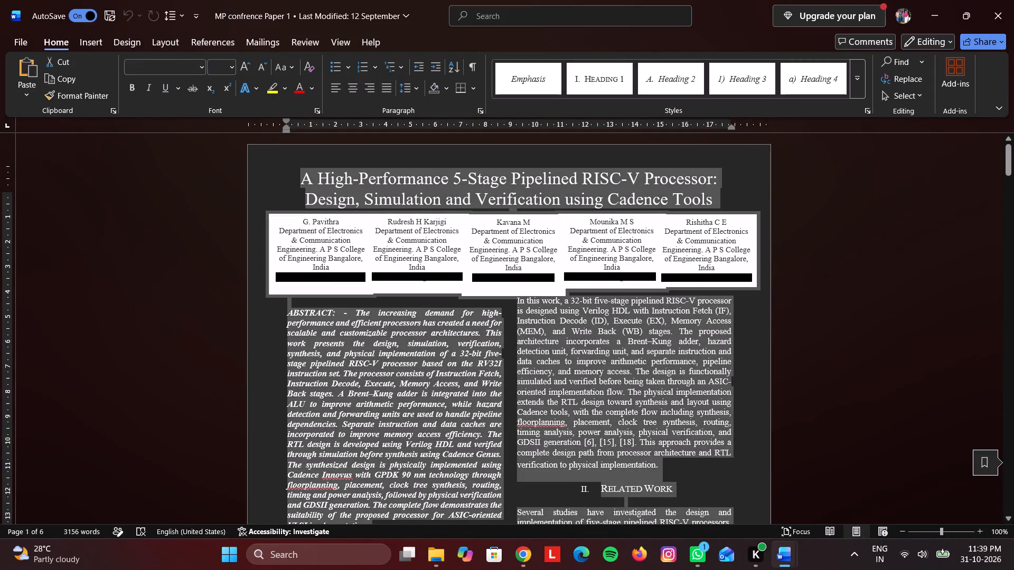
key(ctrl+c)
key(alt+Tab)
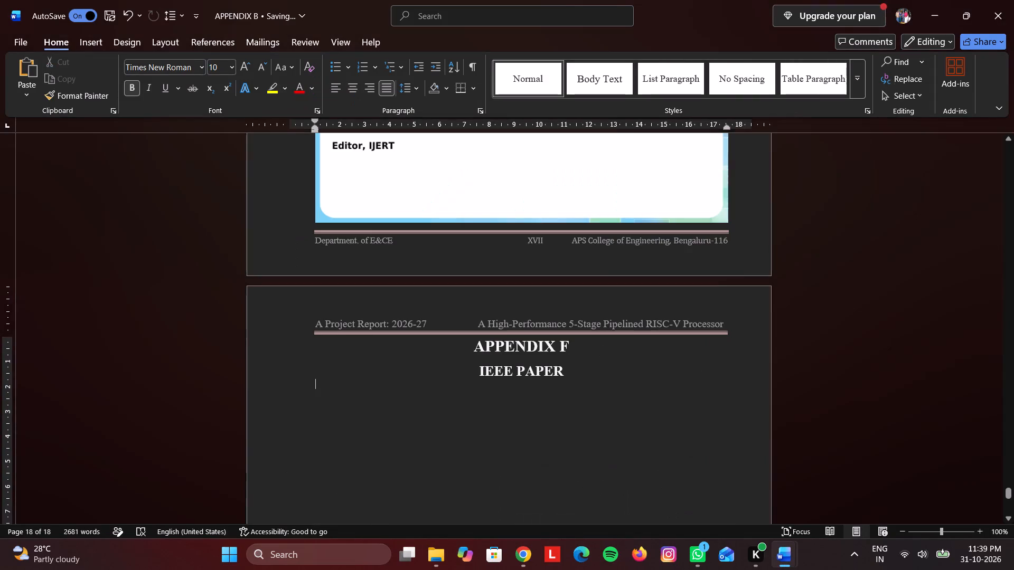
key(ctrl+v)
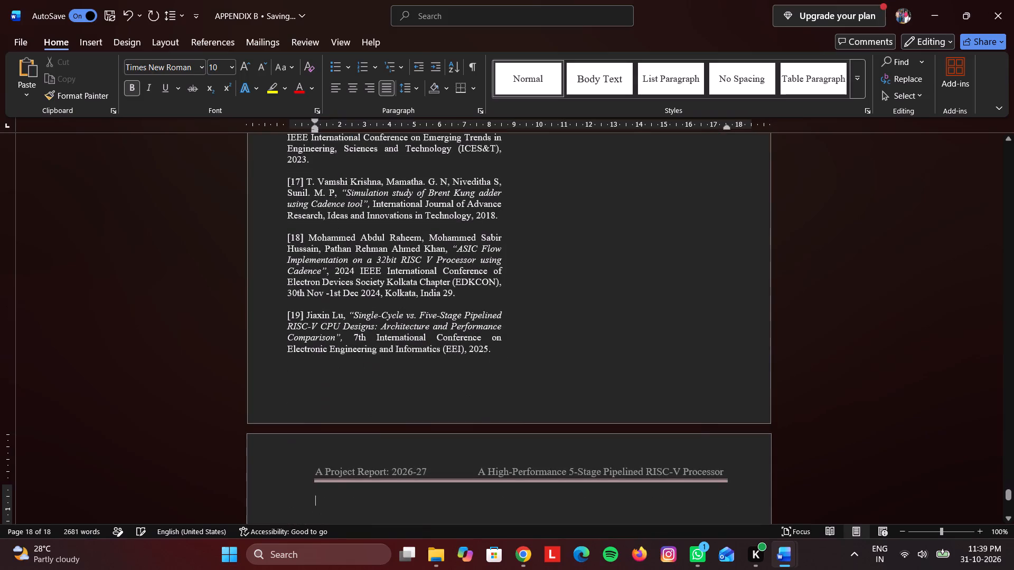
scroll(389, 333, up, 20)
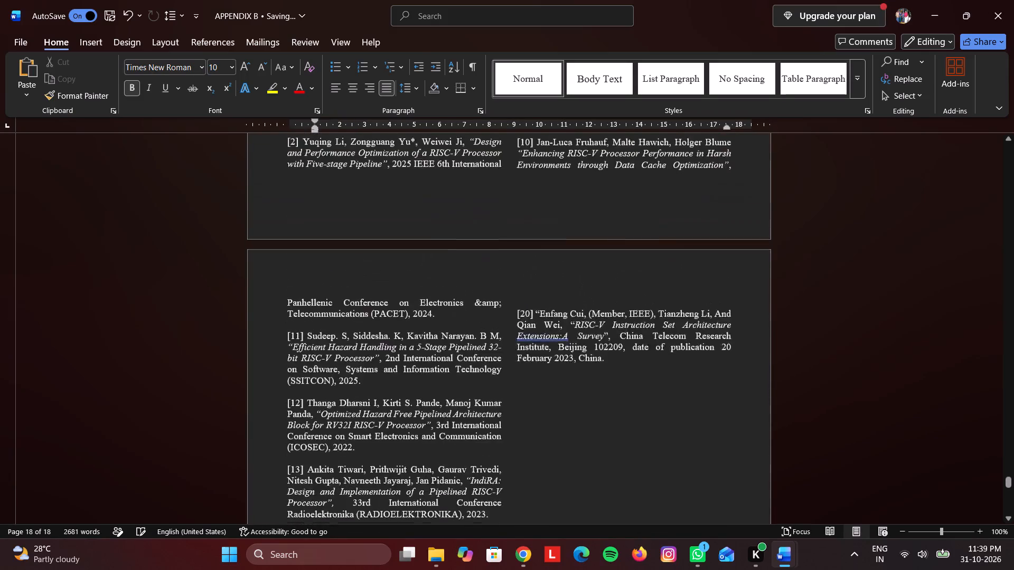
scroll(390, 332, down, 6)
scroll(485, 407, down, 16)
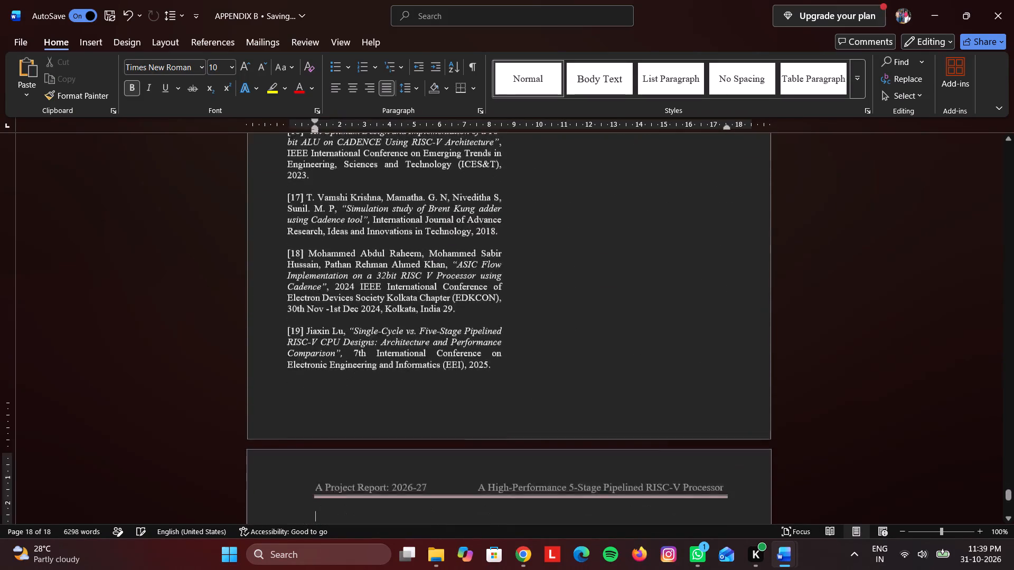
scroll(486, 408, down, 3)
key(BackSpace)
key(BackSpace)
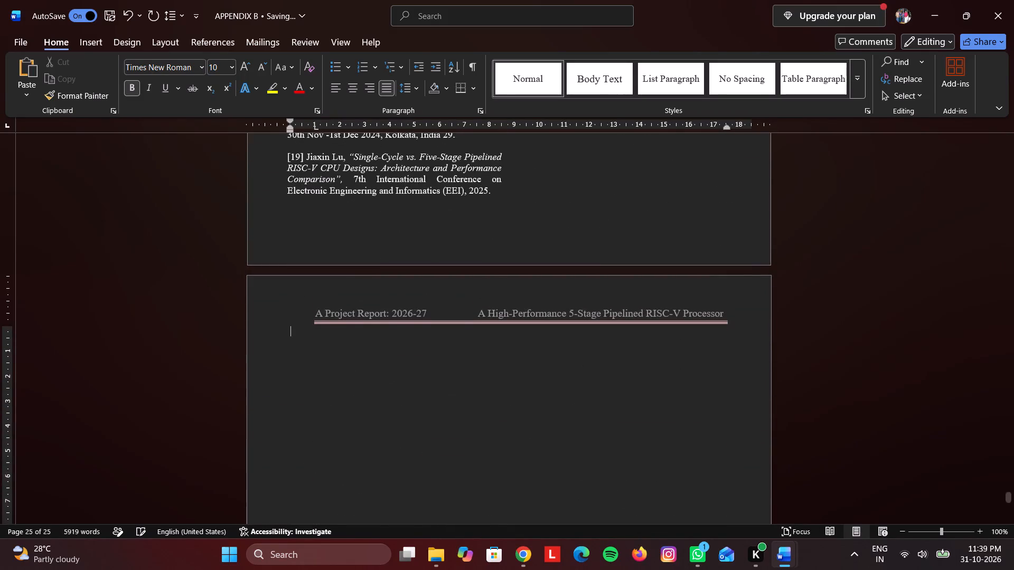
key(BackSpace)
Examine the pasted paper's layout from the references back to the APPENDIX F headings.
scroll(500, 462, down, 18)
scroll(501, 461, down, 5)
scroll(501, 461, up, 20)
scroll(501, 461, up, 3)
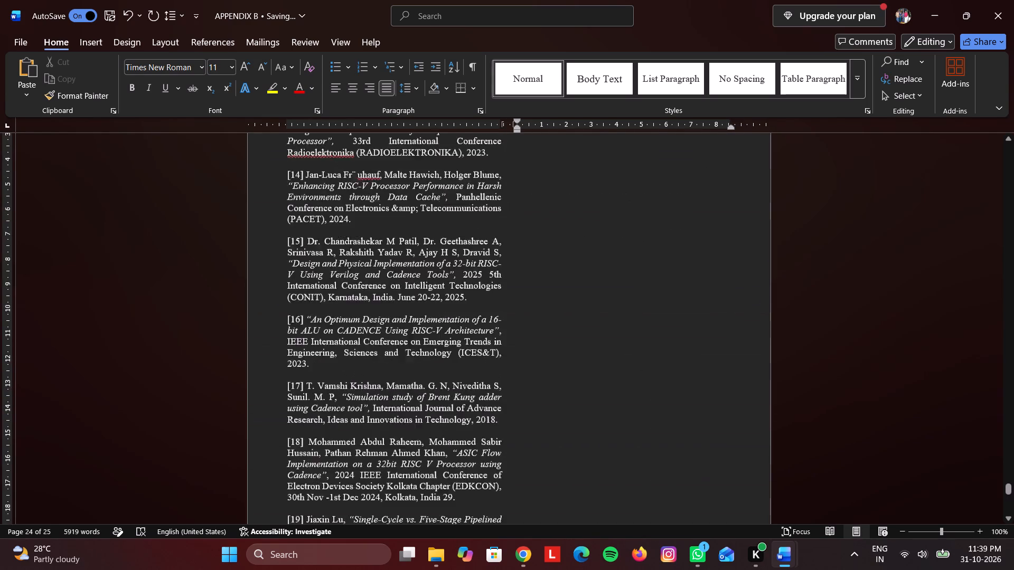
scroll(501, 461, up, 9)
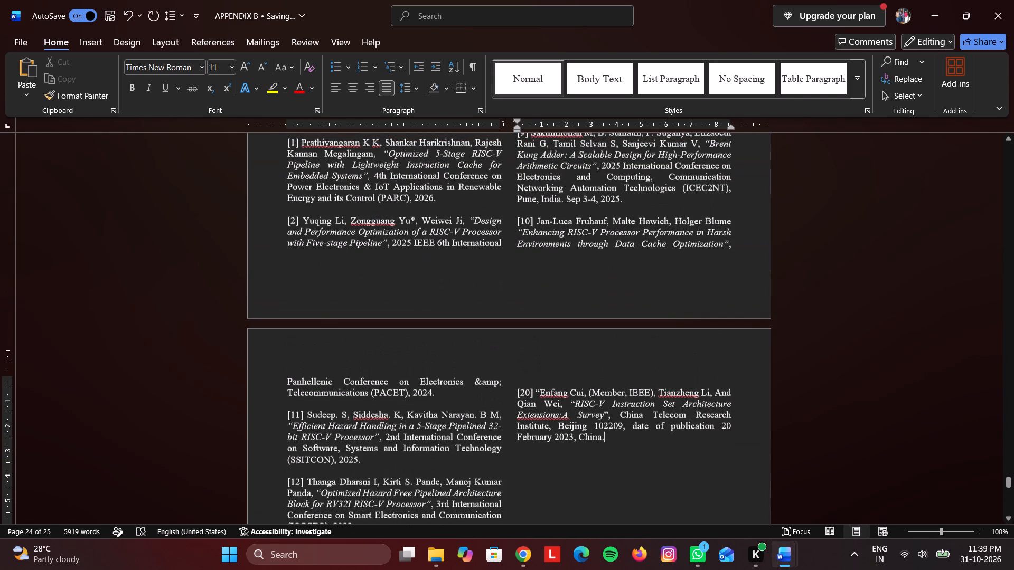
scroll(501, 461, up, 18)
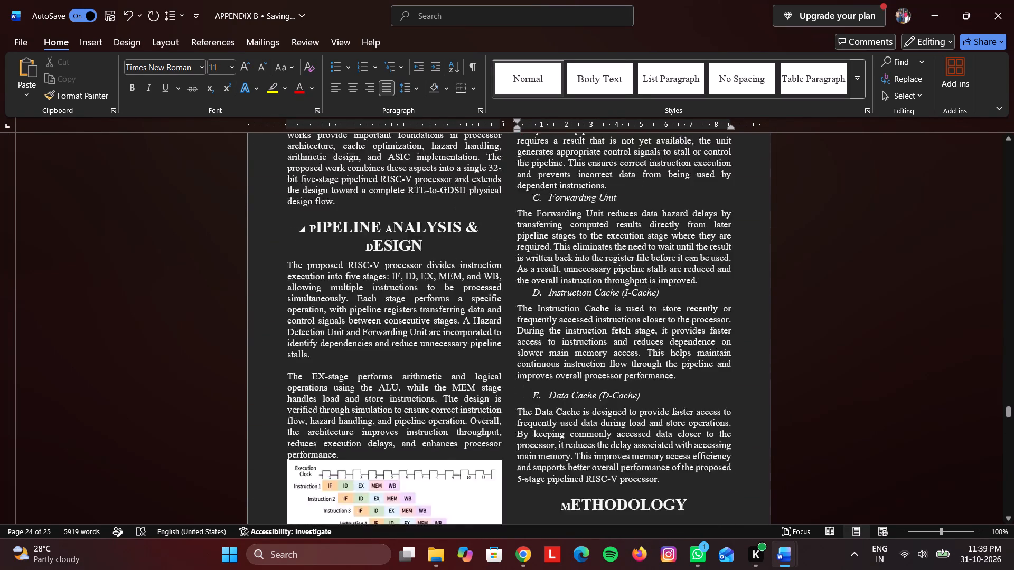
scroll(501, 461, up, 6)
scroll(501, 461, down, 1)
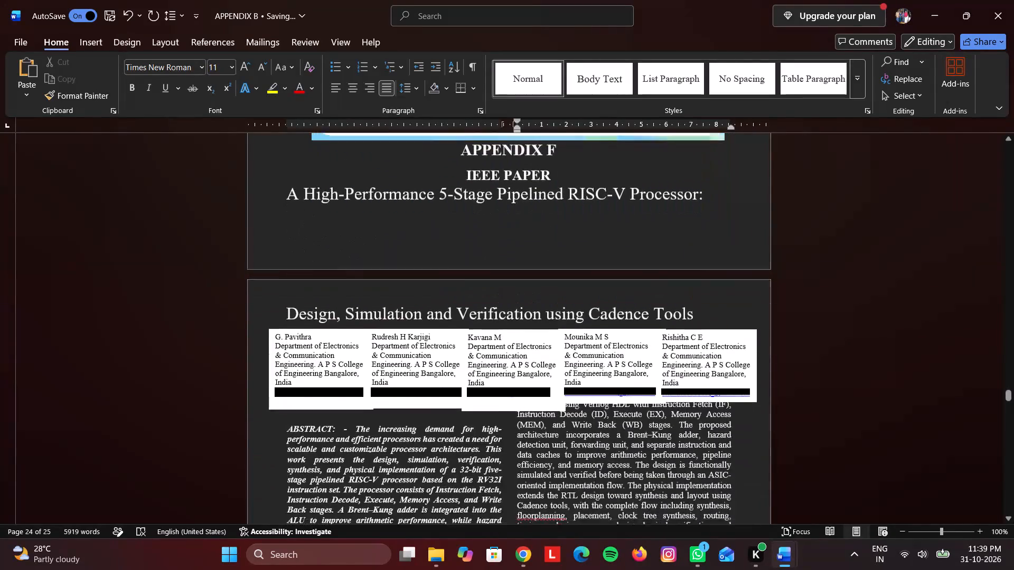
scroll(501, 461, down, 2)
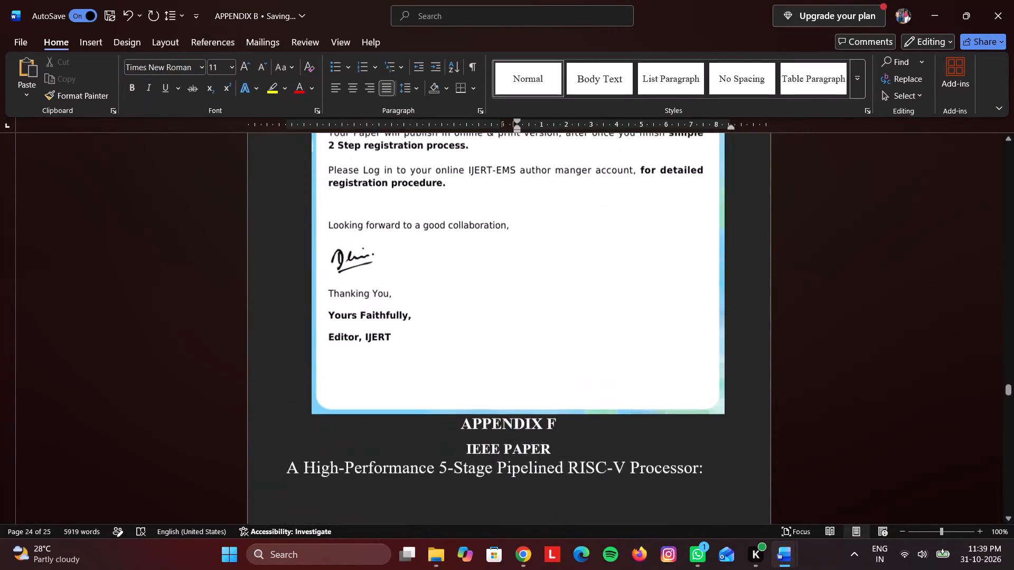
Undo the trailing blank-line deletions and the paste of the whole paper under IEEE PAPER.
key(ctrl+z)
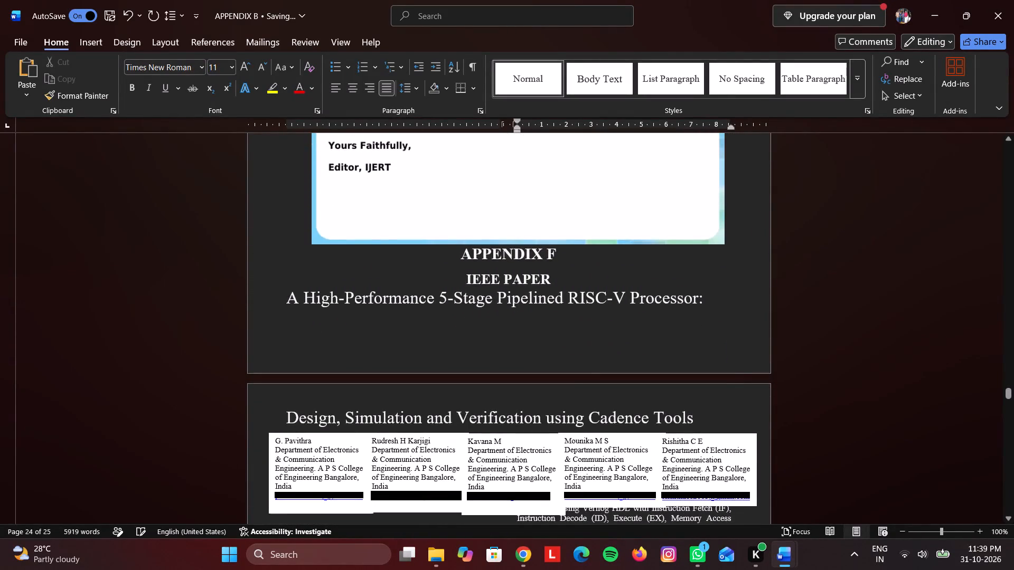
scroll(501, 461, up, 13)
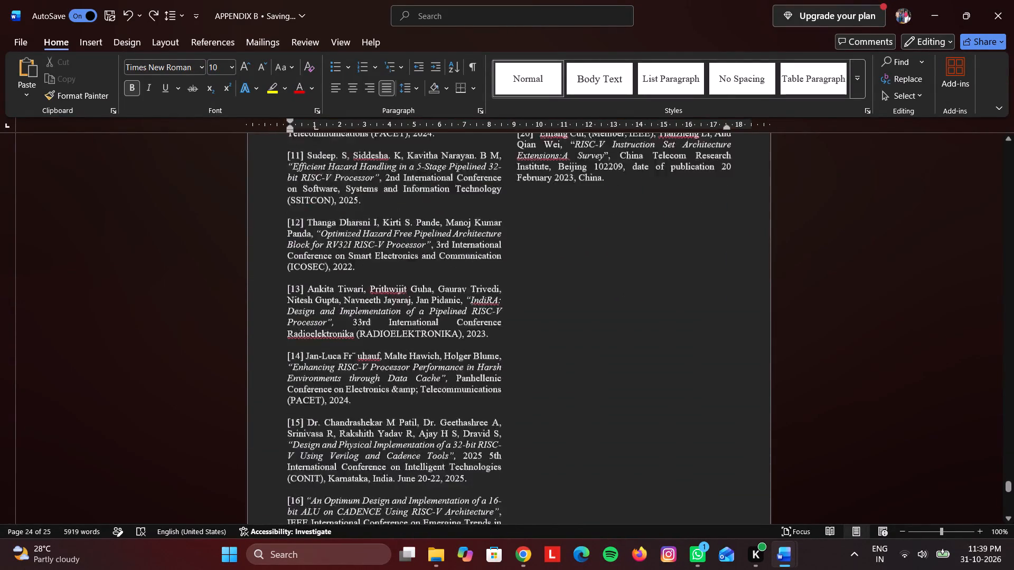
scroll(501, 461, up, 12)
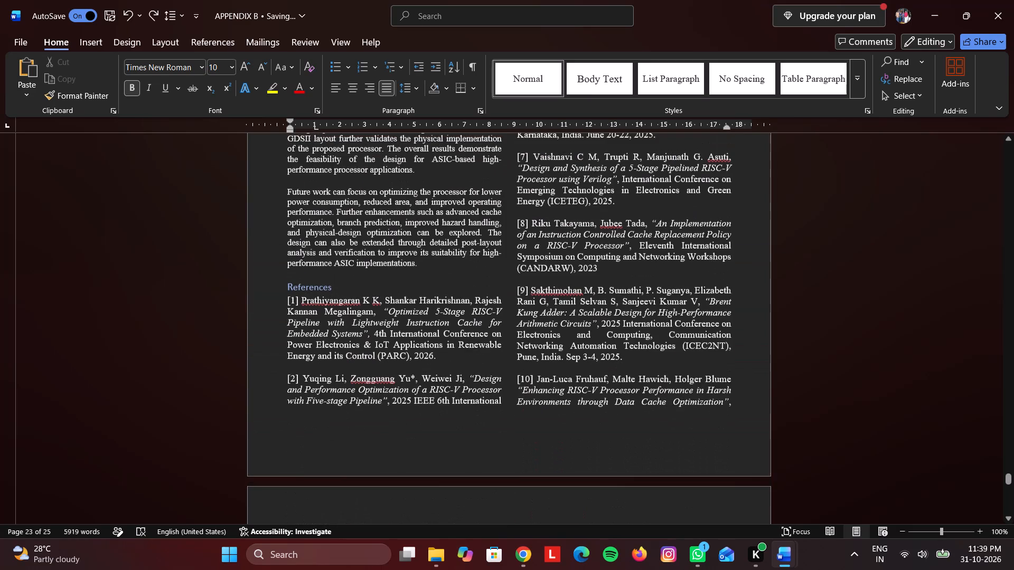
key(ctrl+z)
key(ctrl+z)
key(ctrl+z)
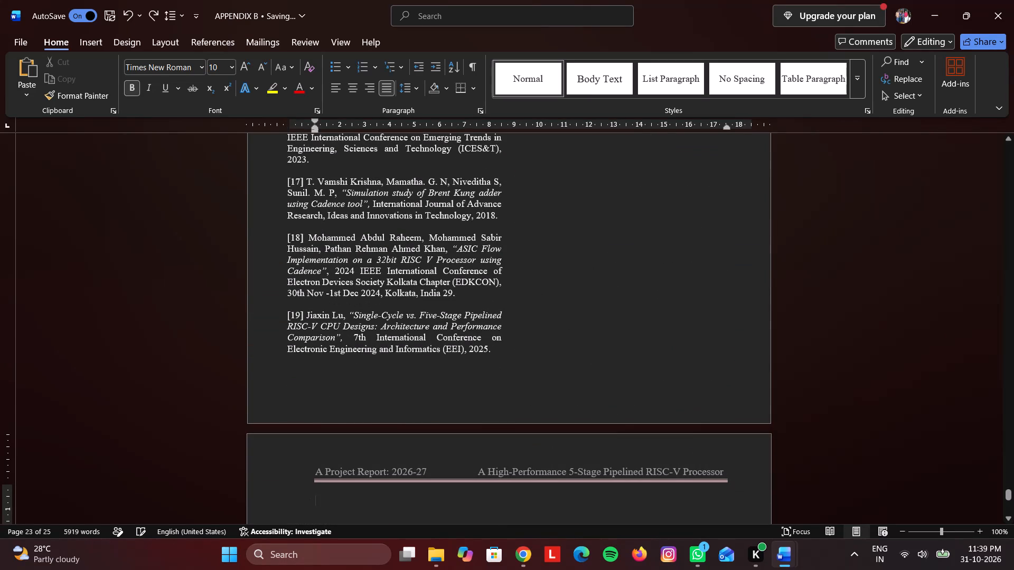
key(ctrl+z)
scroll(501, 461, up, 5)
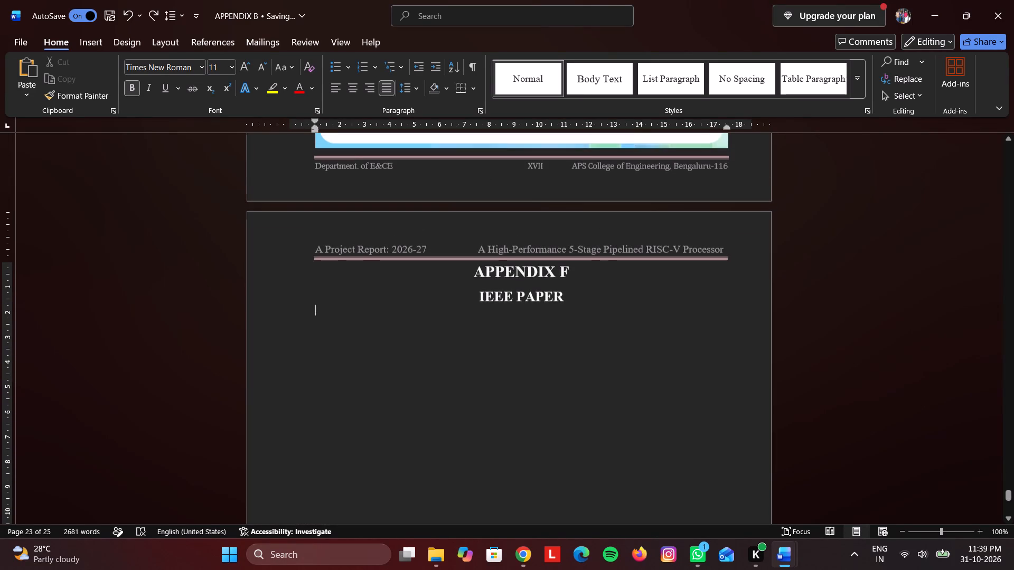
Copy only the first page of MP confrence Paper 1, from title to page end, and paste it under the IEEE PAPER subheading.
key(alt+Tab)
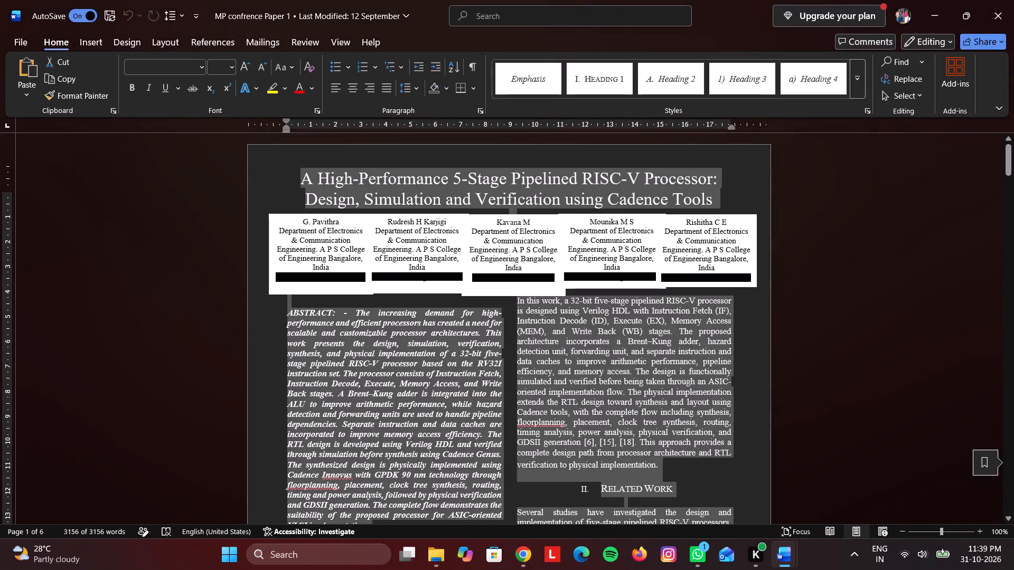
click(486, 404)
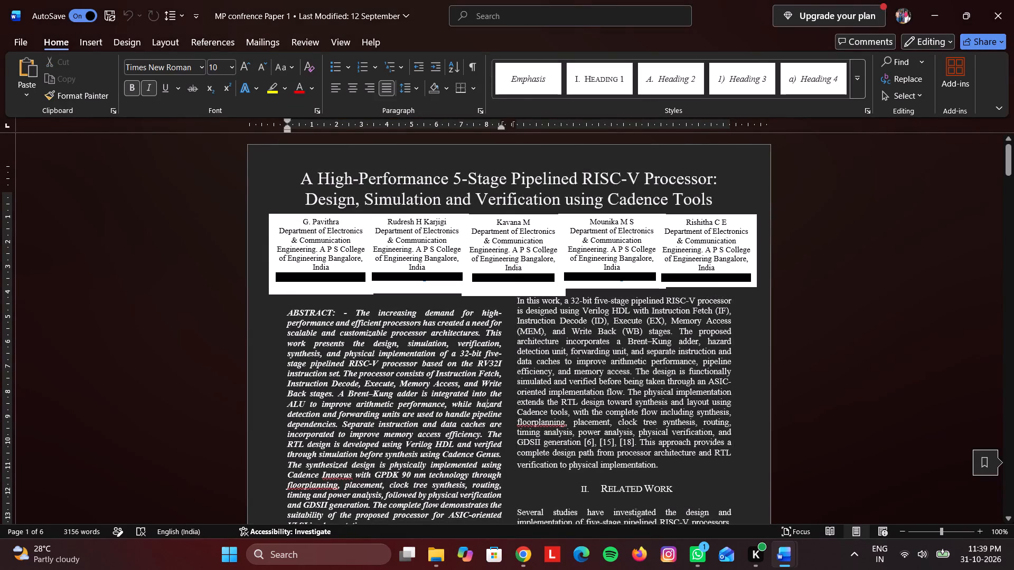
drag(302, 177, 628, 461)
scroll(572, 435, down, 5)
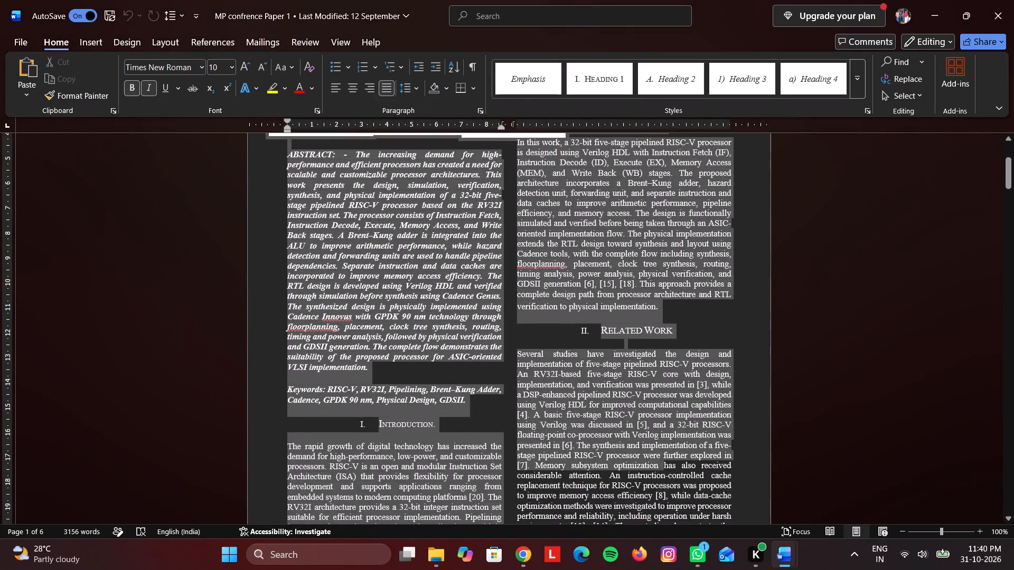
drag(628, 461, 702, 473)
scroll(634, 473, down, 6)
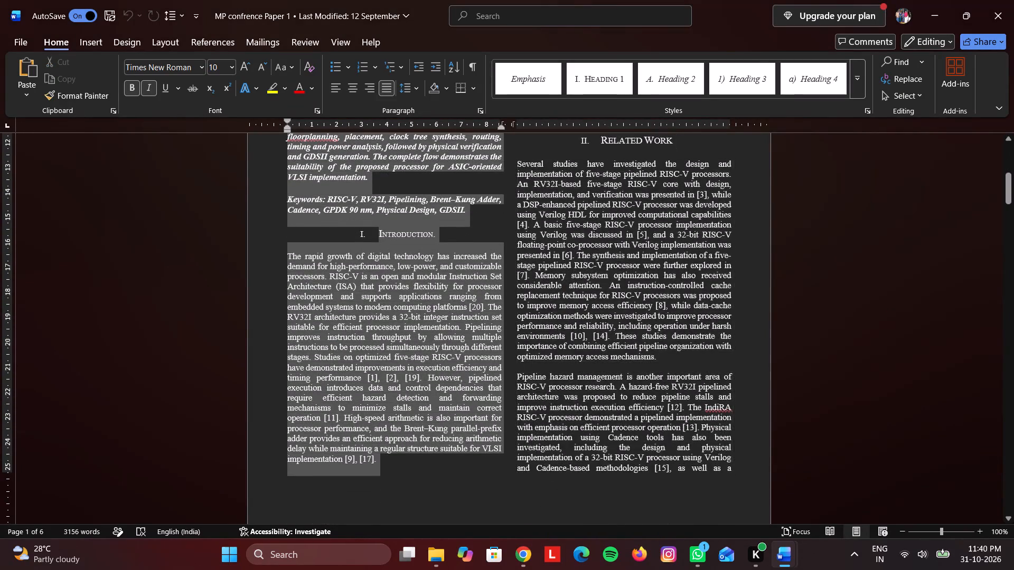
drag(702, 473, 736, 470)
scroll(651, 430, down, 4)
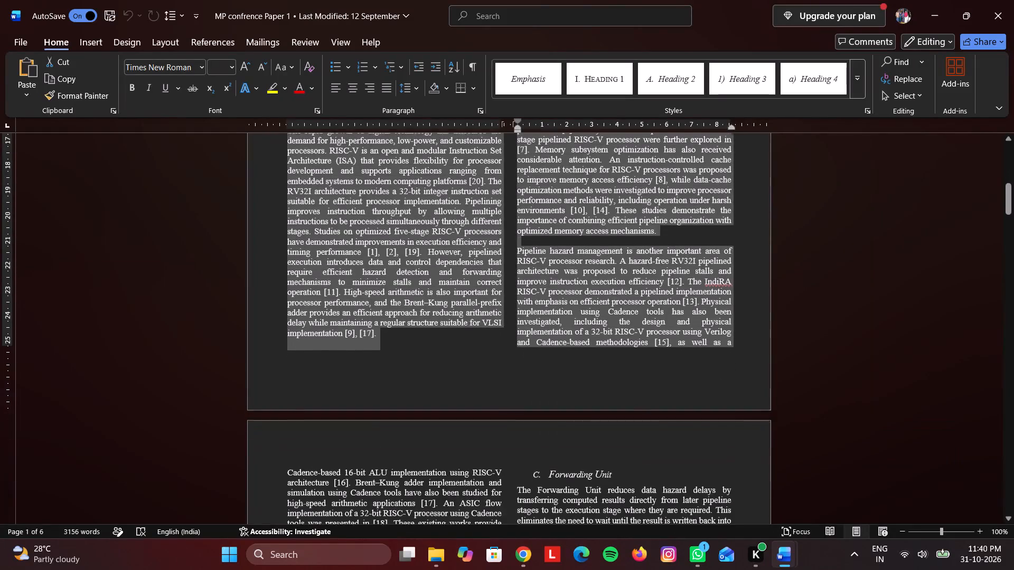
key(ctrl+c)
key(alt+Tab)
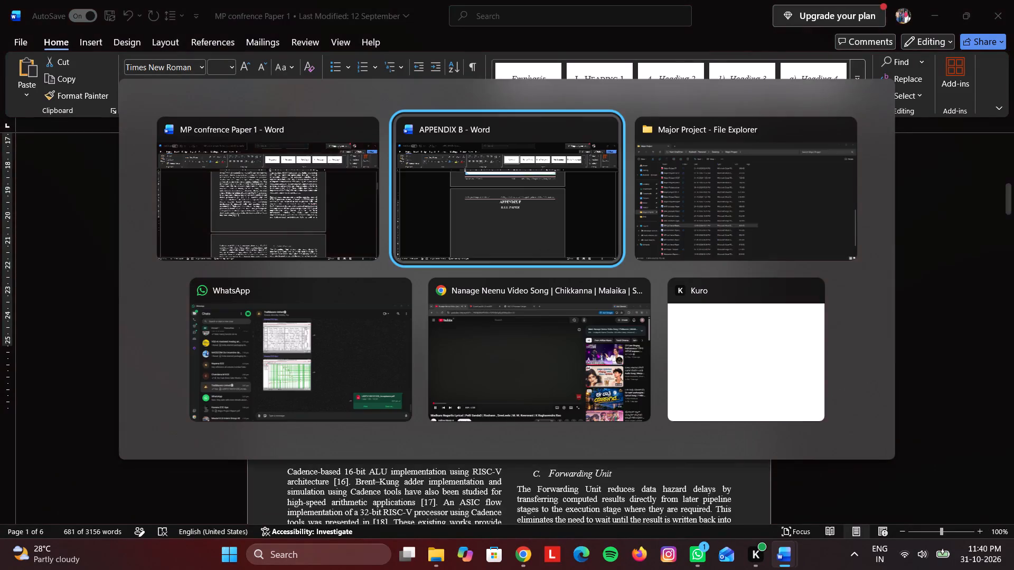
key(ctrl+v)
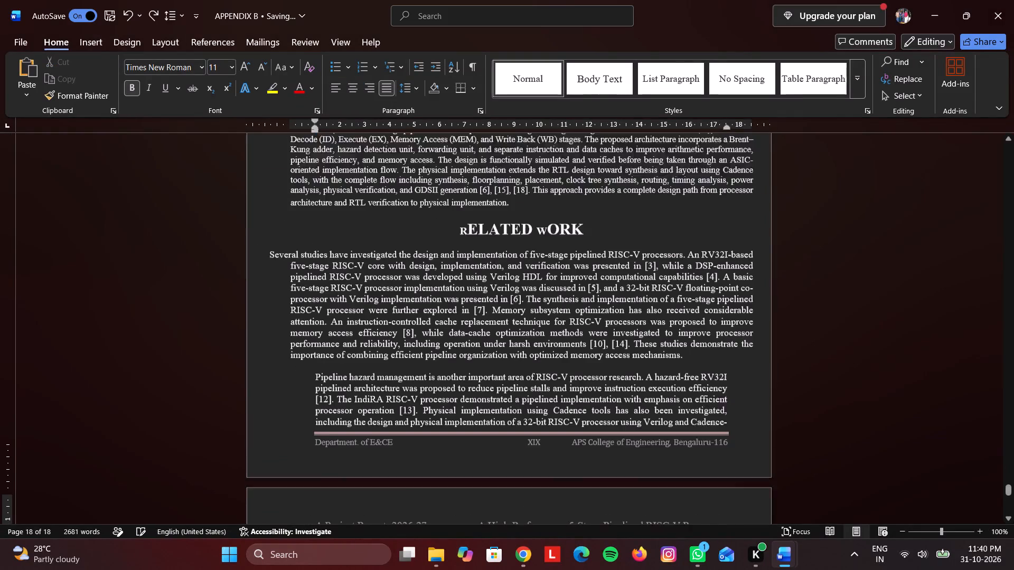
scroll(644, 423, down, 2)
scroll(644, 423, up, 13)
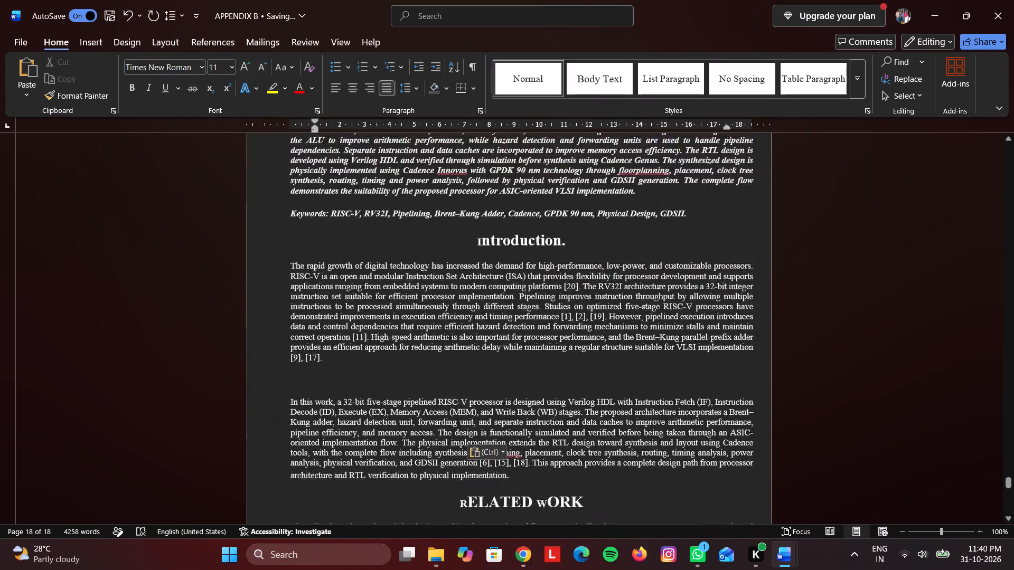
Check the pasted first page under the APPENDIX F headings and undo its paste.
scroll(644, 423, up, 17)
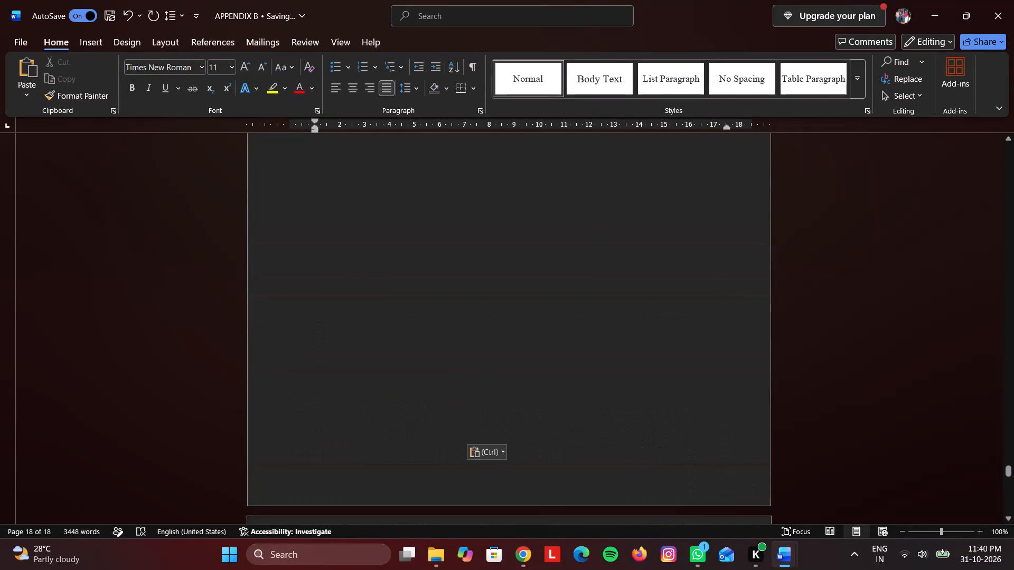
scroll(644, 423, up, 17)
scroll(644, 422, up, 5)
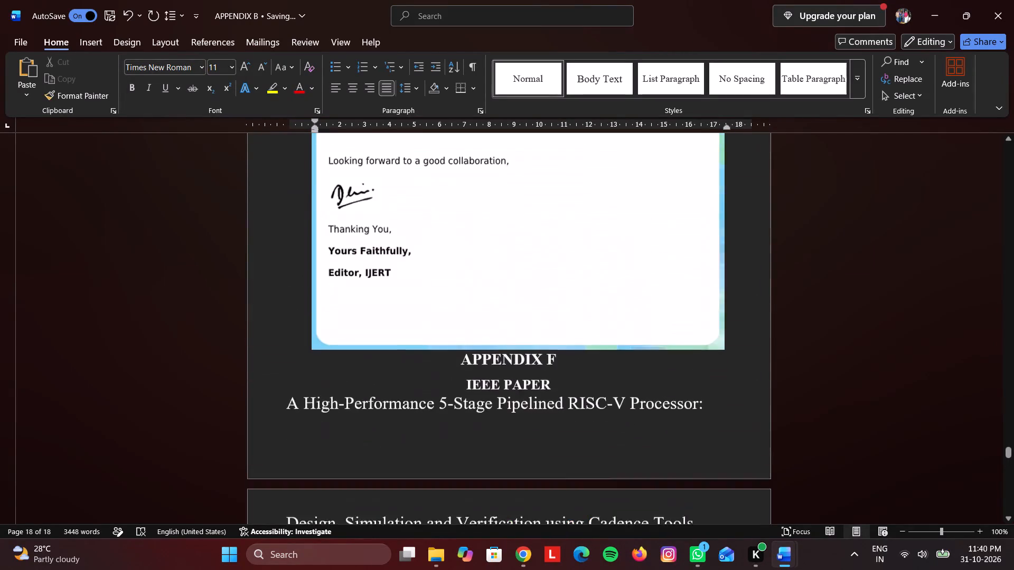
scroll(644, 422, down, 5)
scroll(644, 422, up, 3)
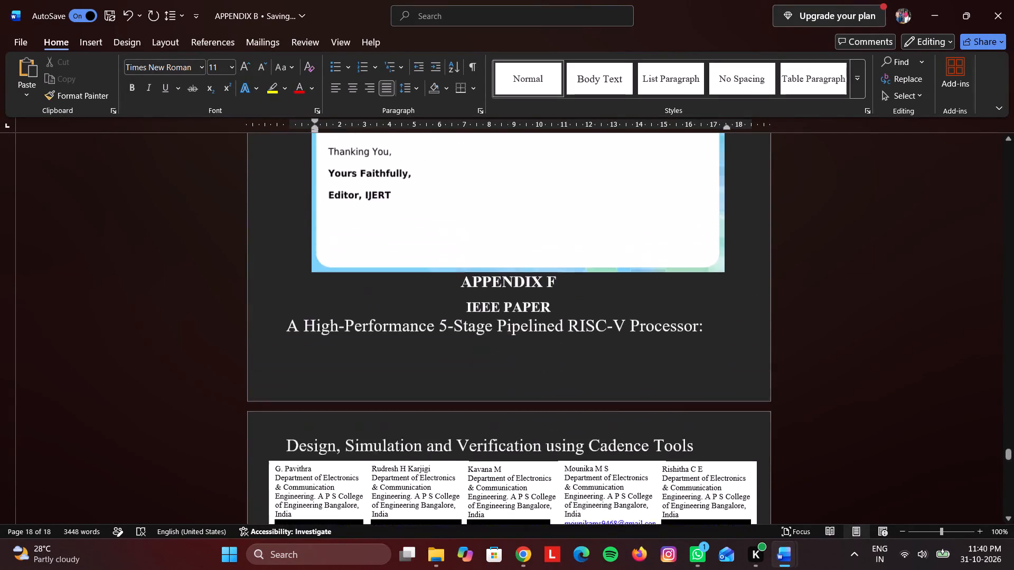
key(ctrl+z)
Examine the appendix document from the APPENDIX F page back to the APPENDIX A time utilization table.
scroll(644, 422, down, 2)
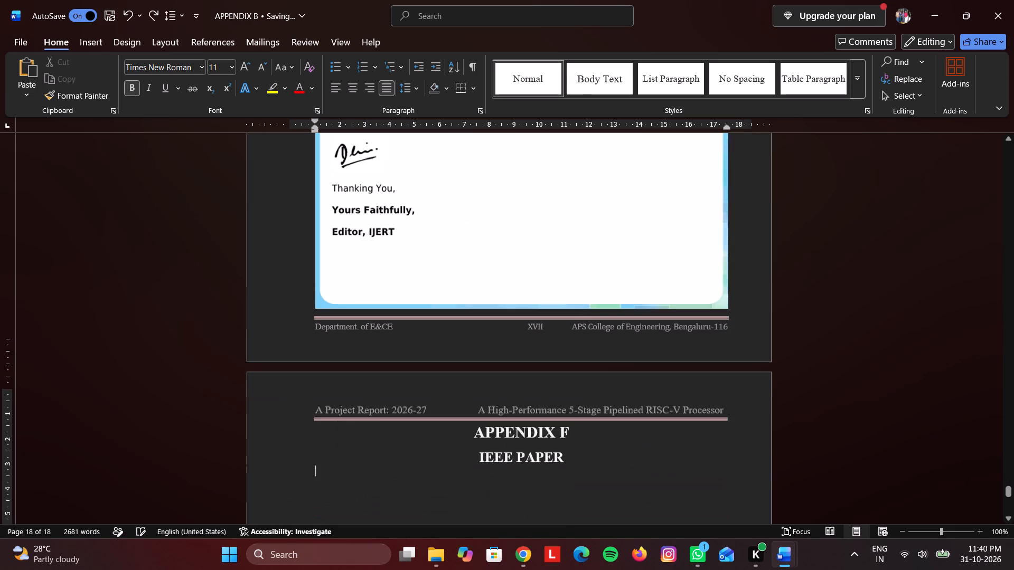
scroll(644, 422, down, 1)
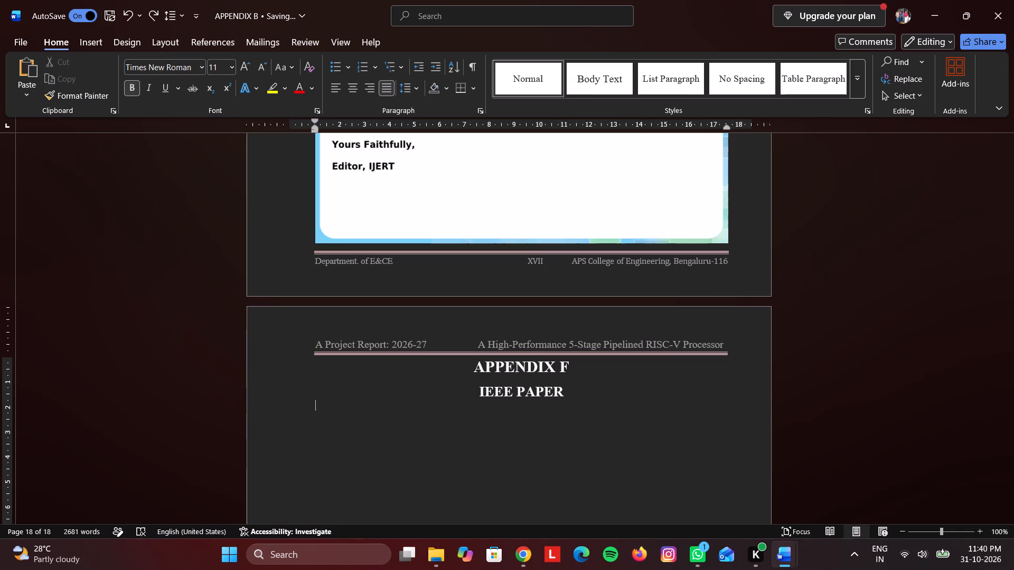
scroll(644, 422, down, 2)
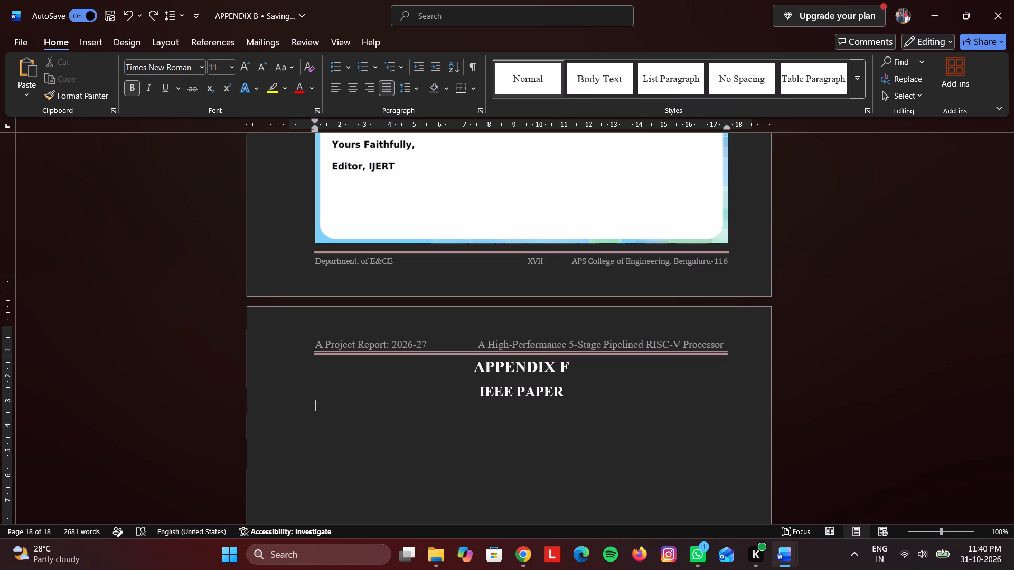
scroll(644, 422, down, 16)
scroll(644, 422, down, 7)
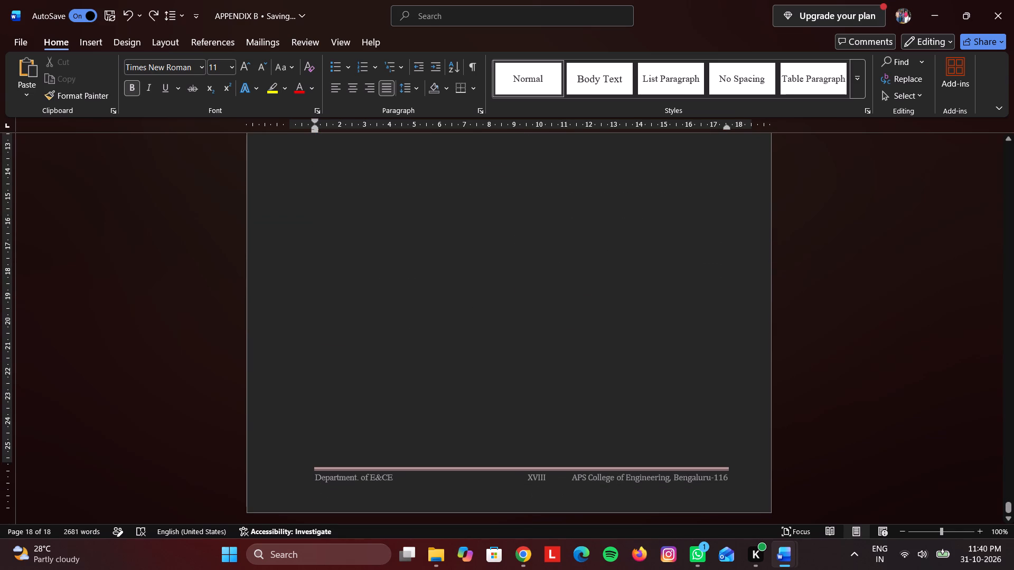
scroll(617, 365, up, 14)
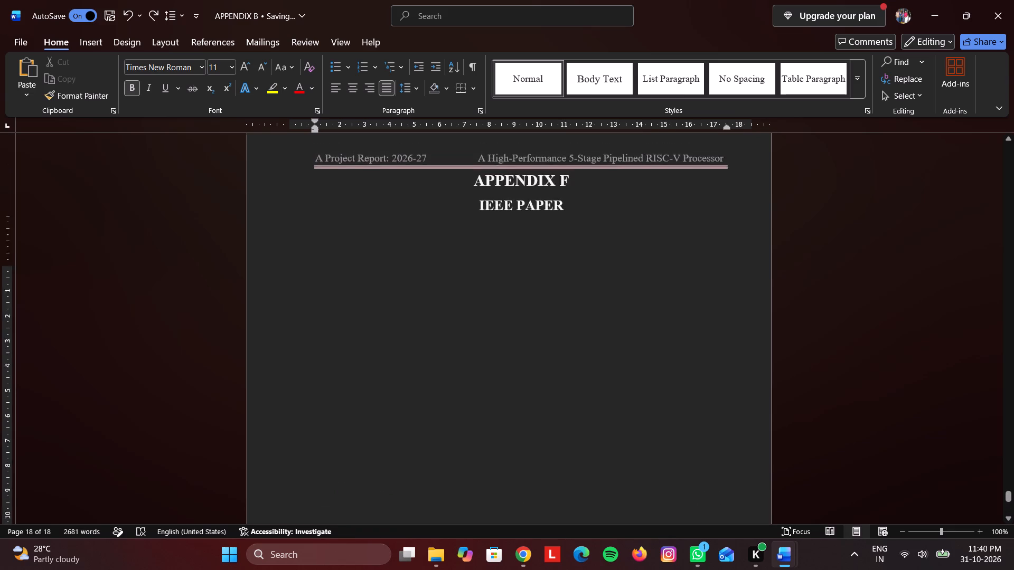
scroll(617, 364, up, 15)
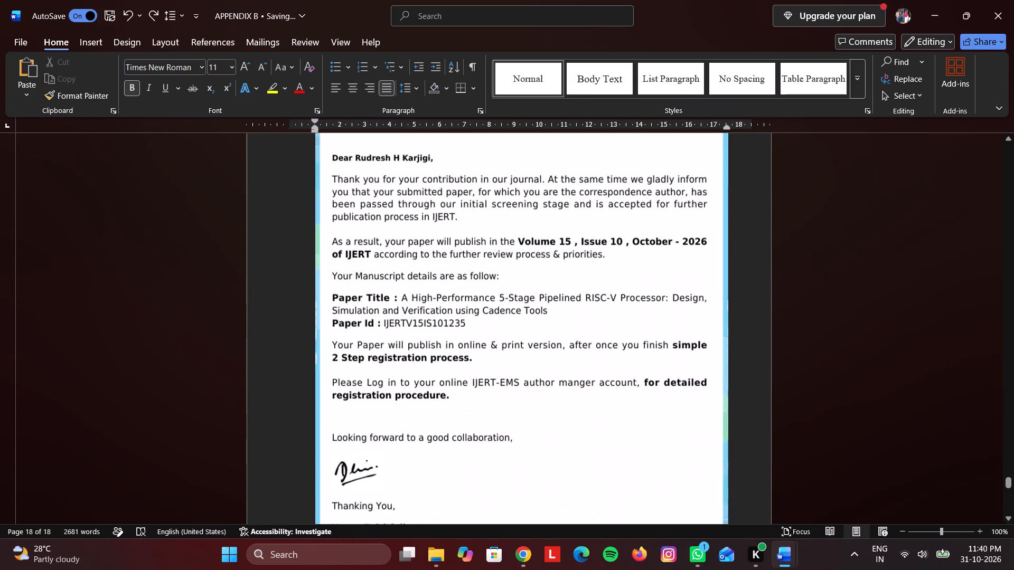
scroll(617, 364, down, 2)
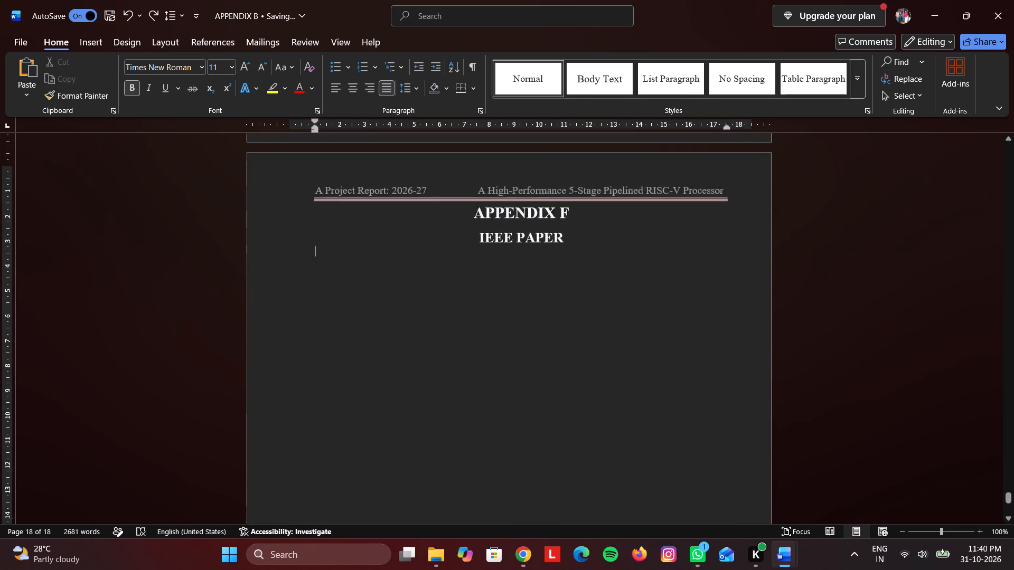
scroll(617, 364, down, 1)
scroll(617, 364, up, 16)
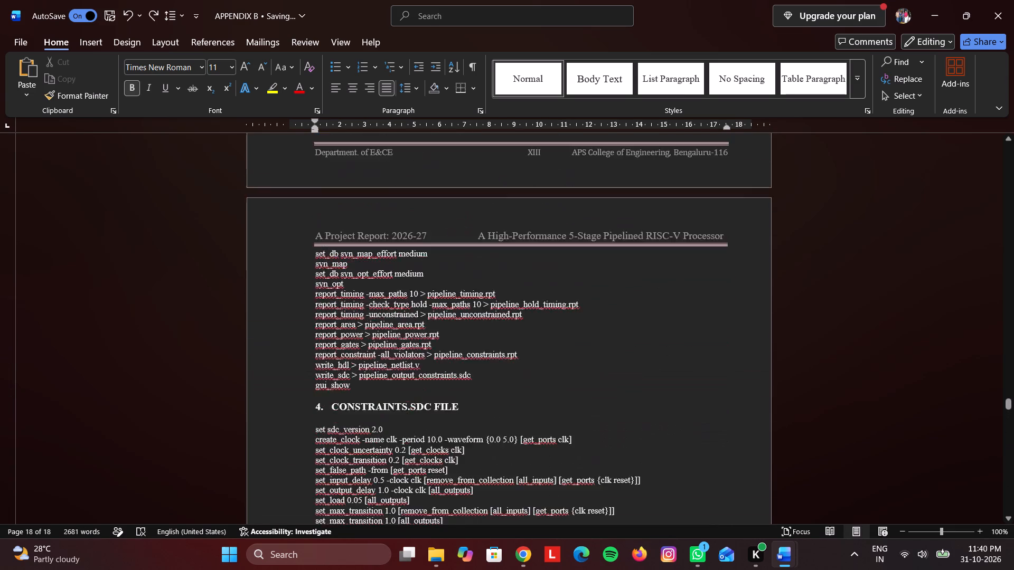
scroll(617, 364, up, 16)
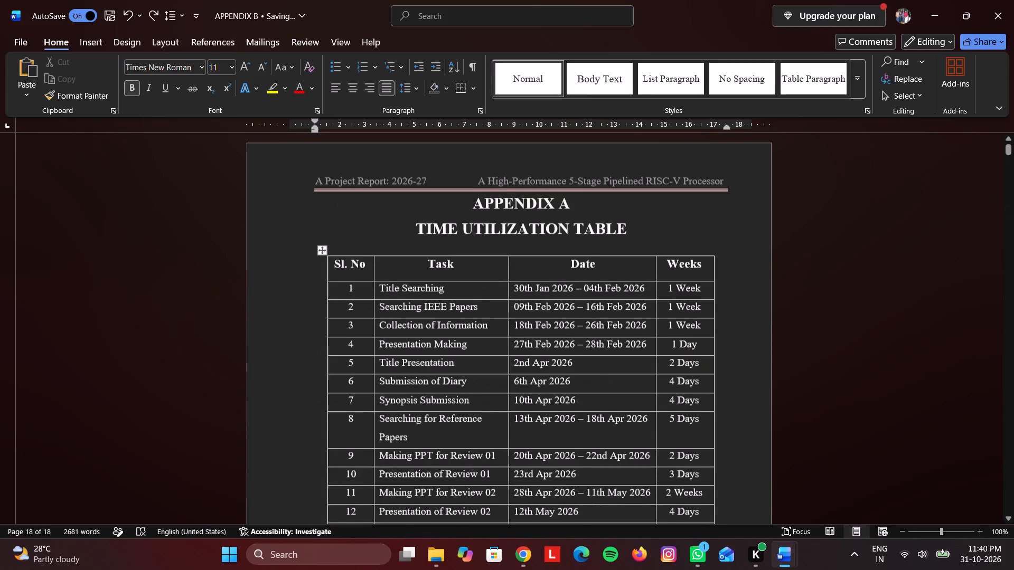
Start saving a copy of the appendix document as a Word Document in the Major Project folder.
click(31, 38)
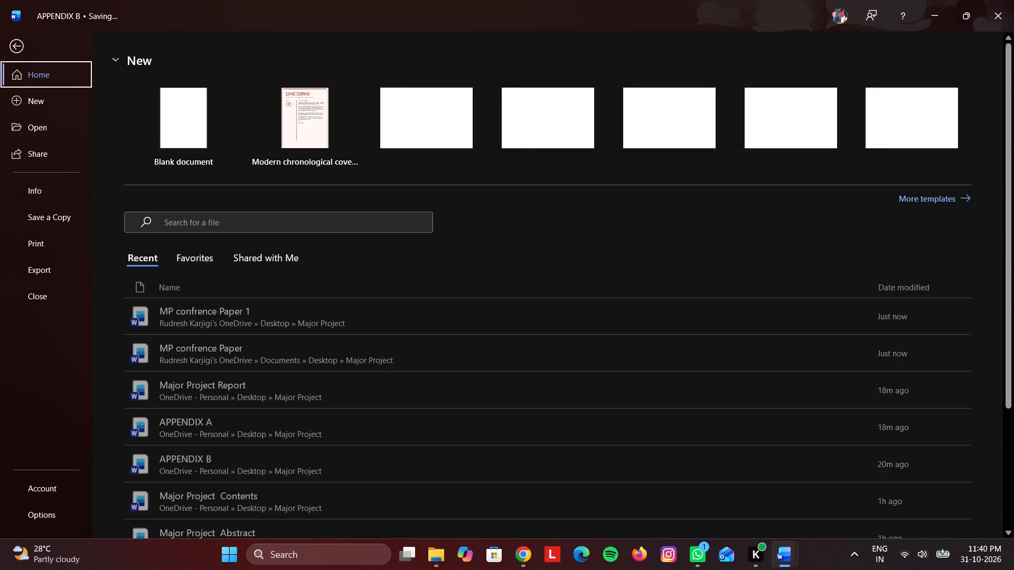
click(46, 217)
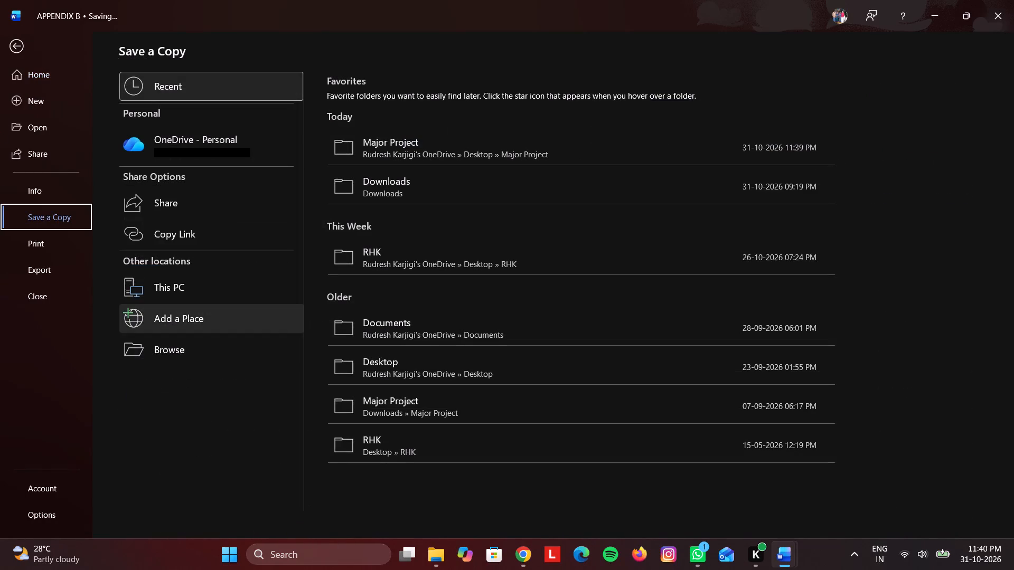
click(174, 353)
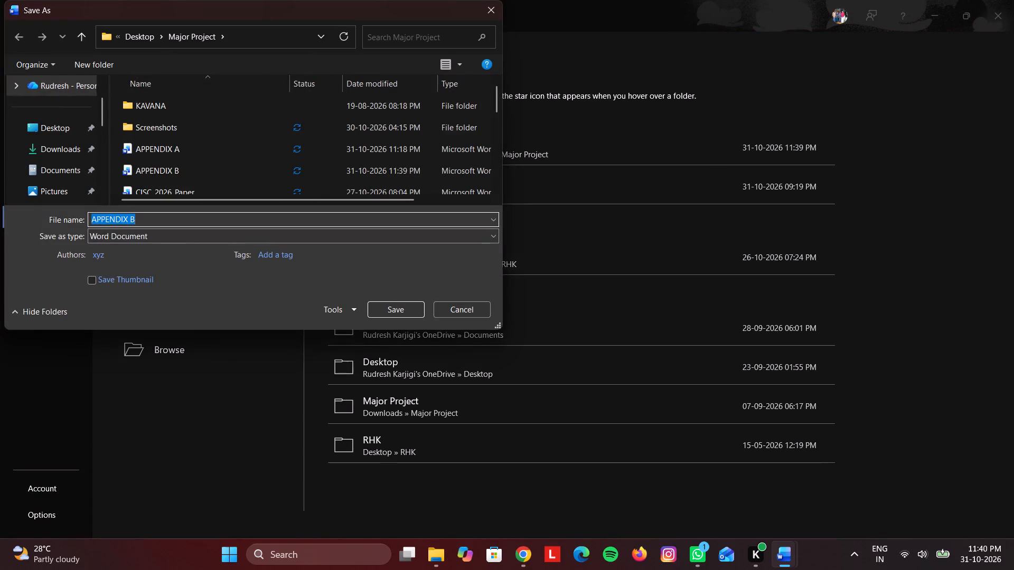
click(166, 222)
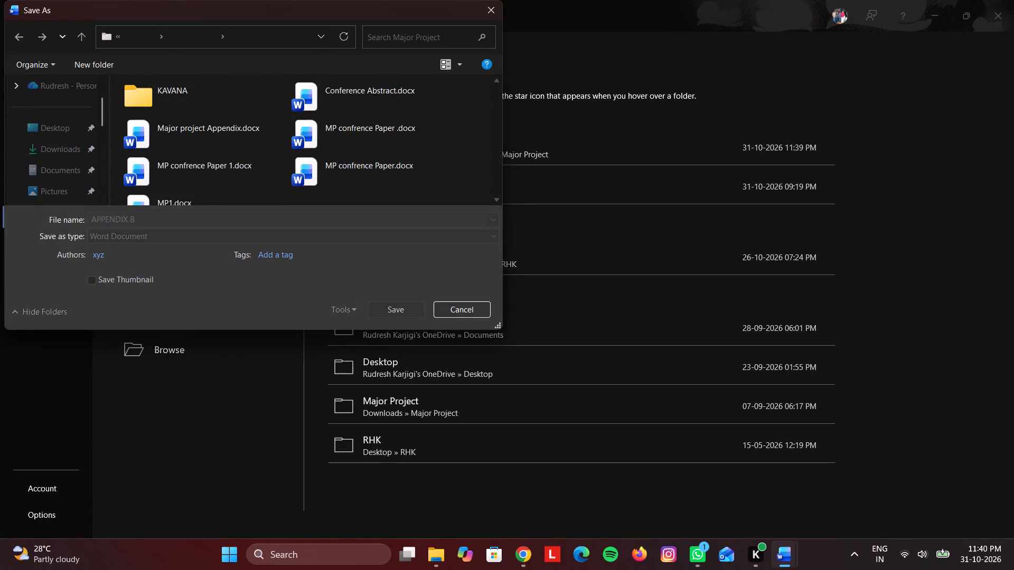
scroll(69, 176, down, 2)
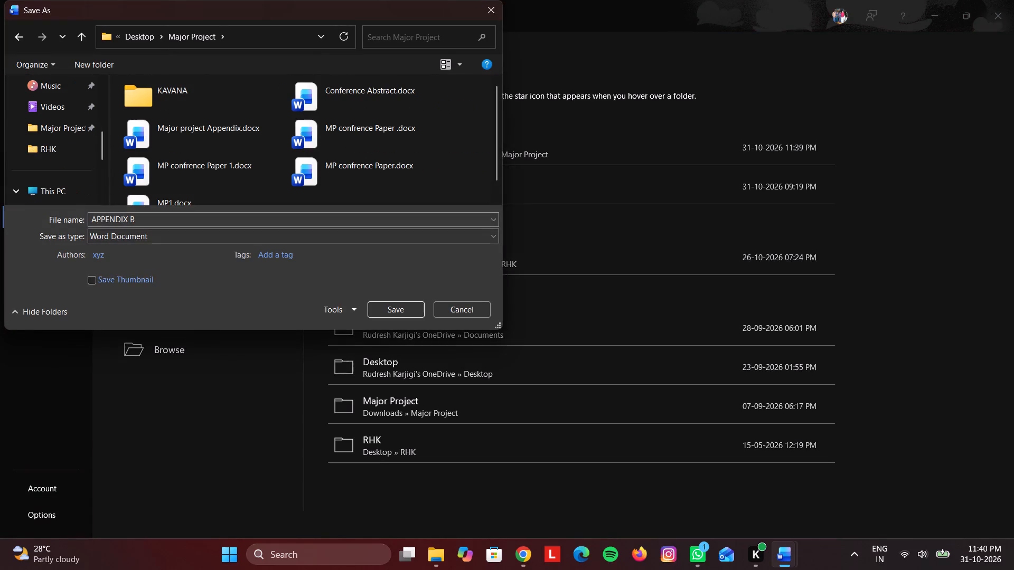
click(69, 130)
Rename the copy by dropping the B from APPENDIX B and adding the prefix Major in mixed case before APPENDIX.
click(139, 215)
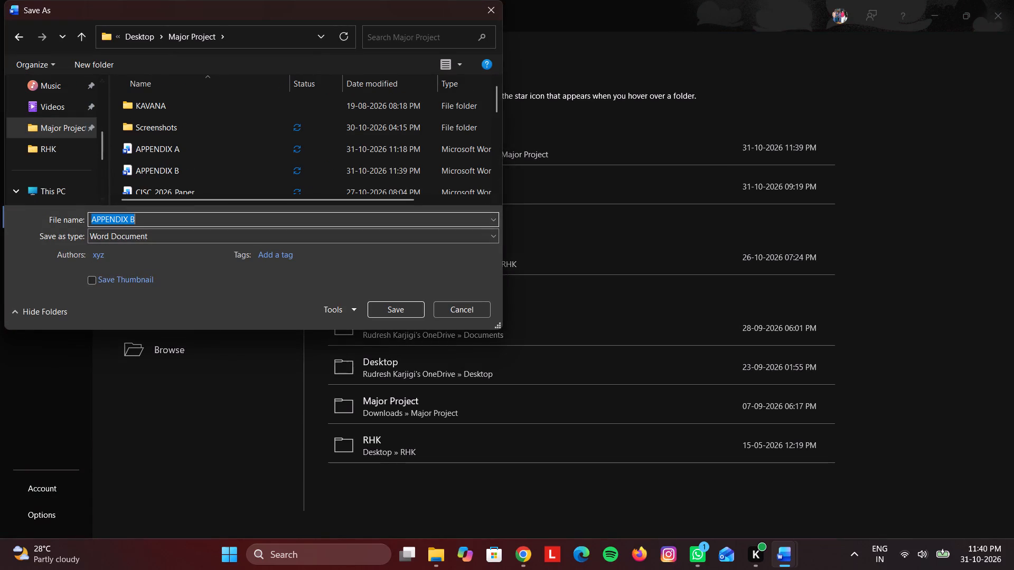
click(226, 203)
click(226, 213)
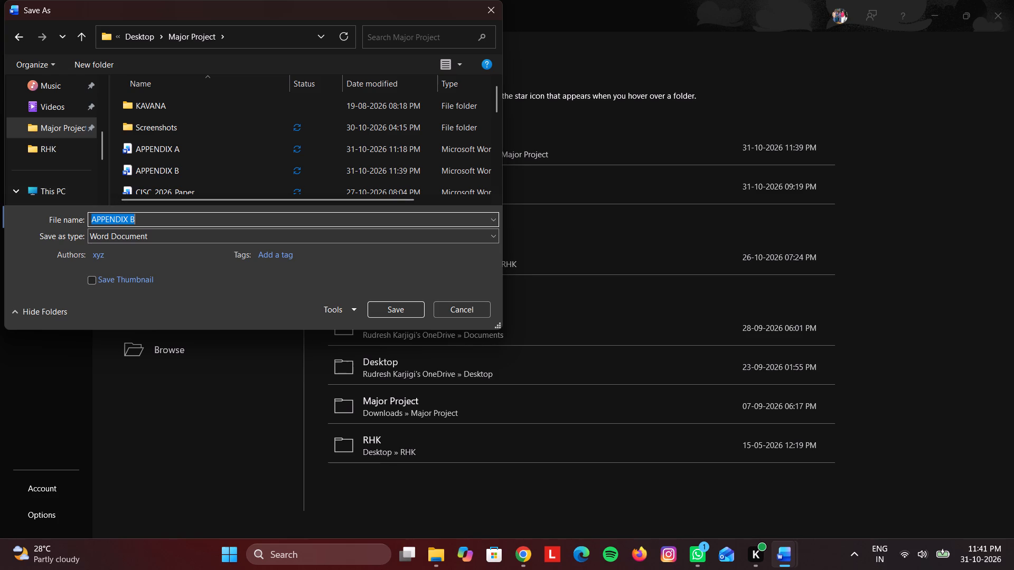
click(224, 218)
key(BackSpace)
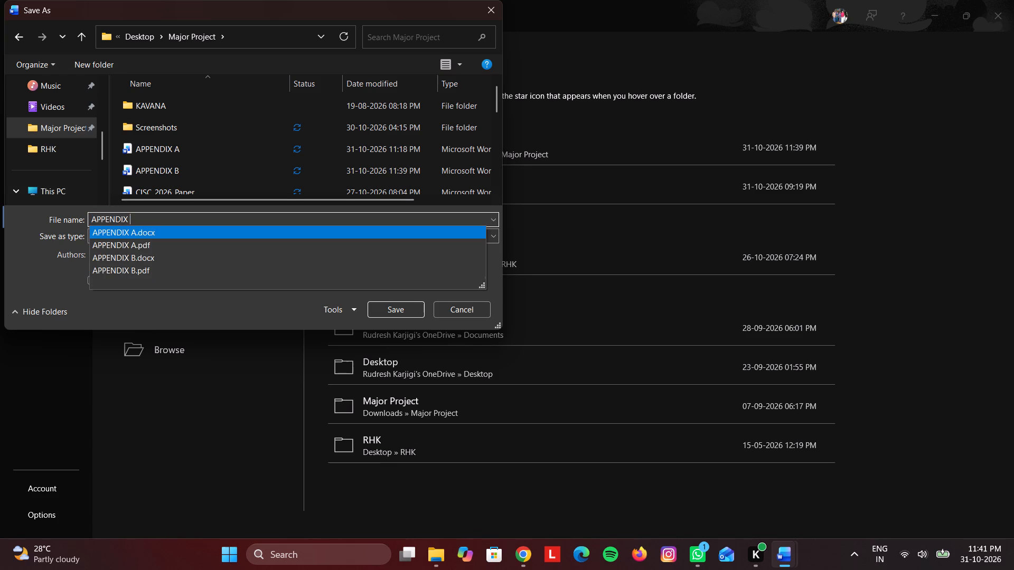
click(90, 216)
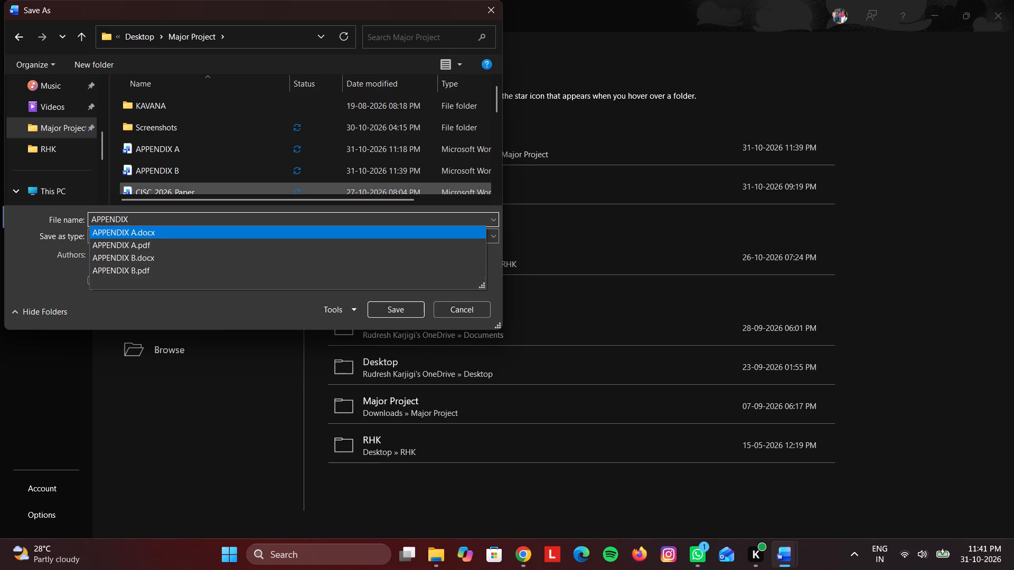
text(MAJOR)
key(space)
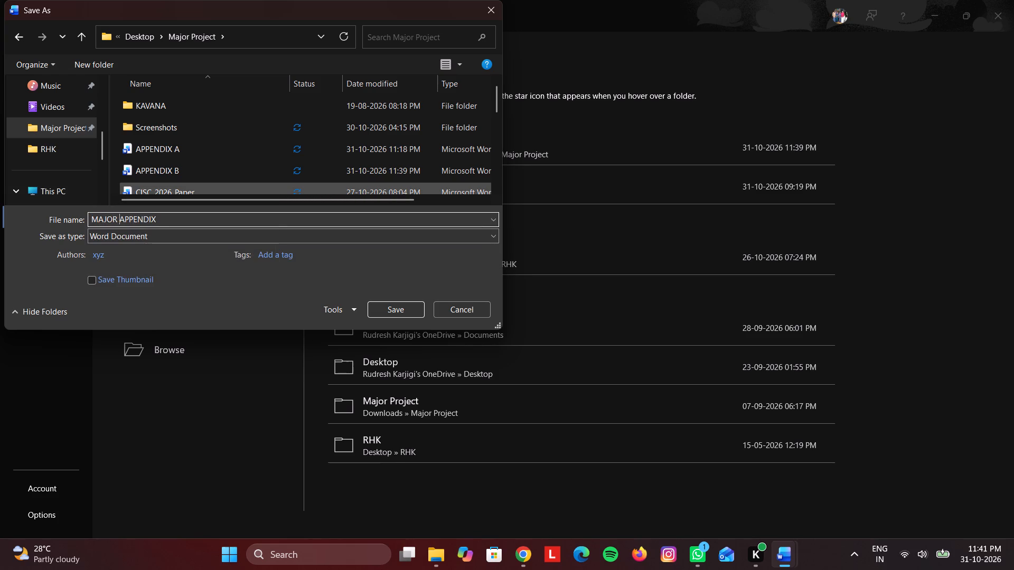
key(BackSpace)
key(BackSpace)
key(BackSpace)
key(BackSpace)
key(BackSpace)
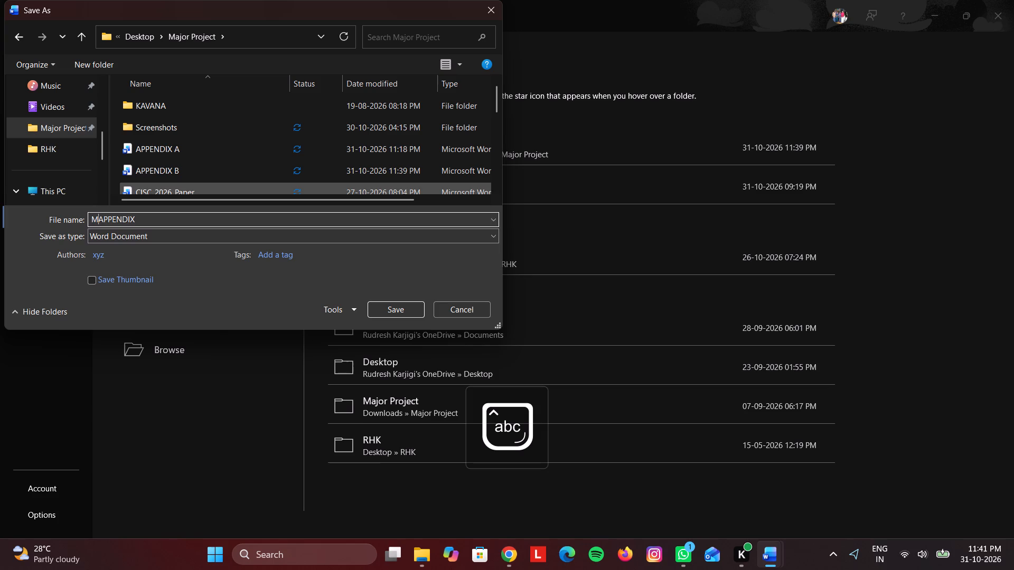
key(a)
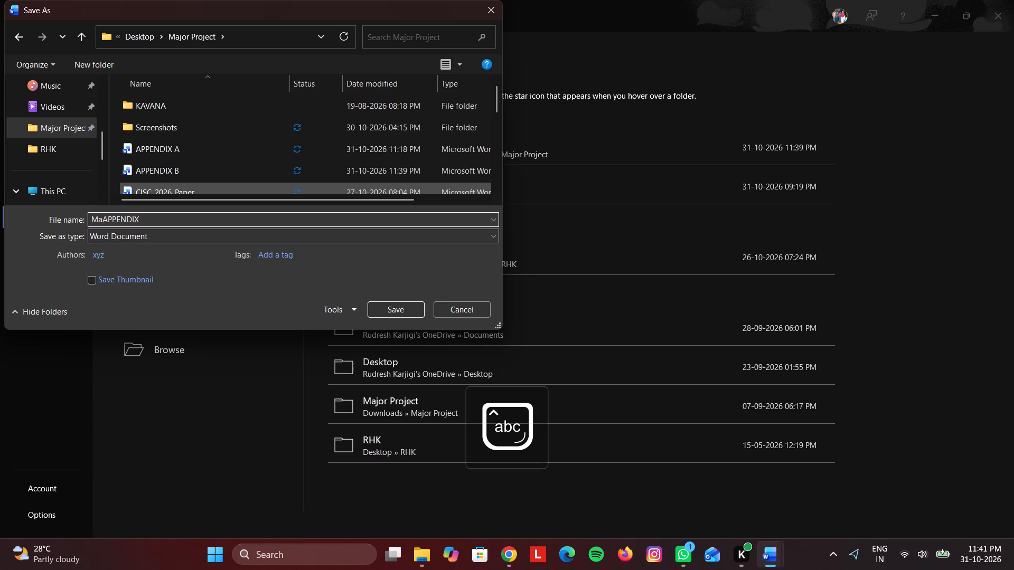
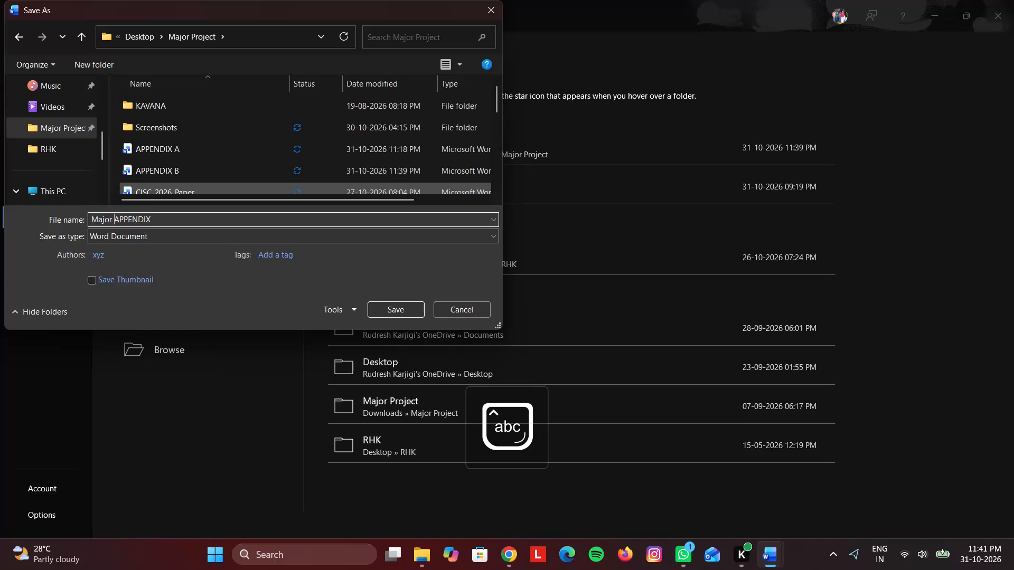
Complete the copy's file name as Major Project APPENDIX and save it as a Word Document.
text(roject)
key(space)
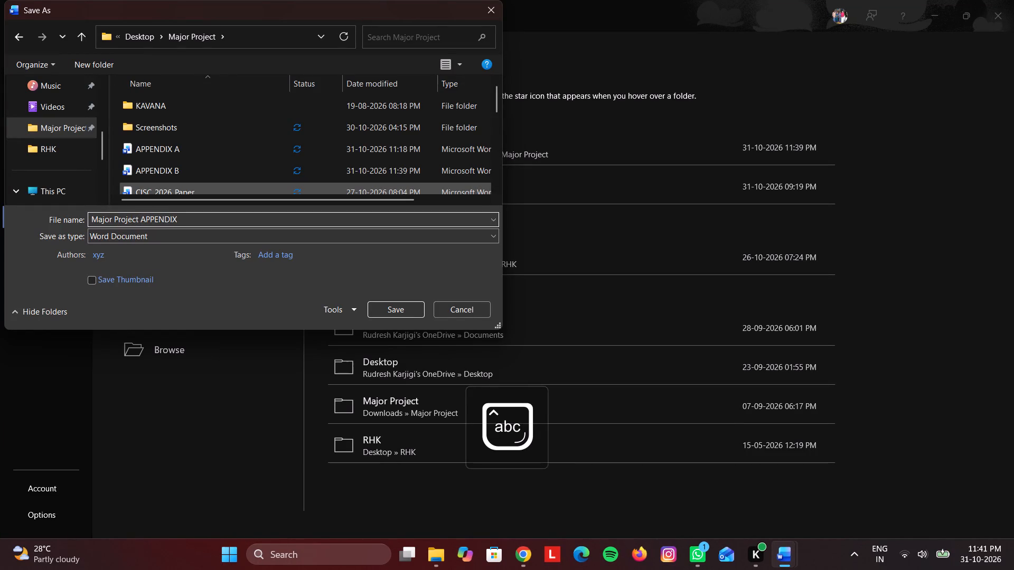
click(380, 307)
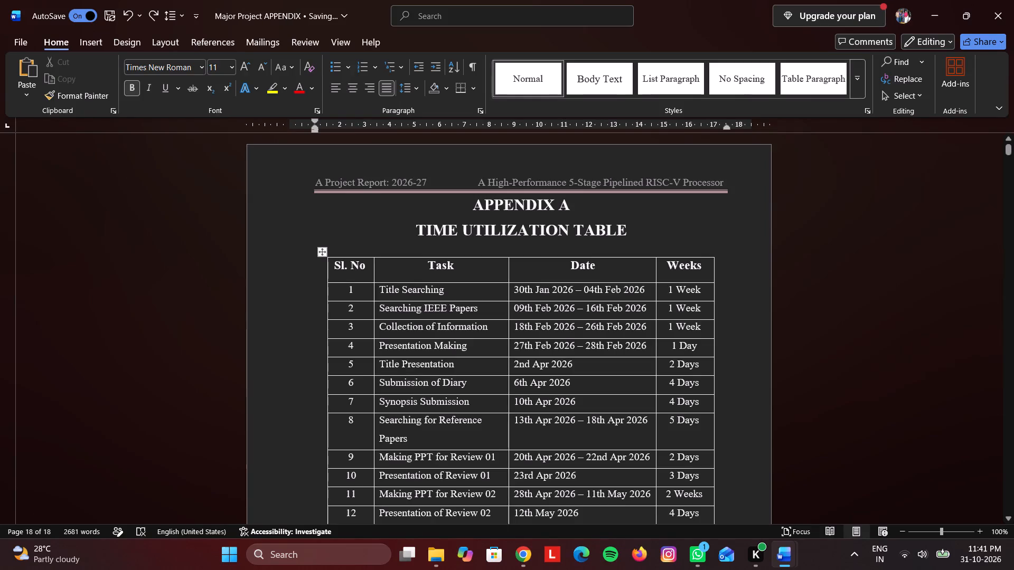
Save a PDF copy of the appendix document as Major Project APPENDIX in the Major Project folder.
click(30, 45)
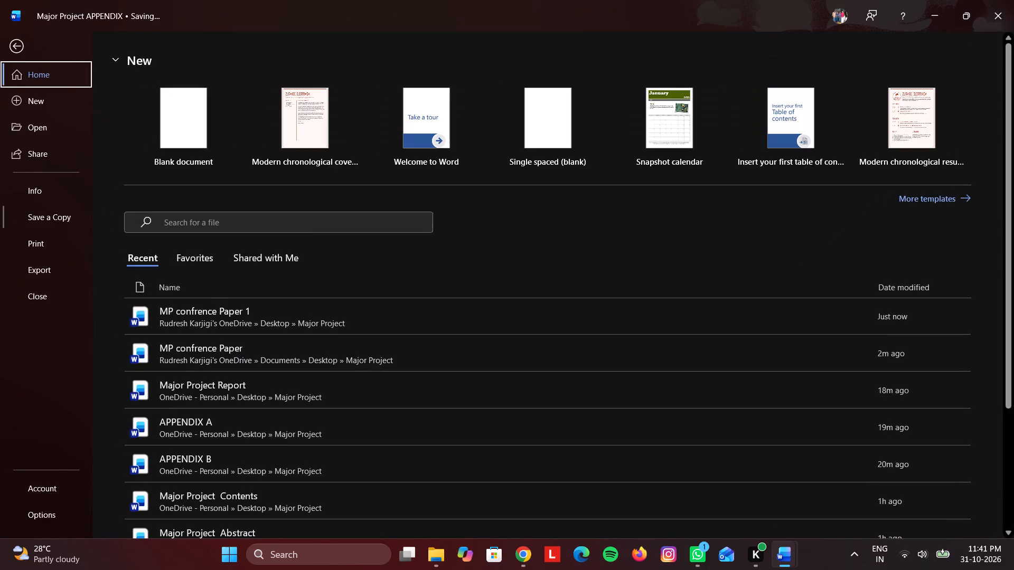
click(63, 216)
click(169, 348)
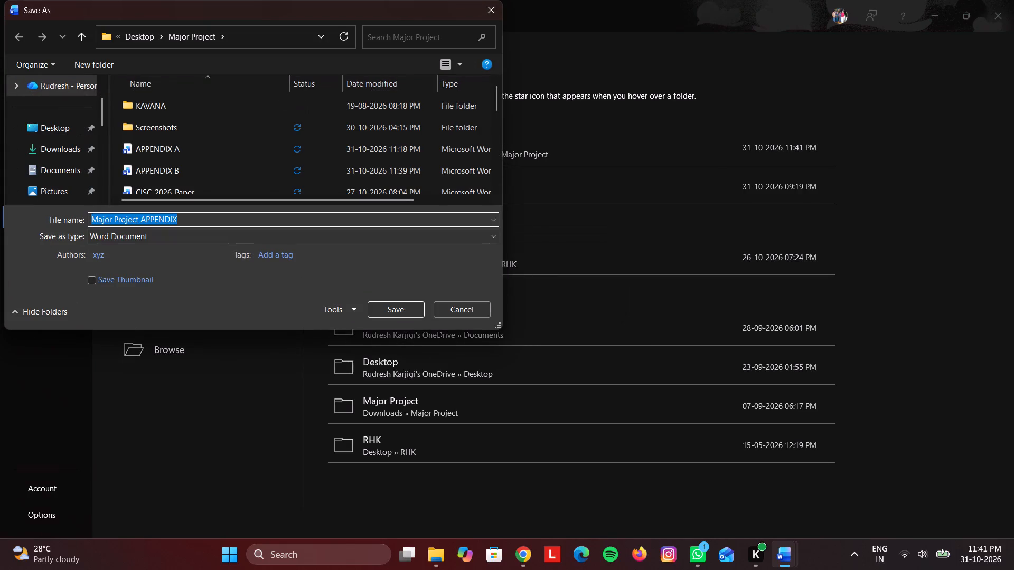
click(113, 239)
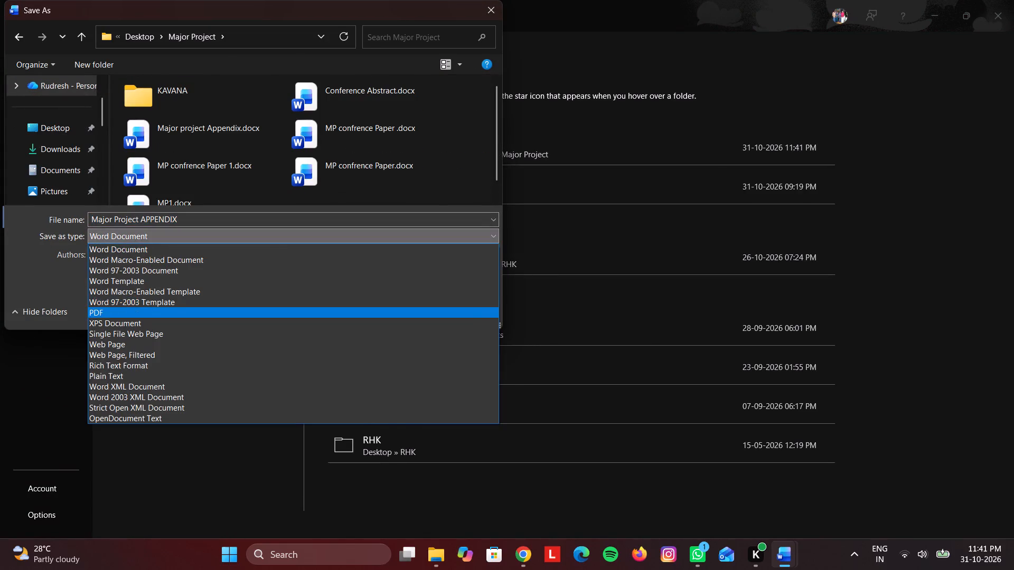
click(117, 313)
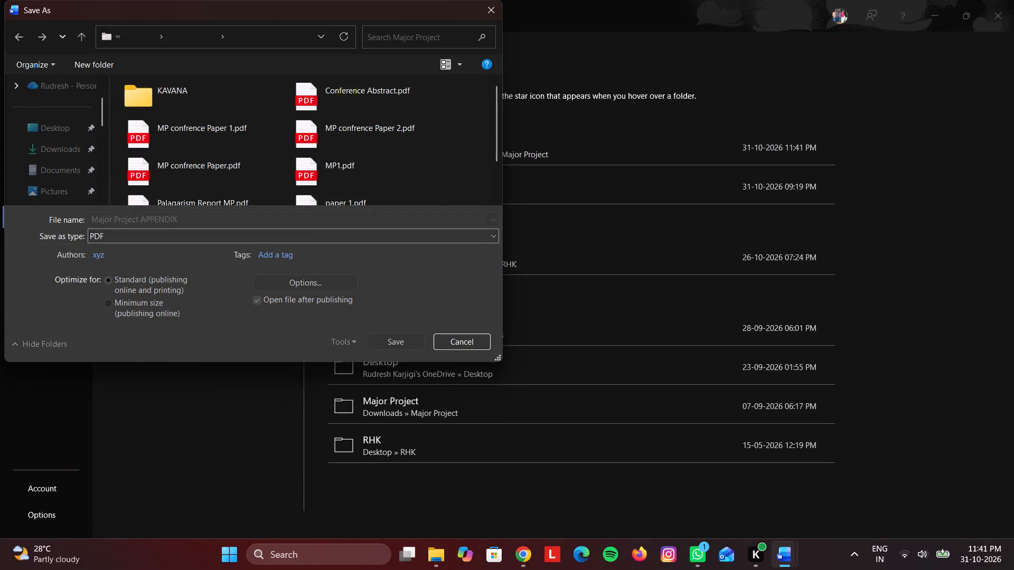
scroll(40, 174, down, 3)
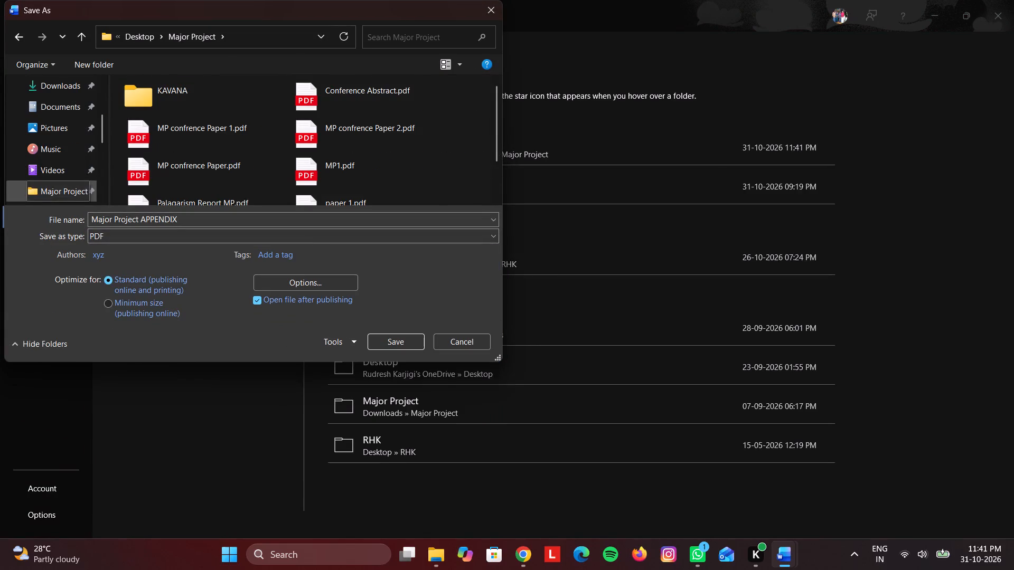
click(57, 196)
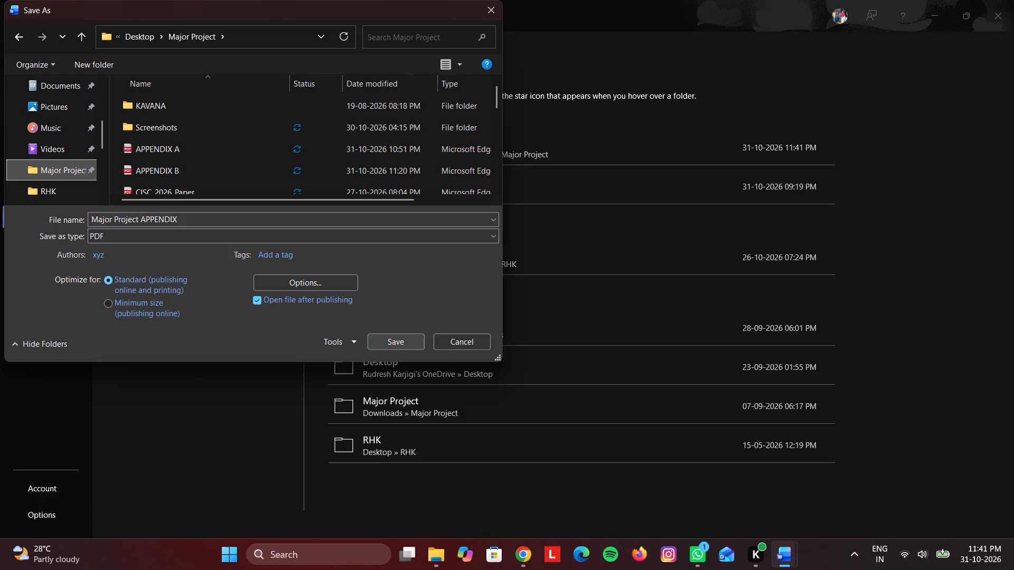
click(384, 341)
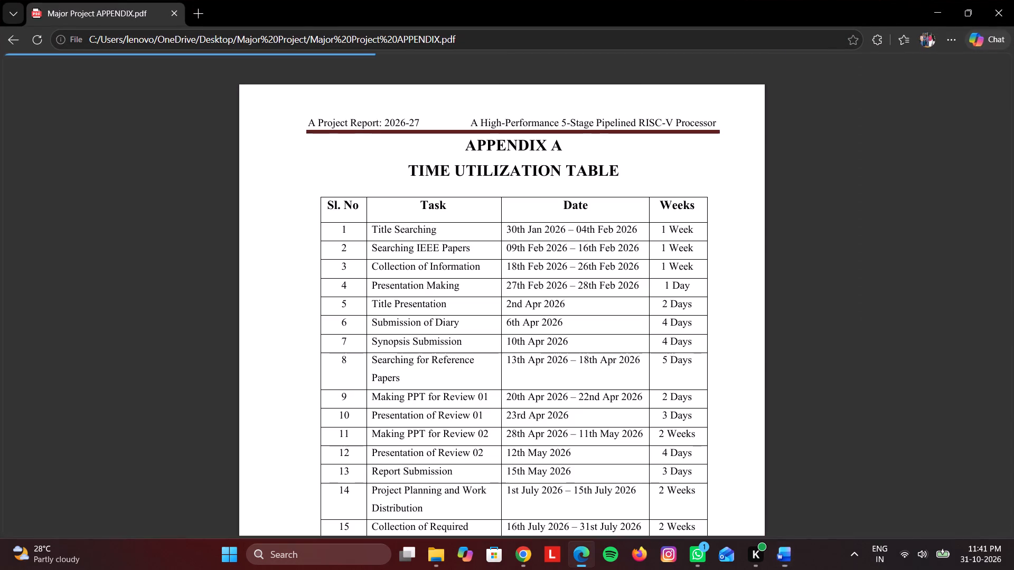
Examine the exported PDF from the APPENDIX A time utilization table through the code listings to the APPENDIX E page.
scroll(435, 292, down, 14)
scroll(436, 292, down, 15)
scroll(436, 292, down, 13)
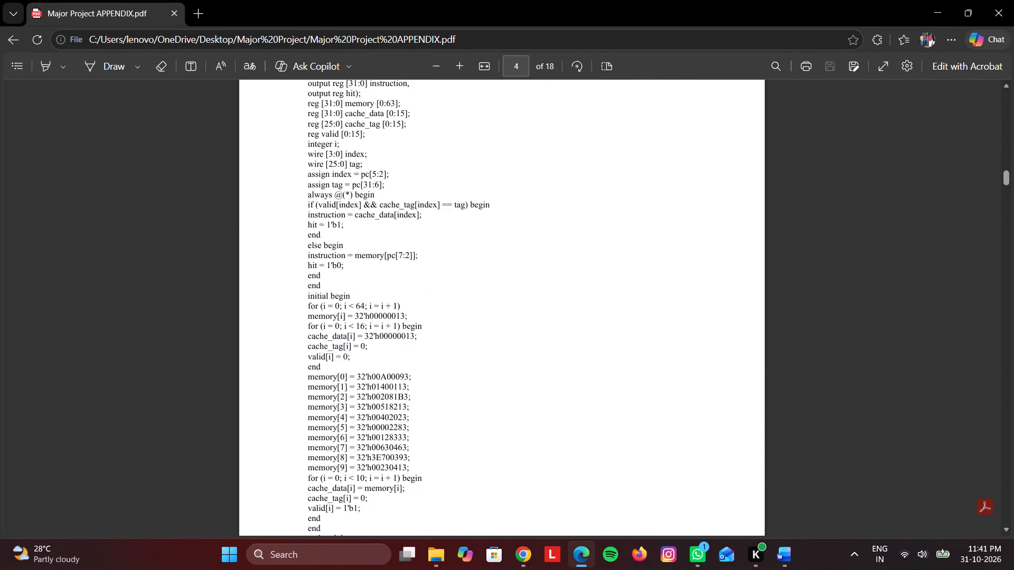
scroll(436, 292, down, 18)
scroll(436, 292, down, 6)
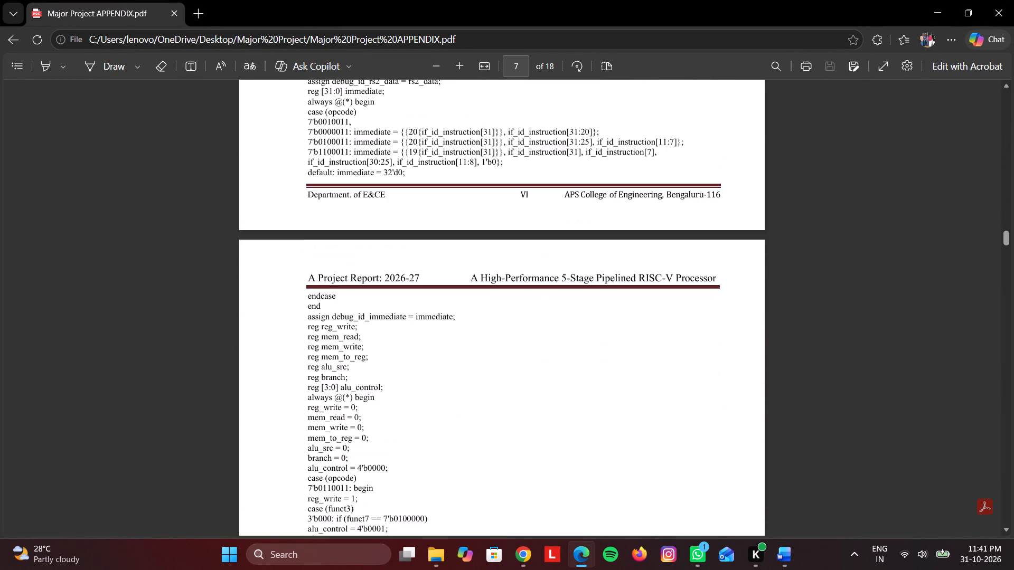
scroll(436, 292, down, 11)
scroll(436, 292, down, 14)
scroll(436, 292, down, 7)
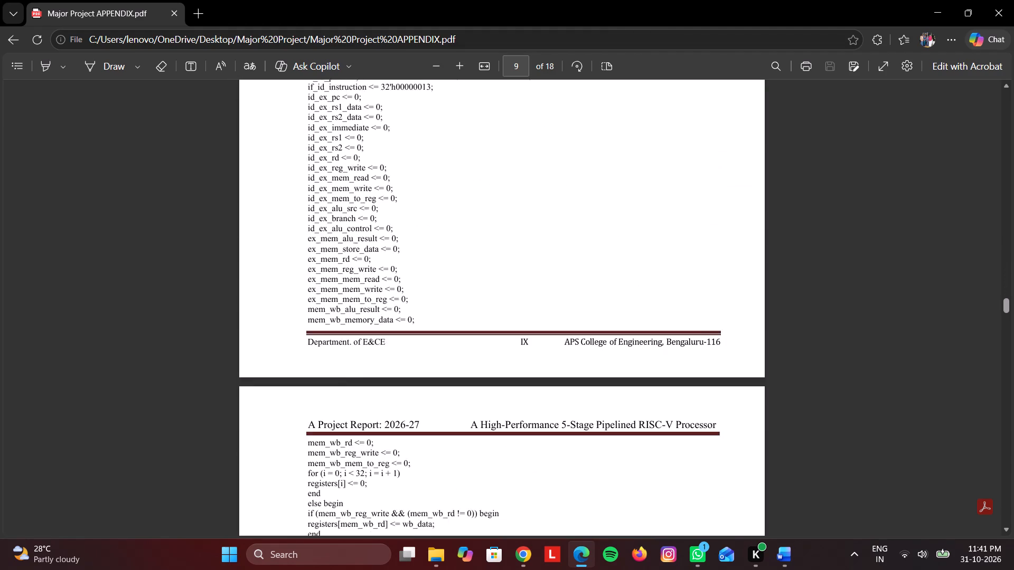
scroll(436, 291, down, 13)
scroll(437, 290, down, 15)
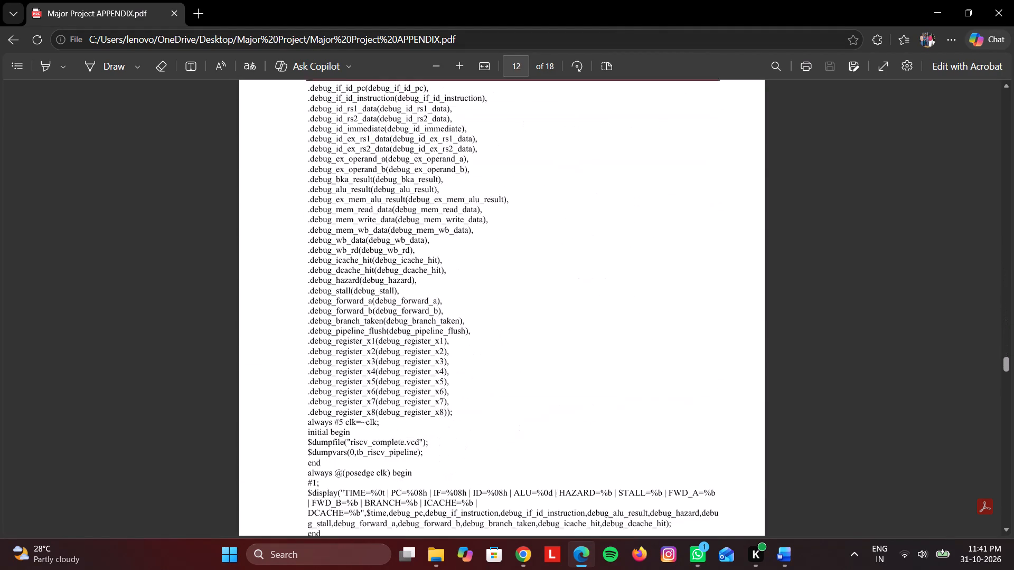
scroll(437, 289, down, 13)
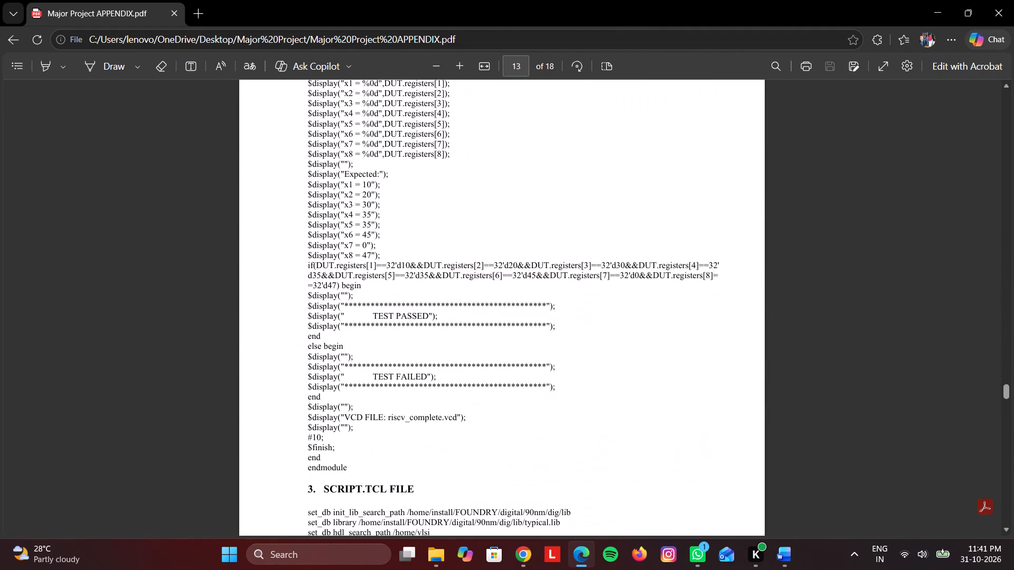
scroll(437, 288, down, 20)
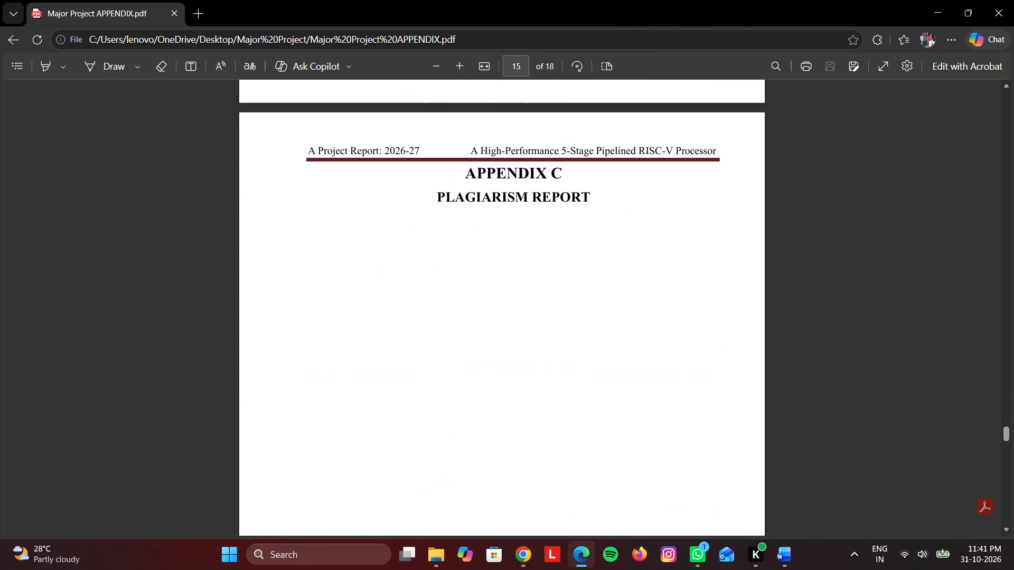
scroll(437, 288, down, 20)
scroll(437, 288, down, 1)
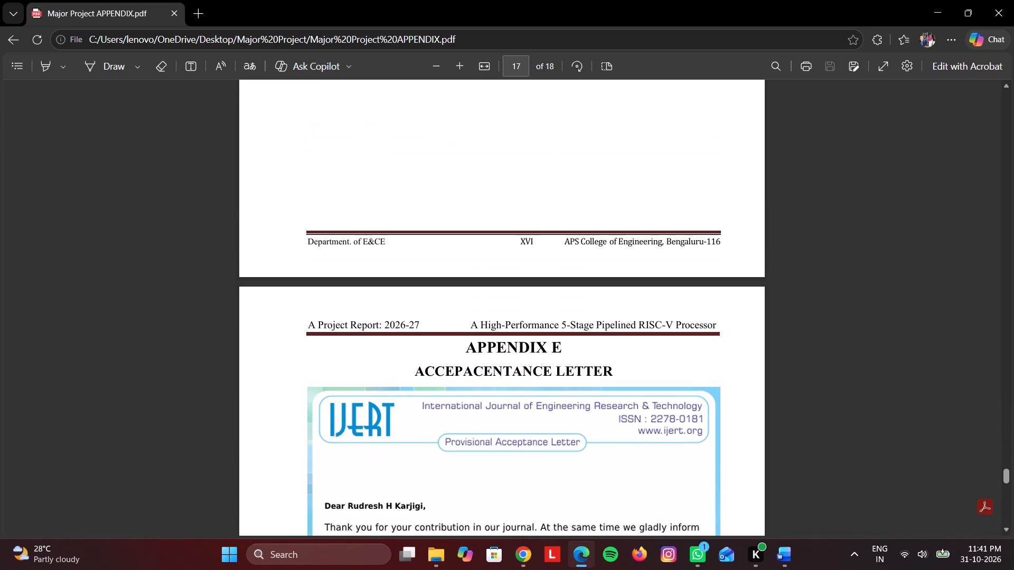
Check the APPENDIX E acceptance letter and the APPENDIX F, IEEE PAPER page of the PDF.
scroll(437, 288, down, 8)
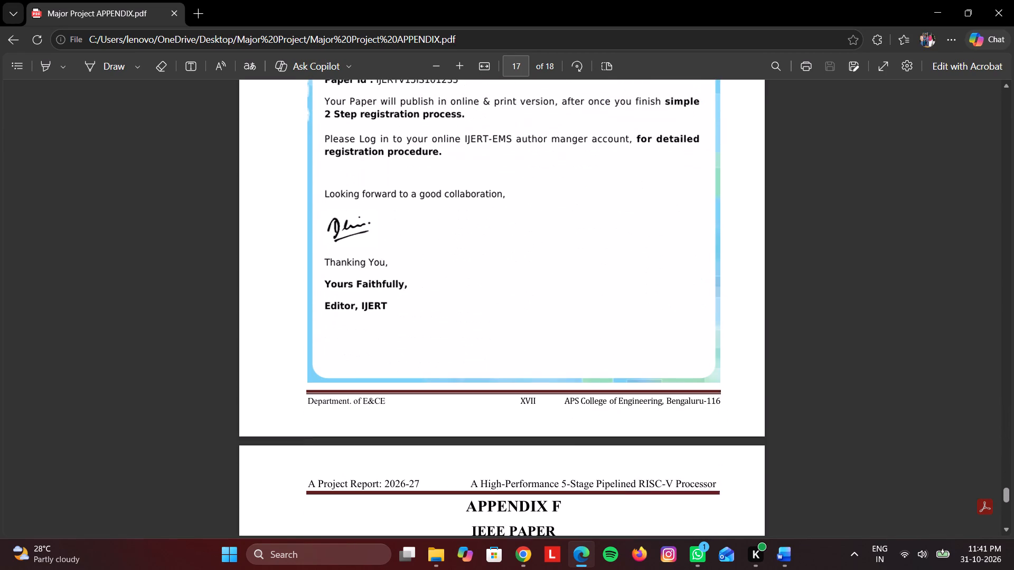
scroll(437, 288, up, 6)
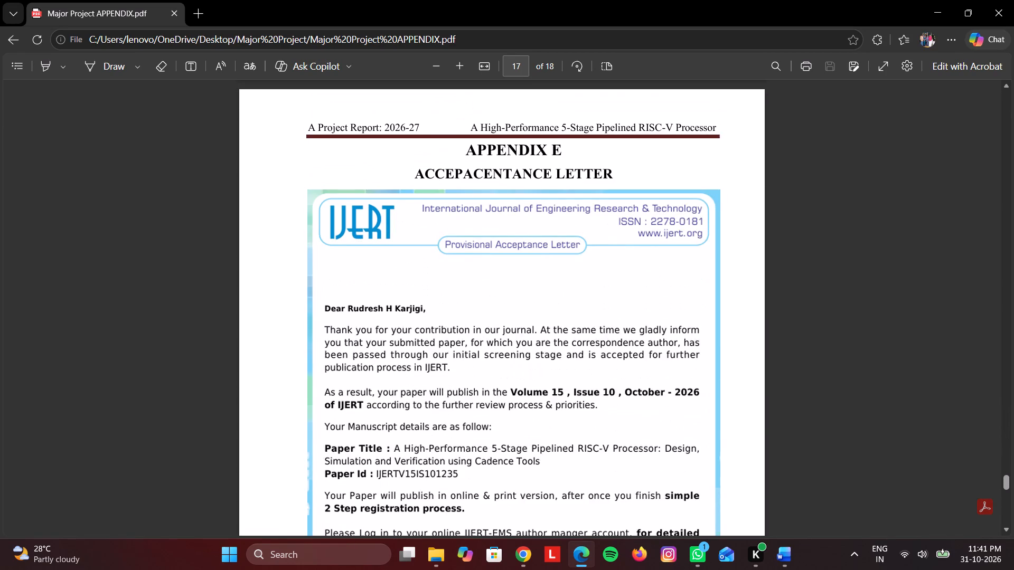
scroll(437, 288, down, 1)
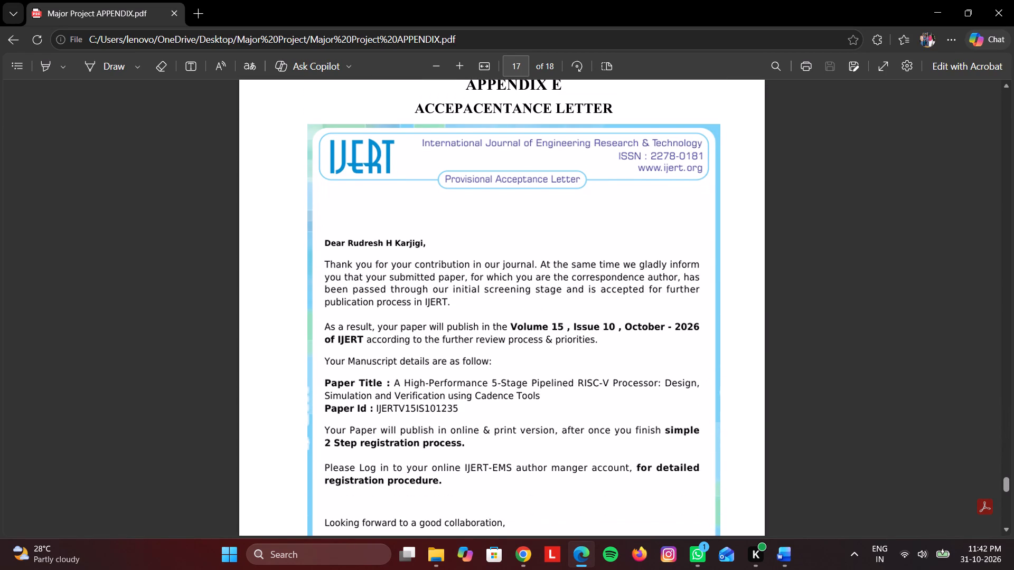
scroll(437, 288, down, 2)
scroll(437, 288, up, 2)
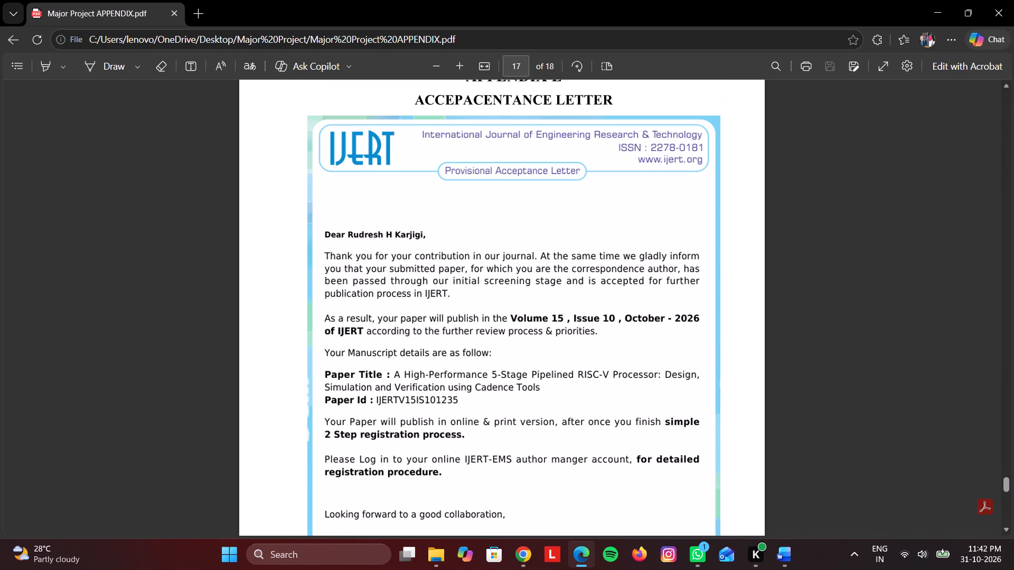
scroll(437, 288, down, 12)
scroll(437, 288, up, 2)
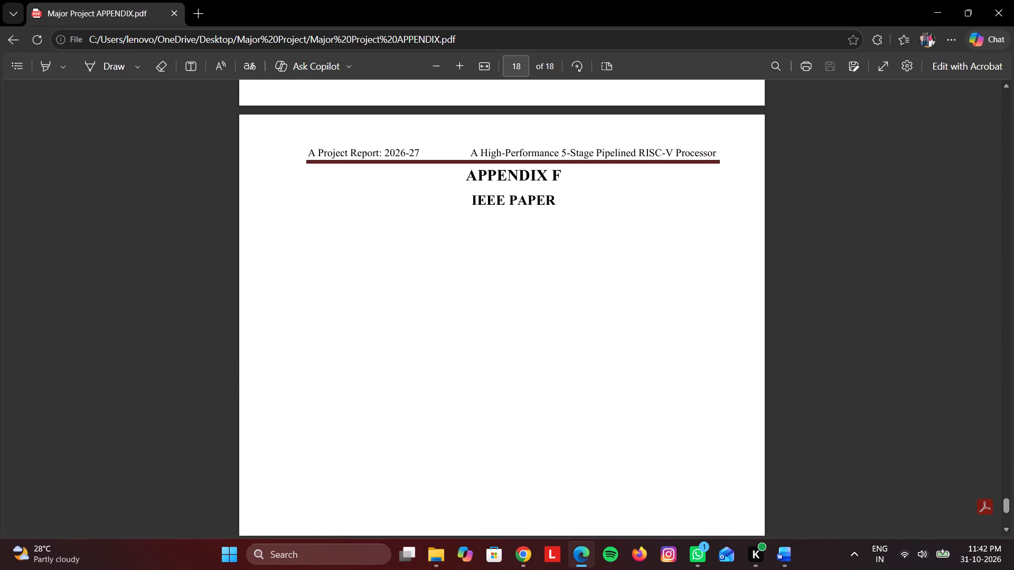
scroll(437, 288, up, 1)
scroll(437, 288, down, 19)
scroll(437, 288, up, 2)
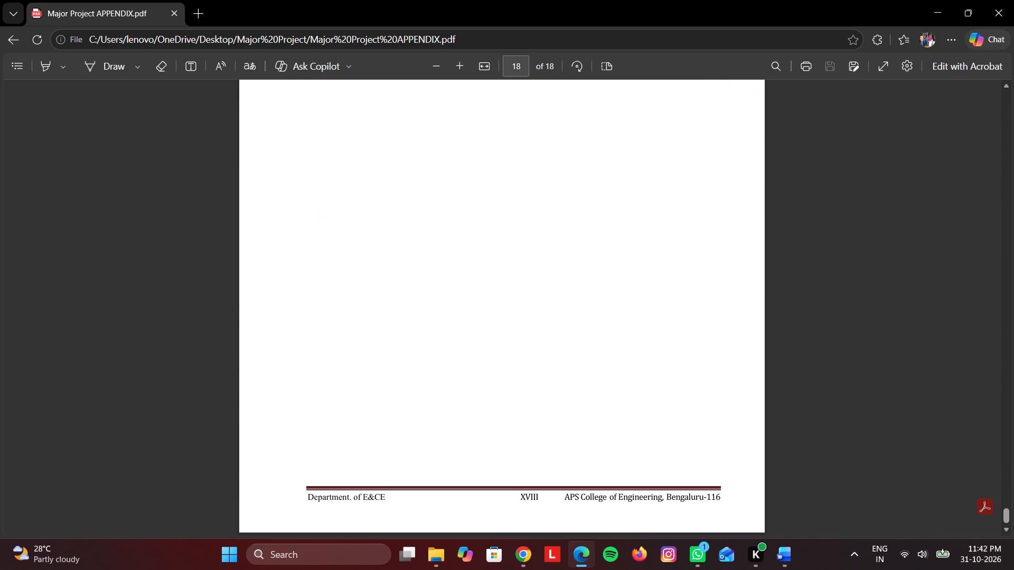
scroll(437, 288, up, 10)
scroll(437, 288, down, 13)
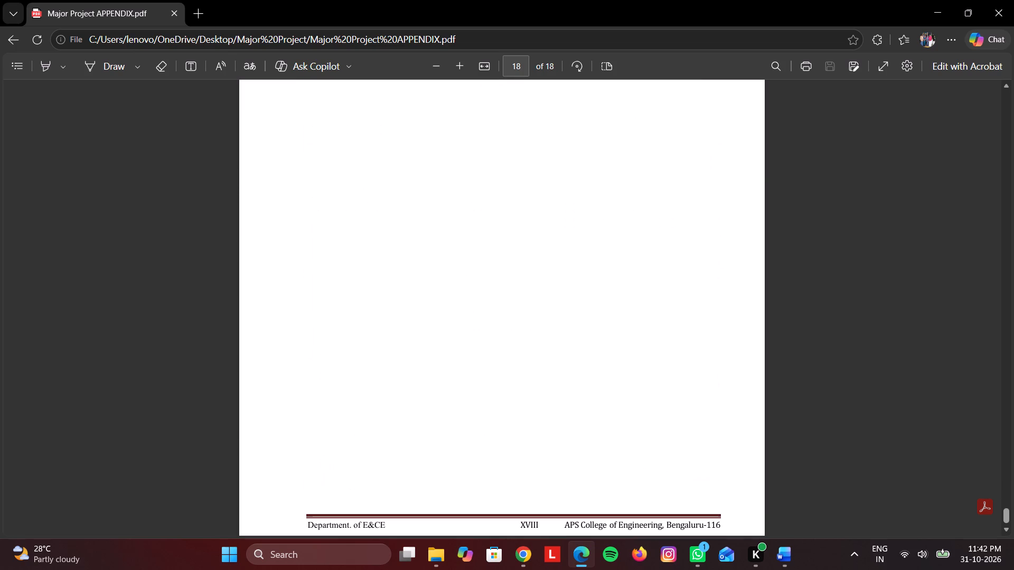
Close the exported PDF and the Major Project APPENDIX and MP confrence Paper 1 documents.
click(1003, 3)
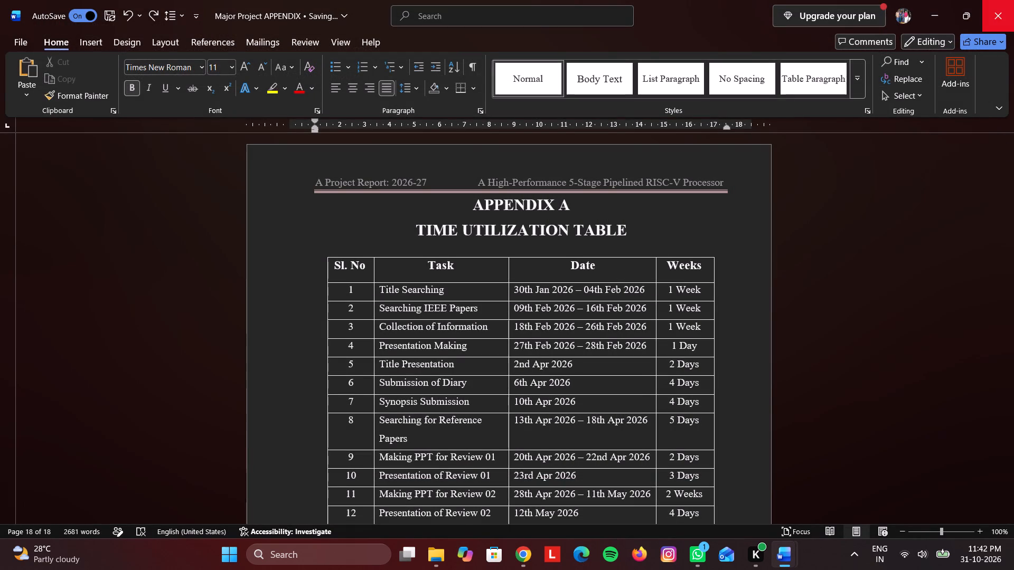
click(1008, 9)
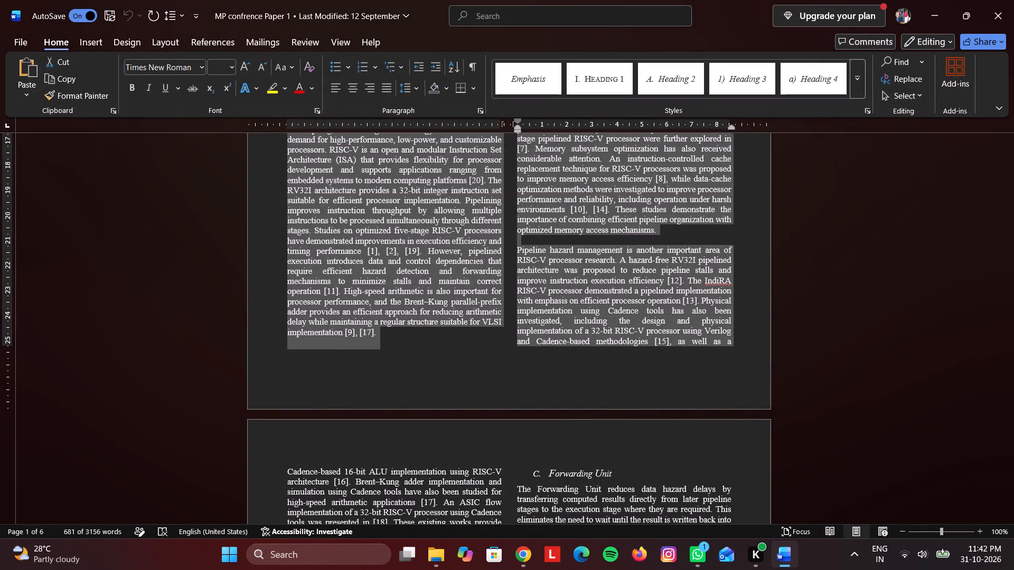
click(992, 11)
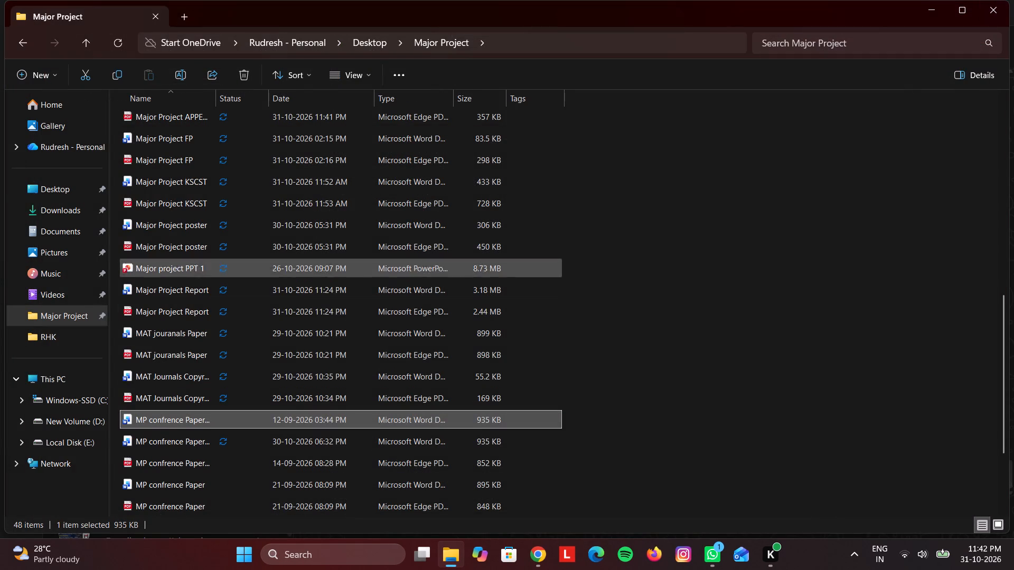
Delete the Word and PDF versions of APPENDIX A and APPENDIX B from the Major Project folder.
scroll(181, 168, up, 10)
click(187, 252)
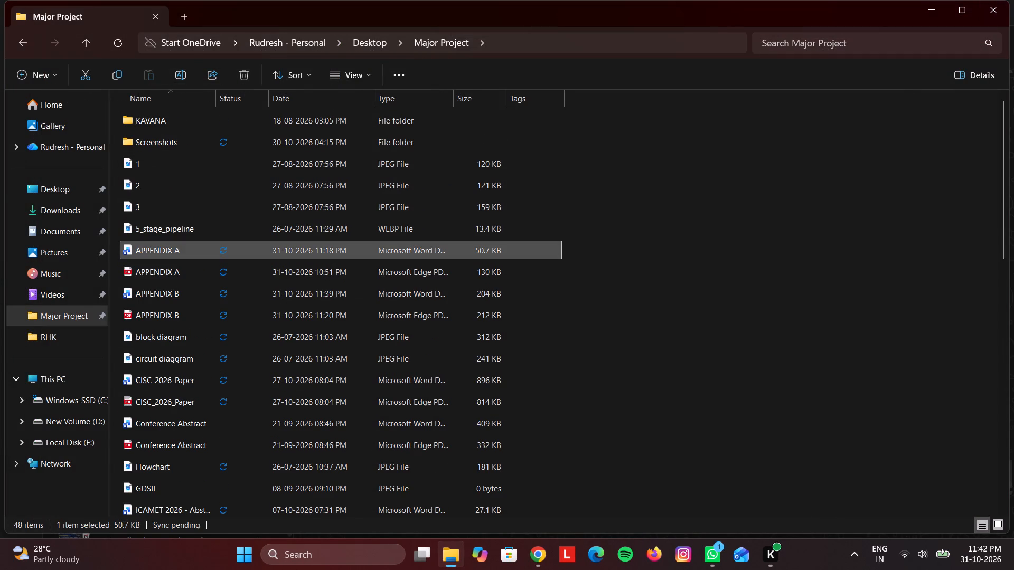
key(Delete)
key(Delete)
click(187, 252)
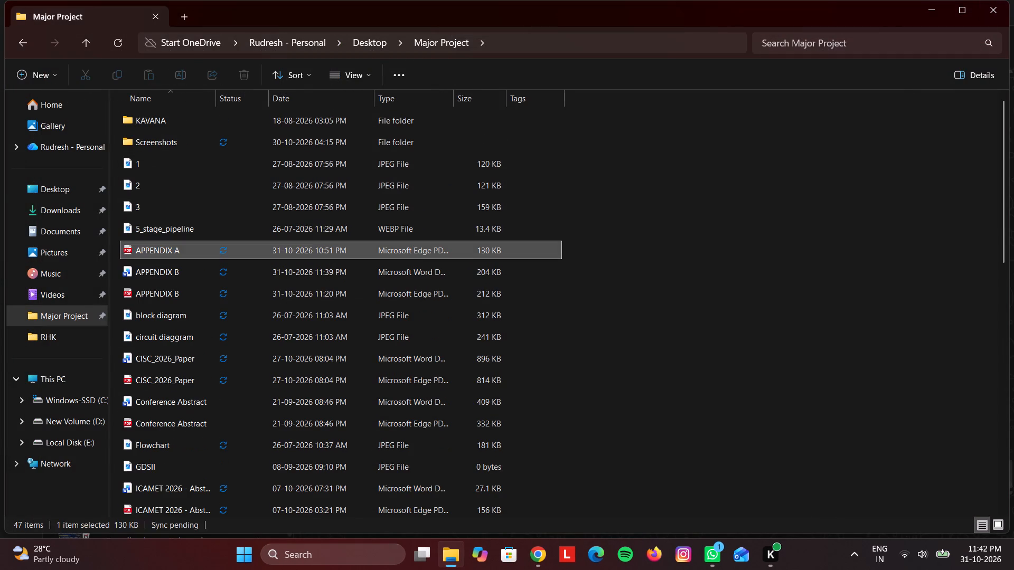
key(Delete)
click(187, 253)
key(Delete)
click(187, 253)
key(Delete)
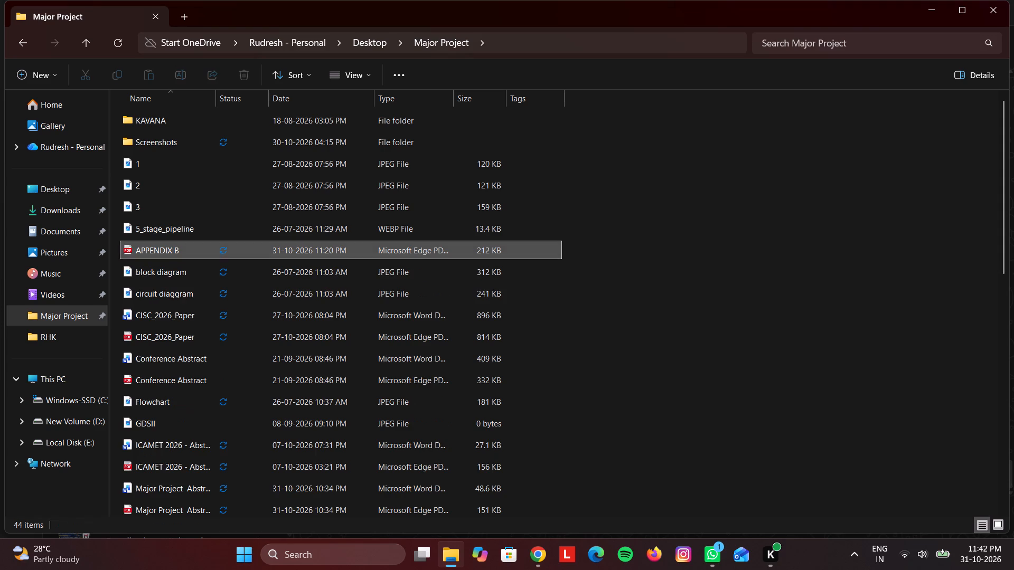
Look through the remaining files in the Major Project folder, including the Major Project APPENDIX and Report files.
scroll(242, 299, down, 3)
scroll(243, 300, up, 4)
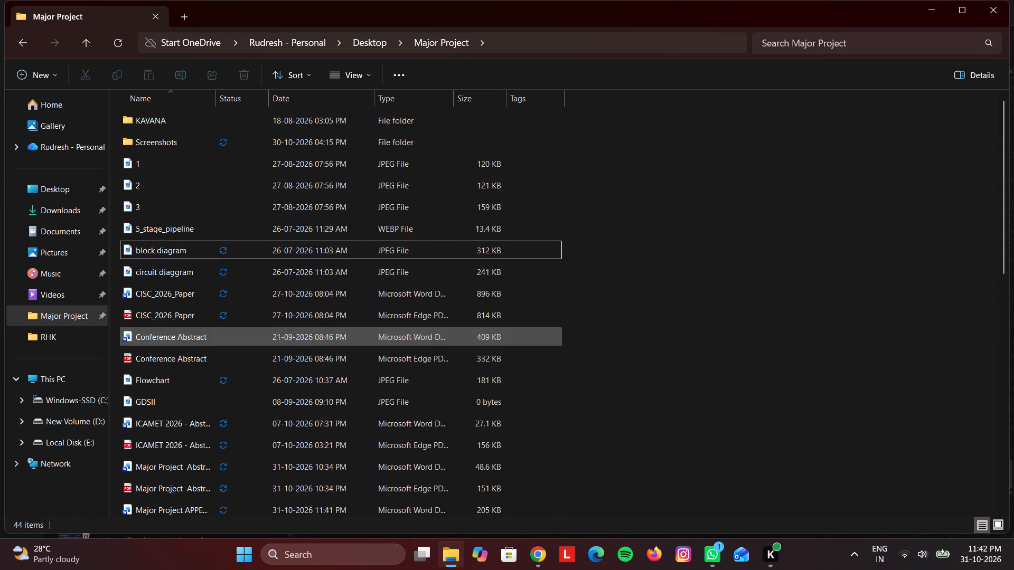
scroll(189, 353, down, 4)
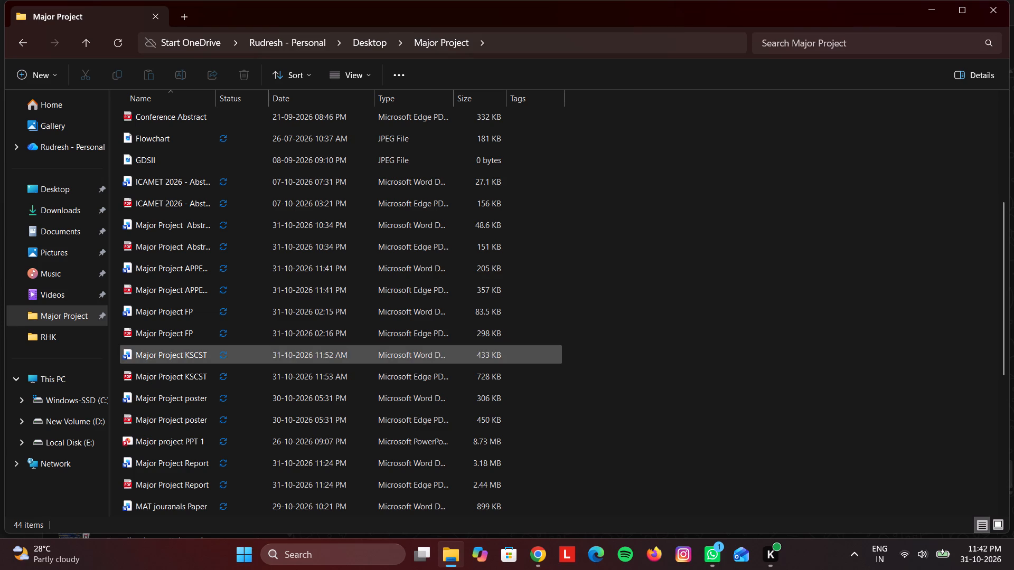
scroll(213, 443, down, 2)
scroll(214, 442, up, 1)
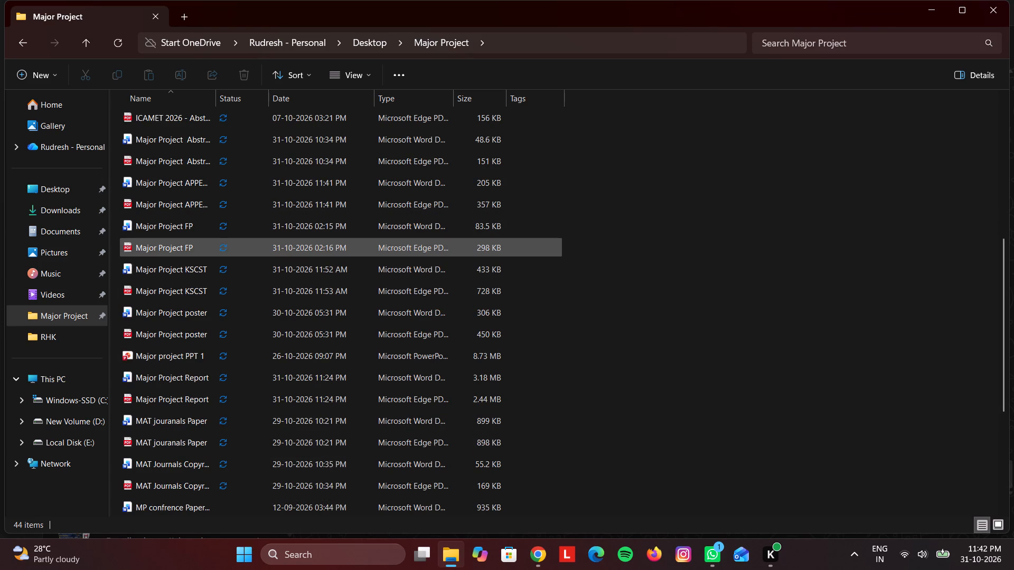
scroll(191, 248, up, 1)
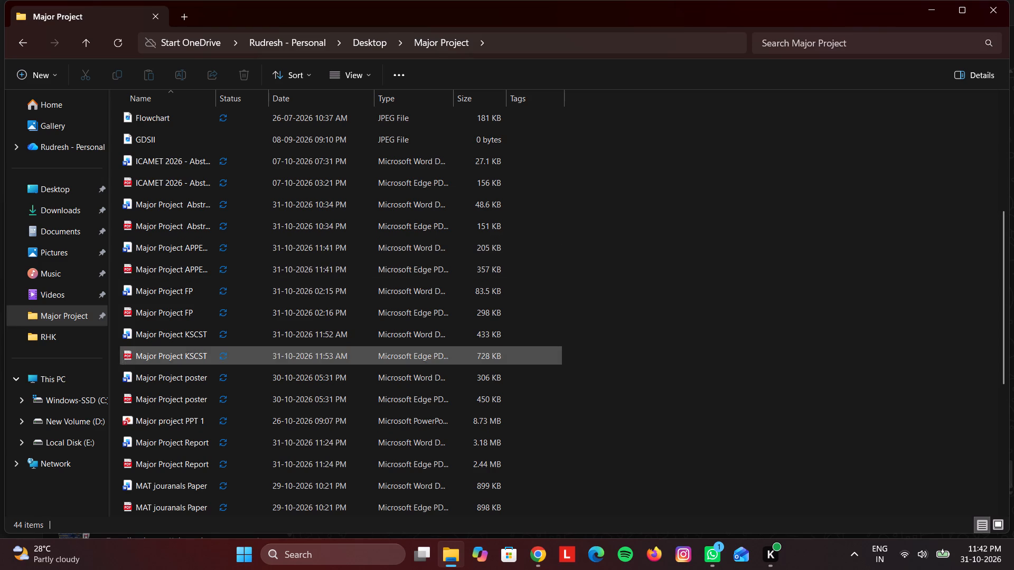
scroll(666, 251, up, 4)
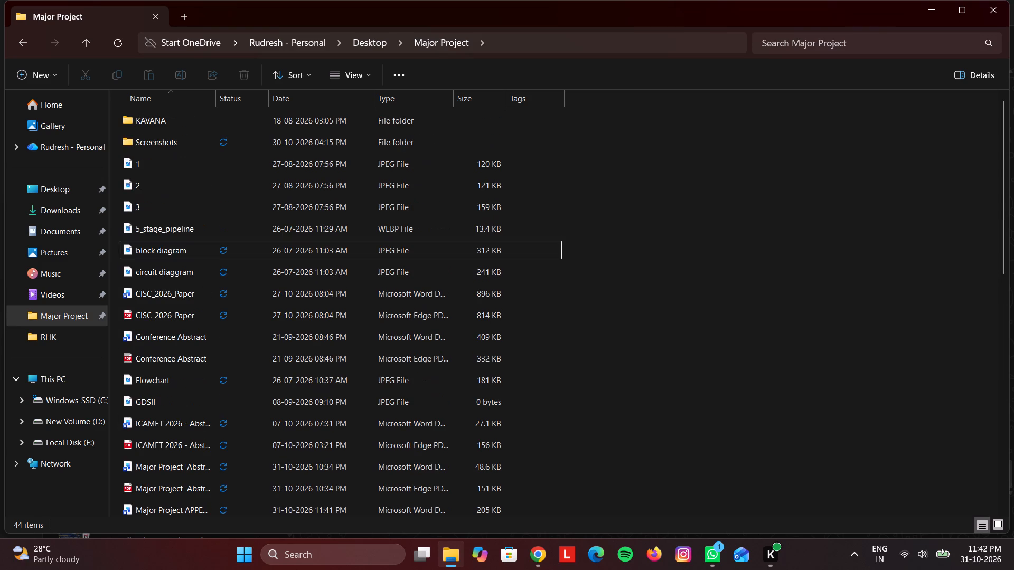
scroll(666, 249, up, 4)
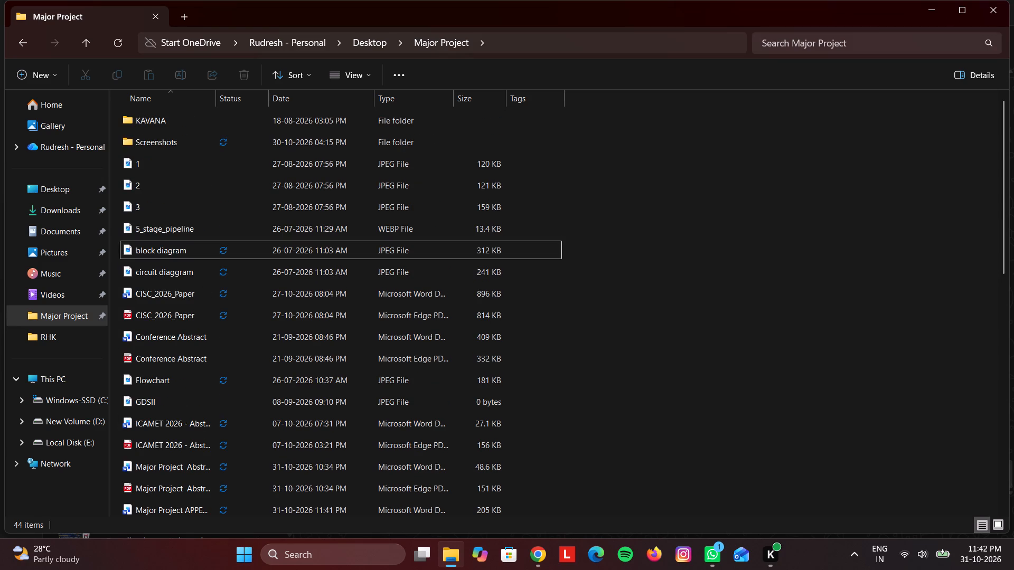
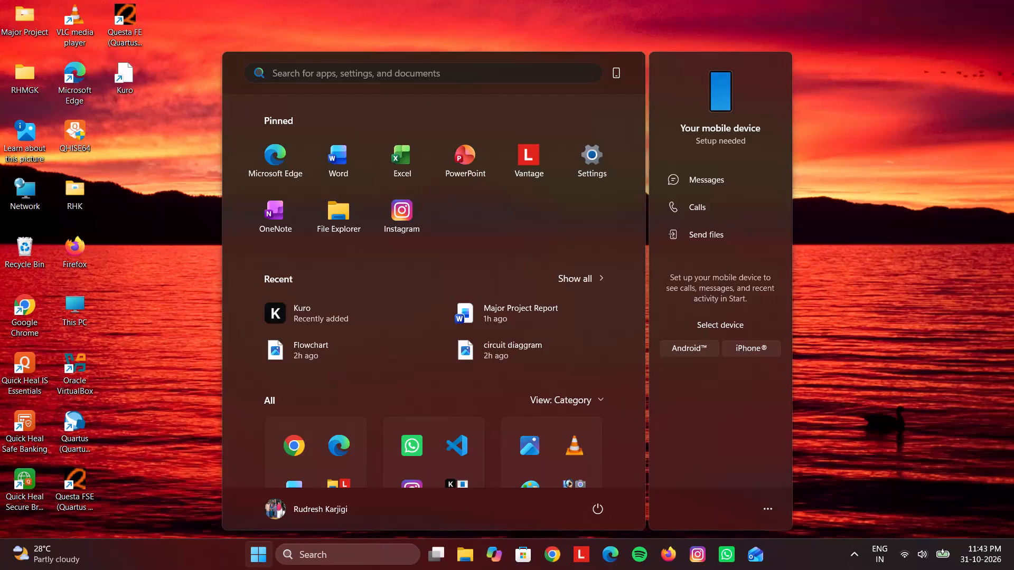
Open the computer's power options to shut it down.
click(599, 510)
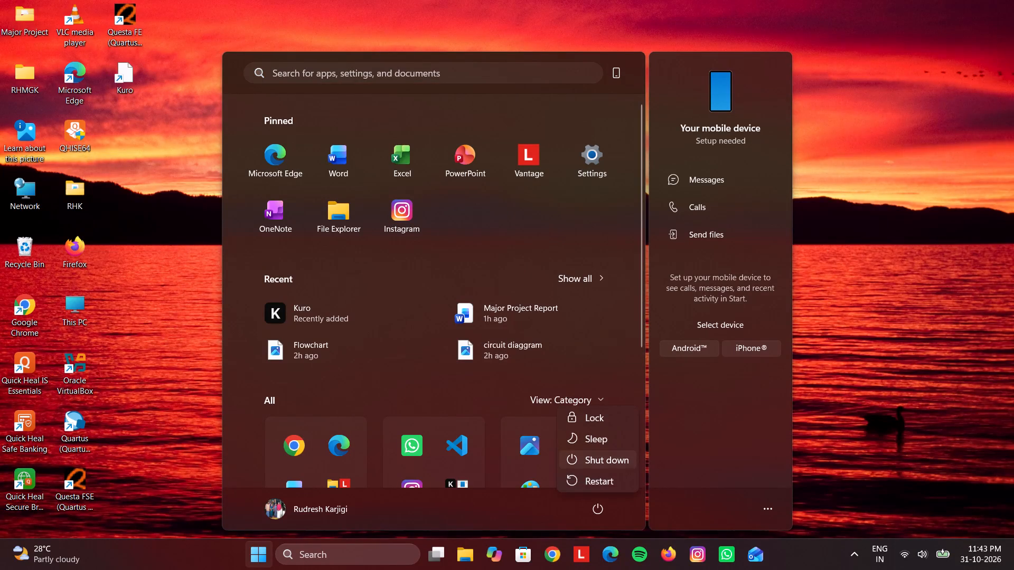